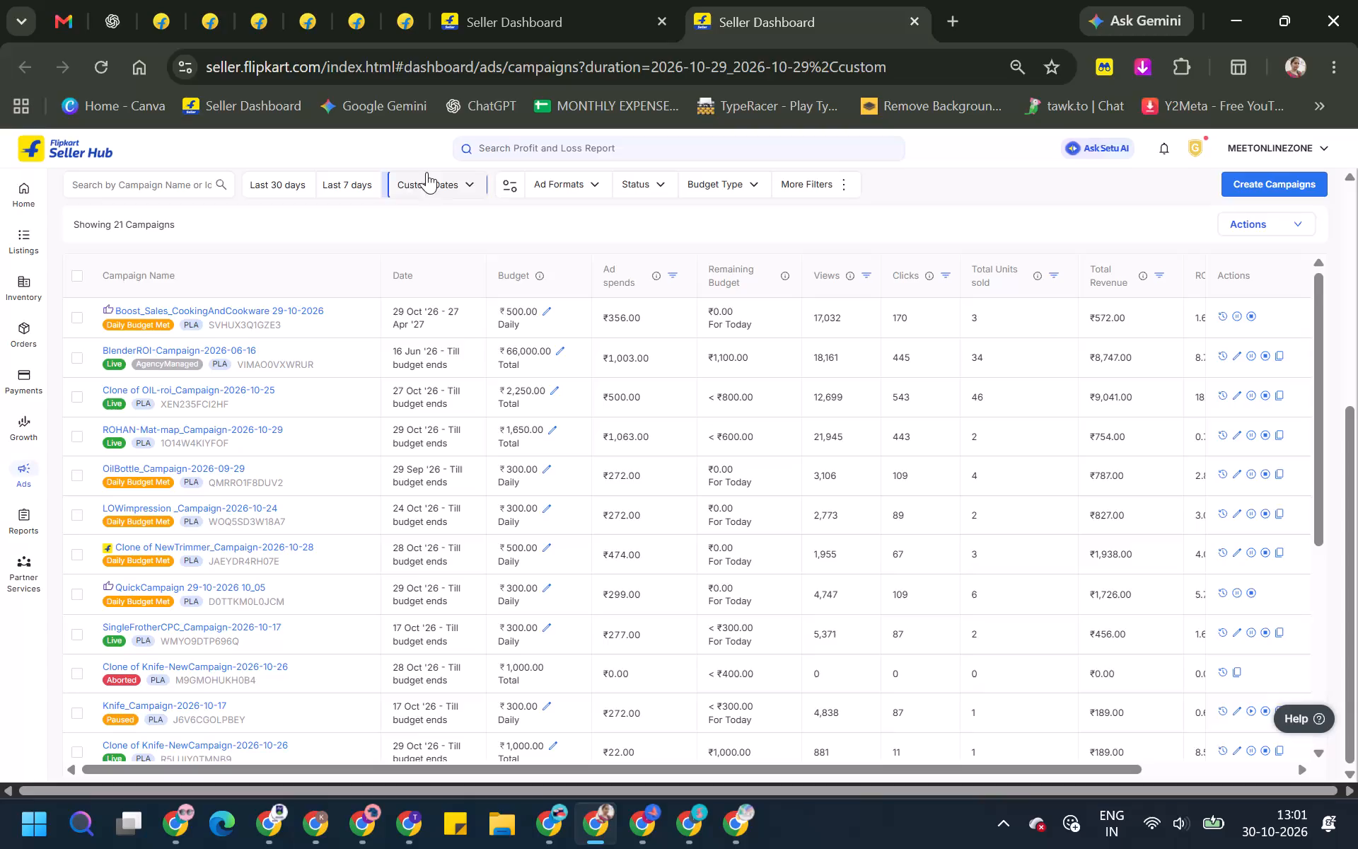
Set the campaign list's custom date range to the single day 30 October 2026.
scroll(469, 262, up, 3)
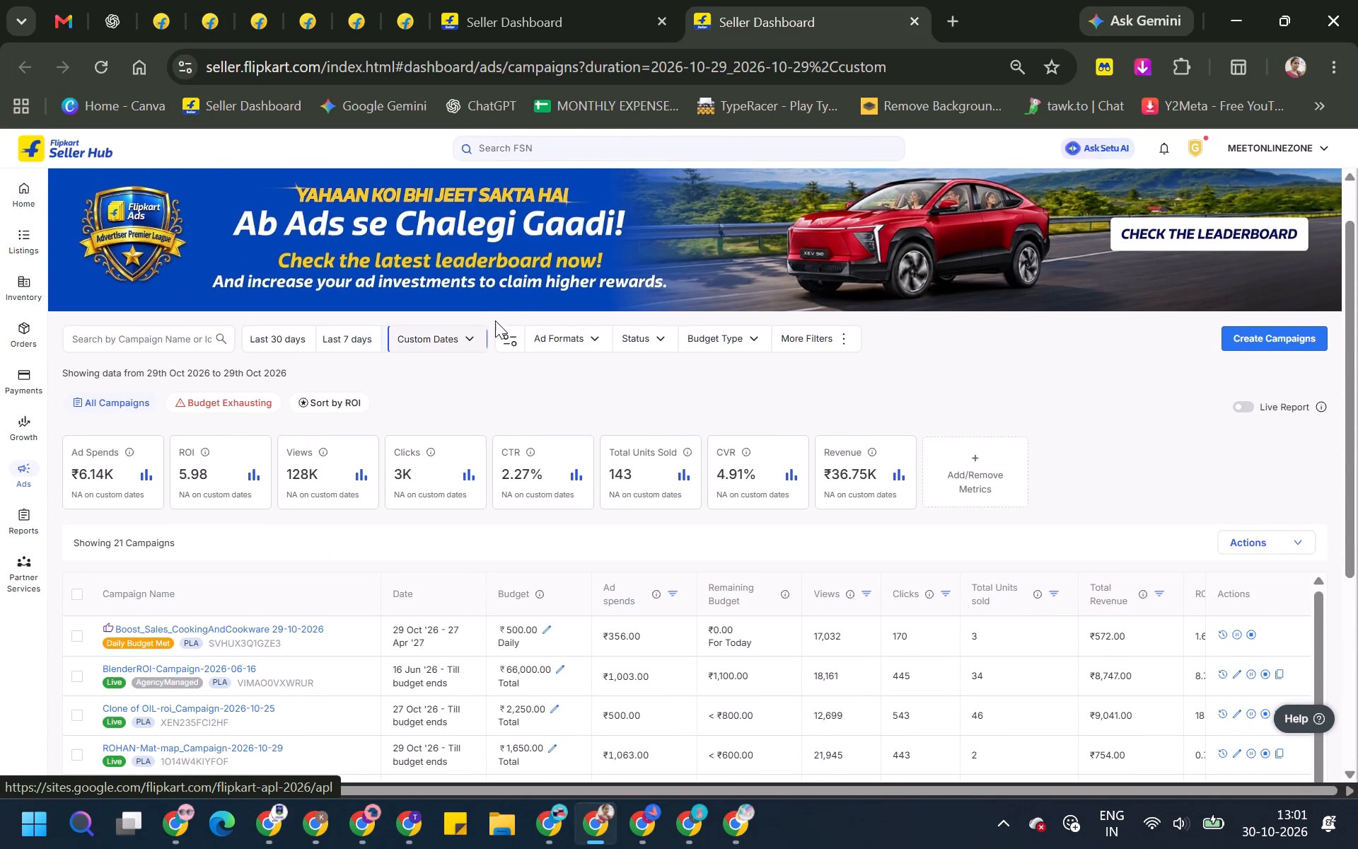
click(468, 344)
double_click(673, 556)
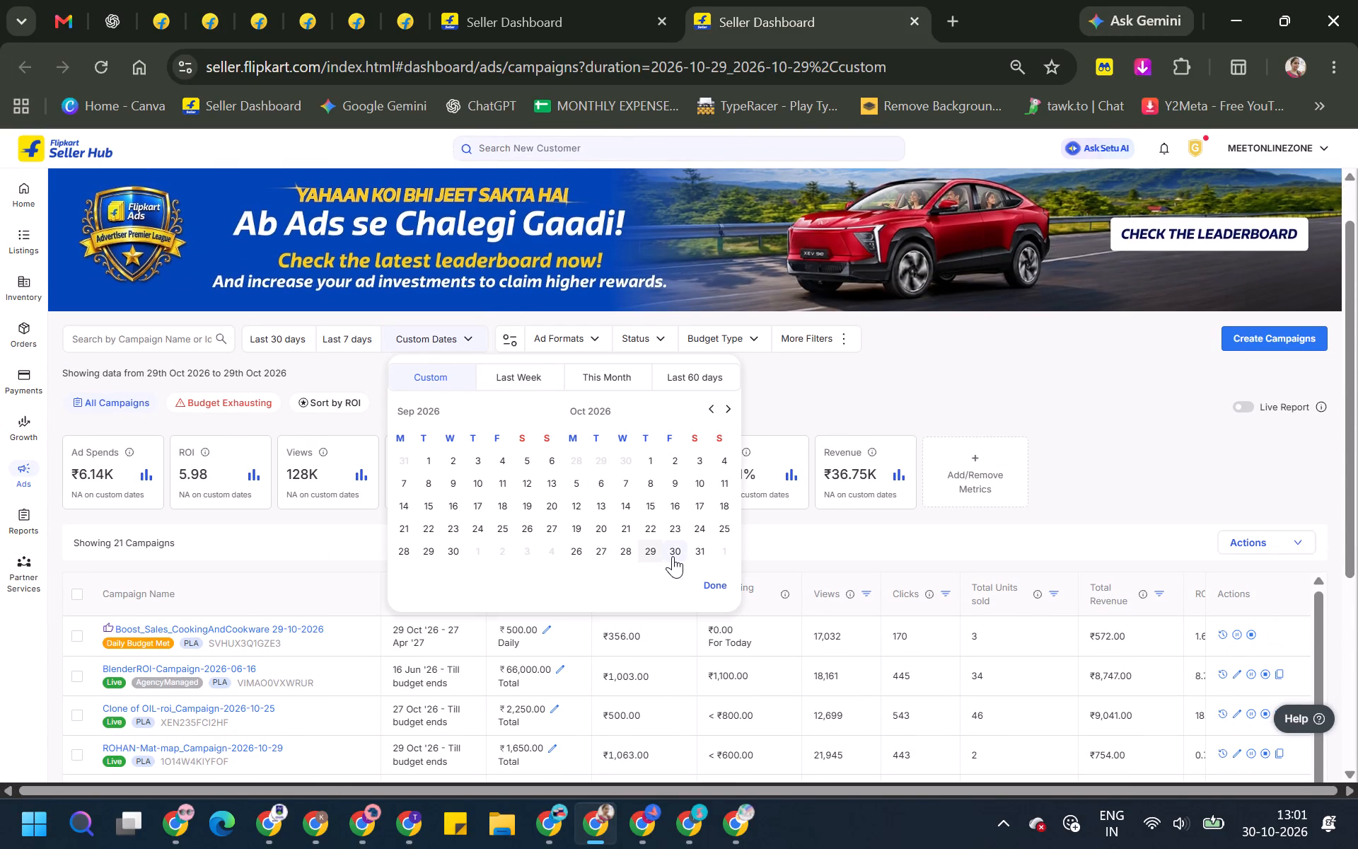
click(712, 589)
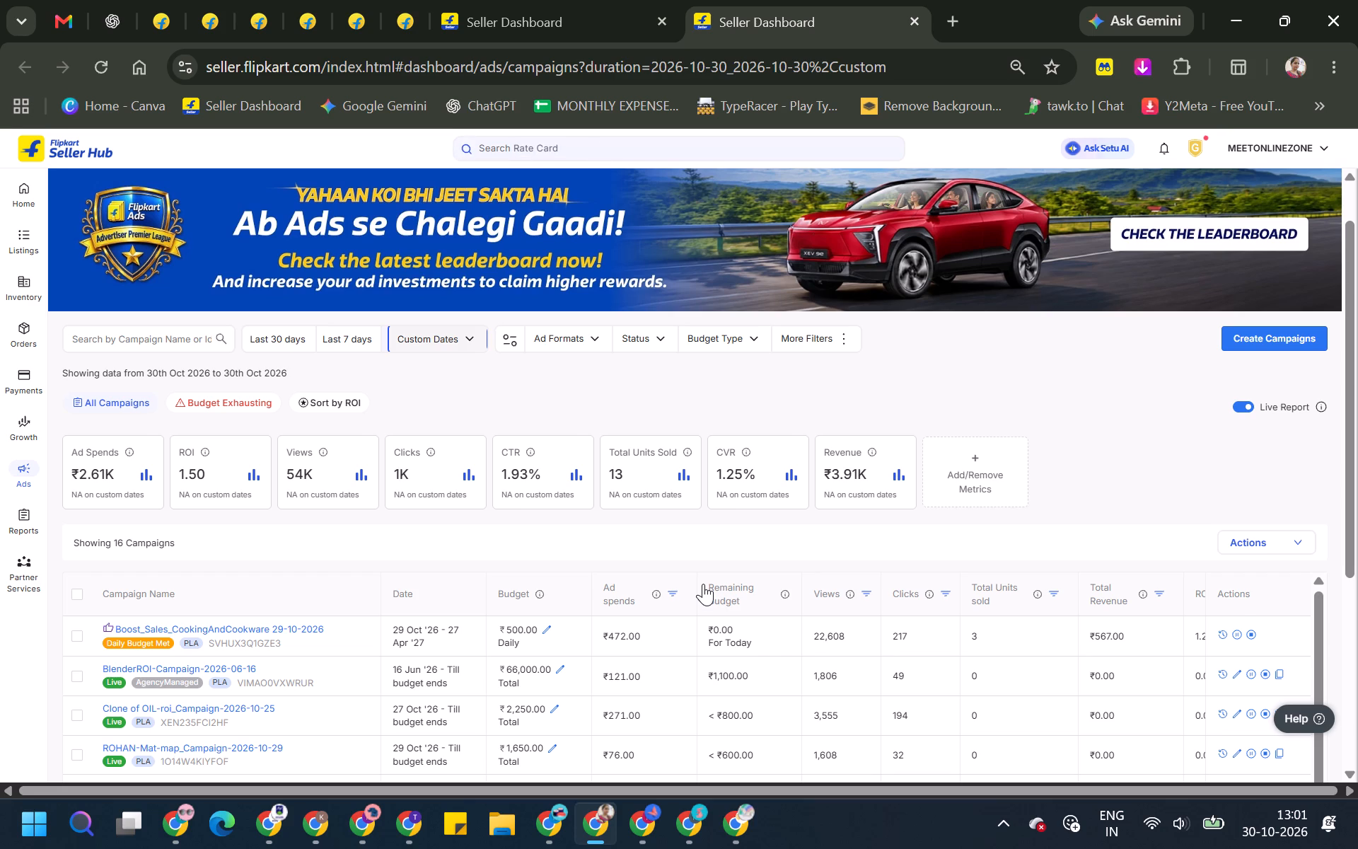
Abort the paused campaign Knife_Campaign-2026-10-17 in the campaign list.
scroll(703, 584, down, 2)
scroll(702, 582, up, 3)
scroll(687, 334, down, 3)
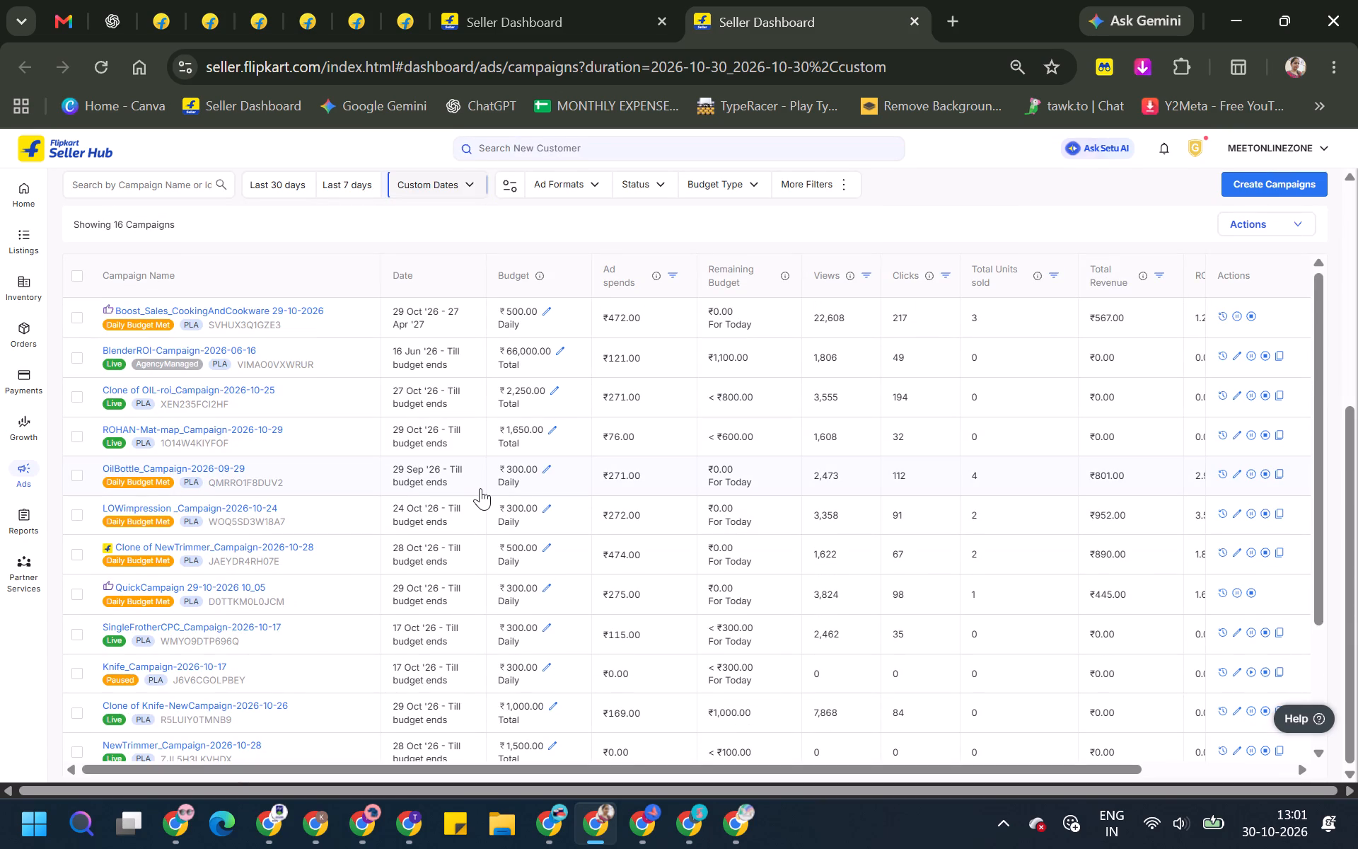
scroll(421, 540, down, 1)
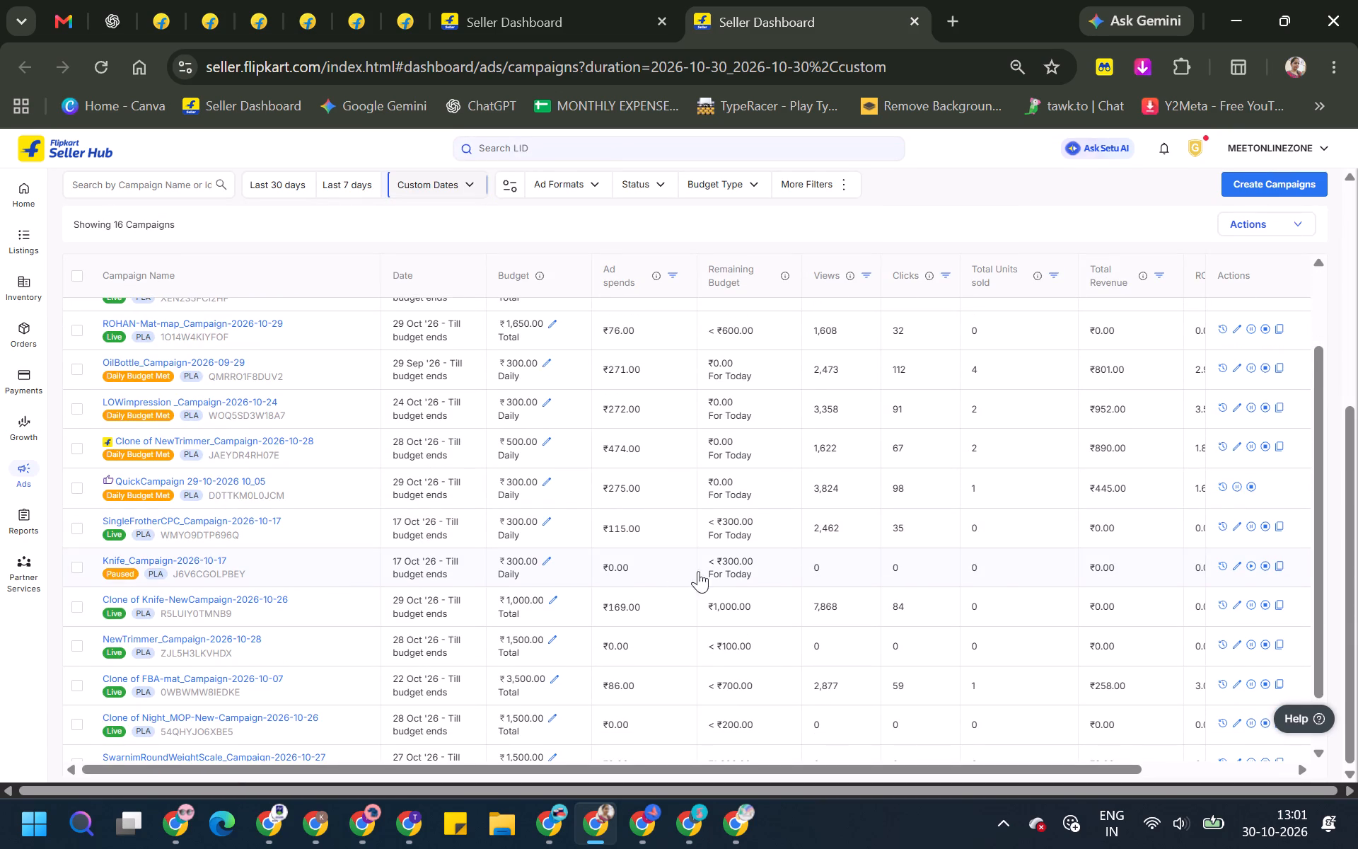
click(1265, 567)
click(903, 505)
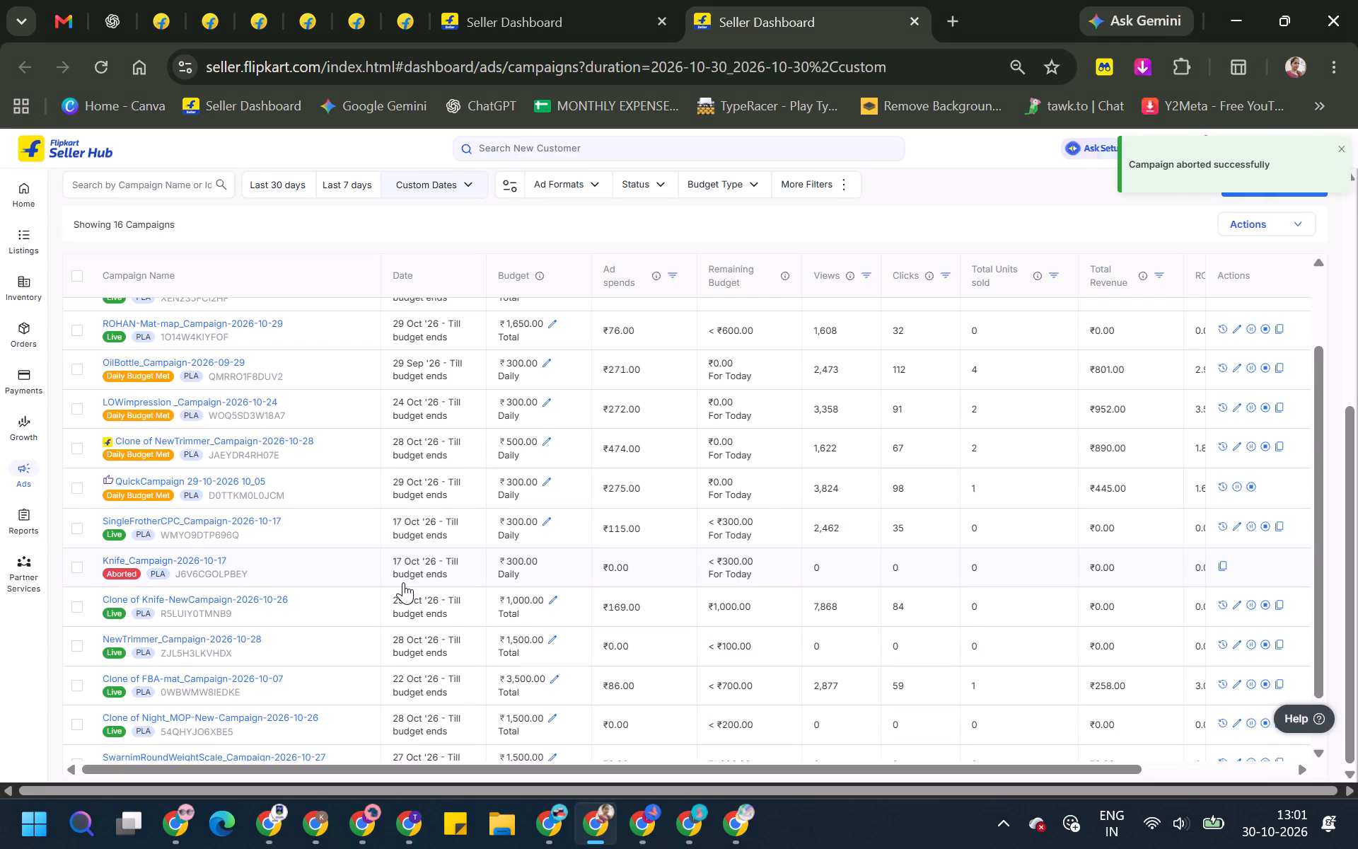
scroll(403, 582, down, 1)
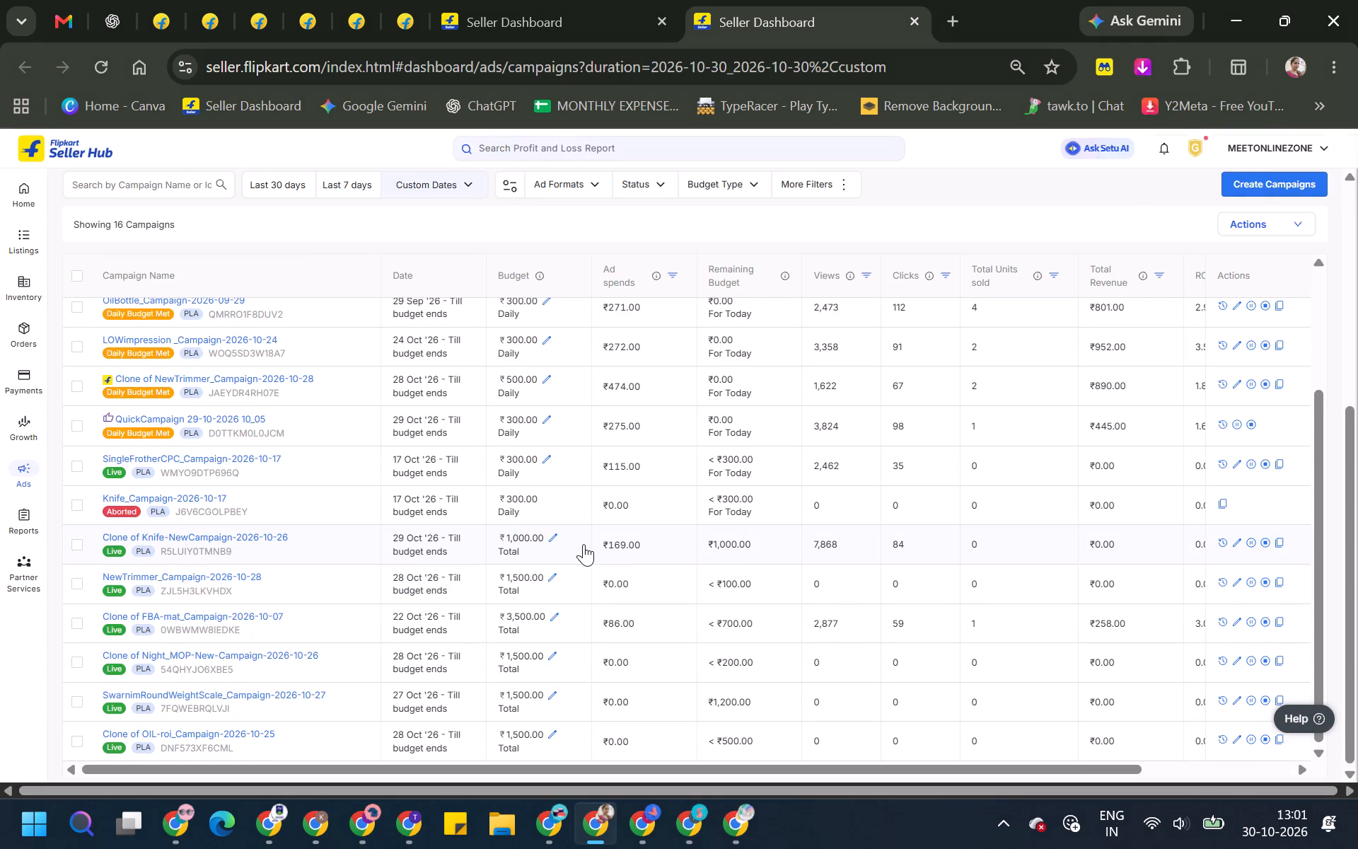
scroll(609, 554, down, 1)
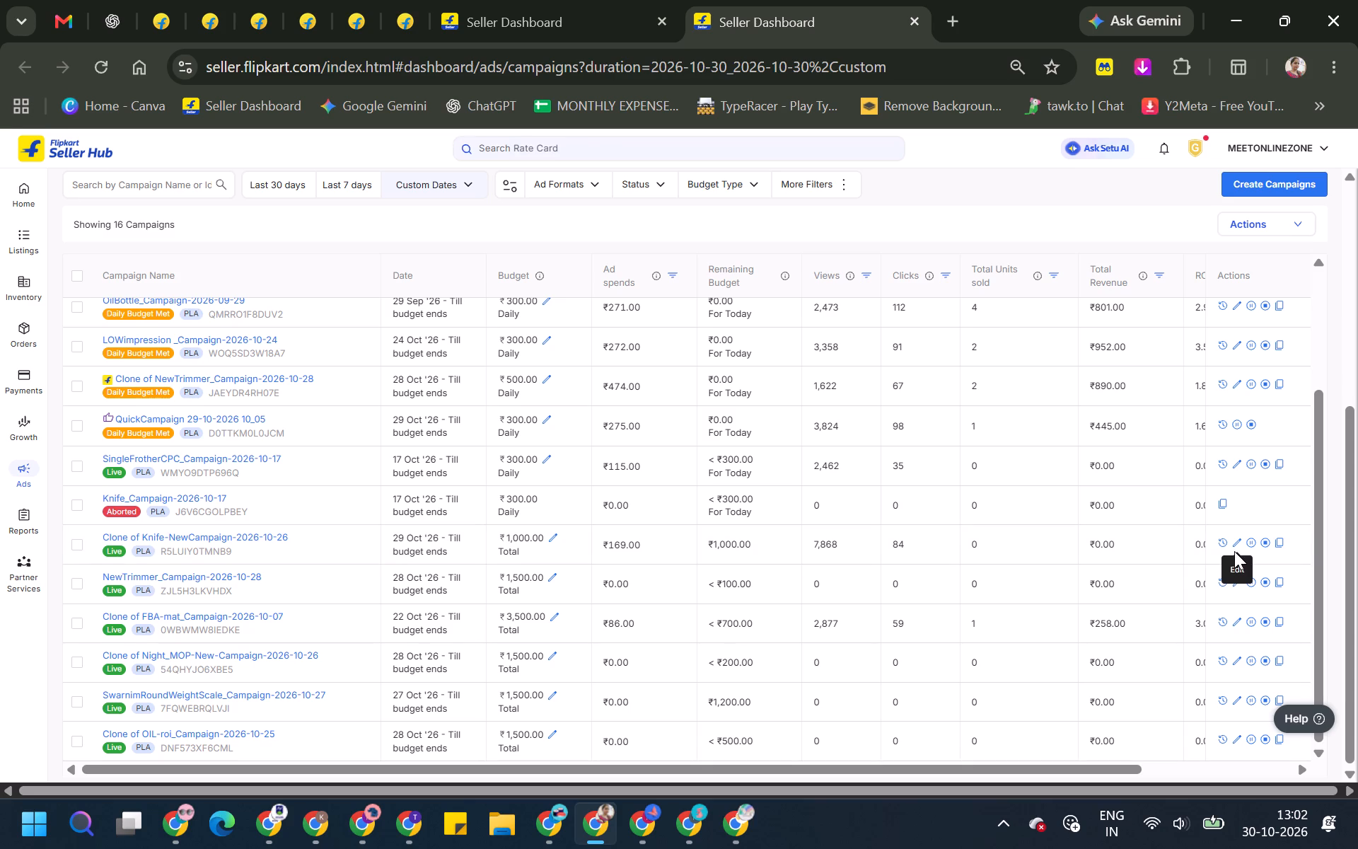
scroll(475, 552, up, 2)
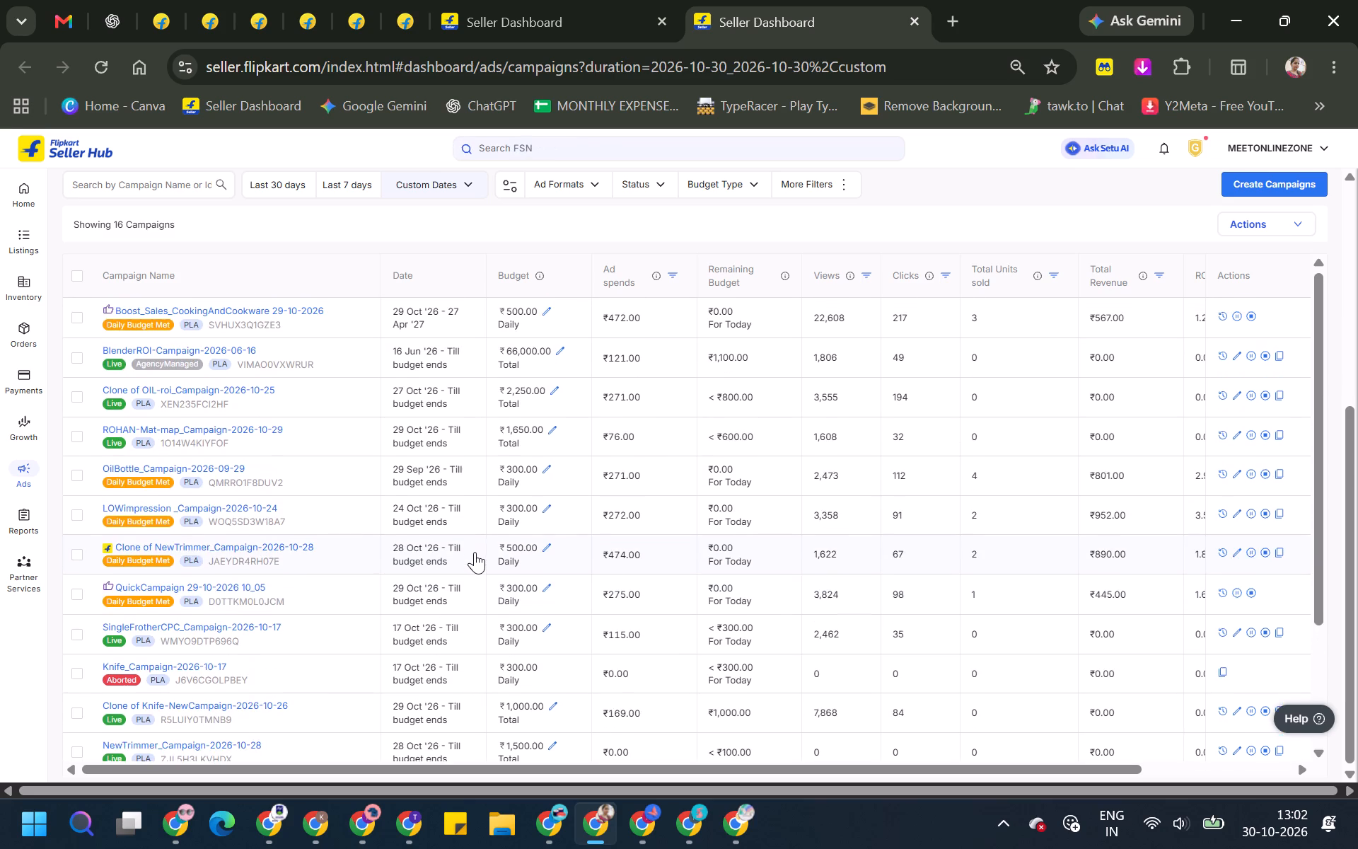
scroll(475, 552, up, 2)
scroll(410, 427, down, 3)
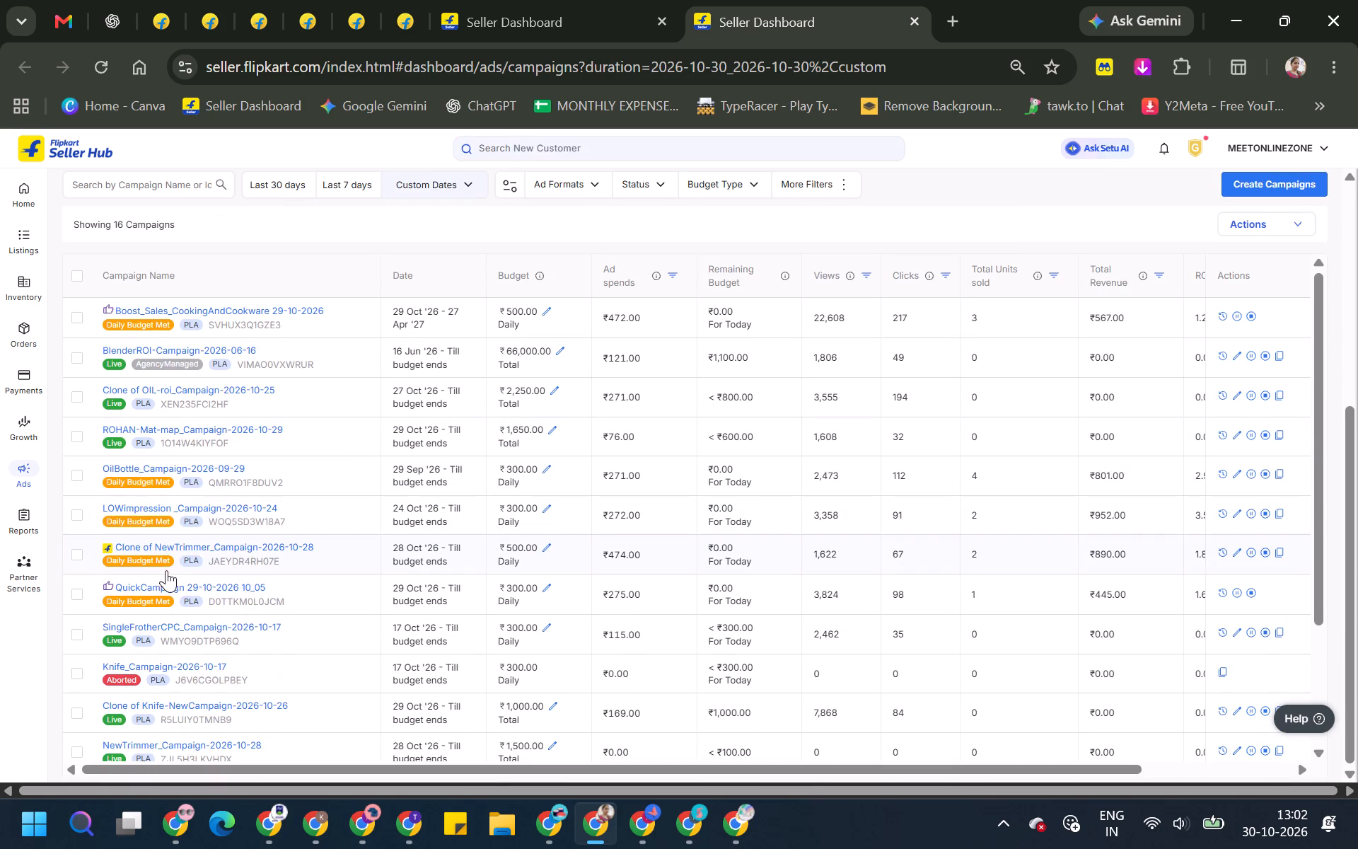
click(197, 585)
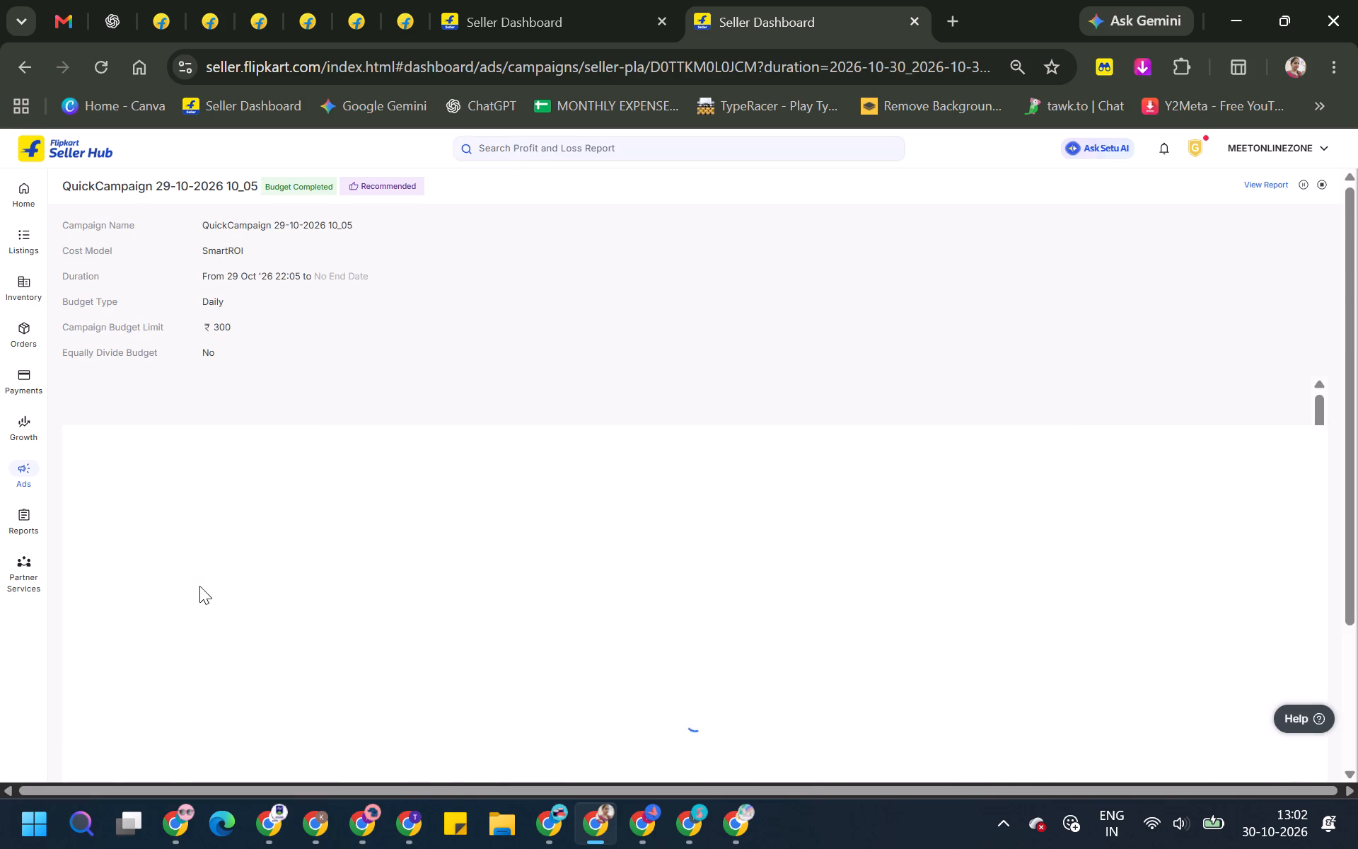
scroll(388, 468, down, 2)
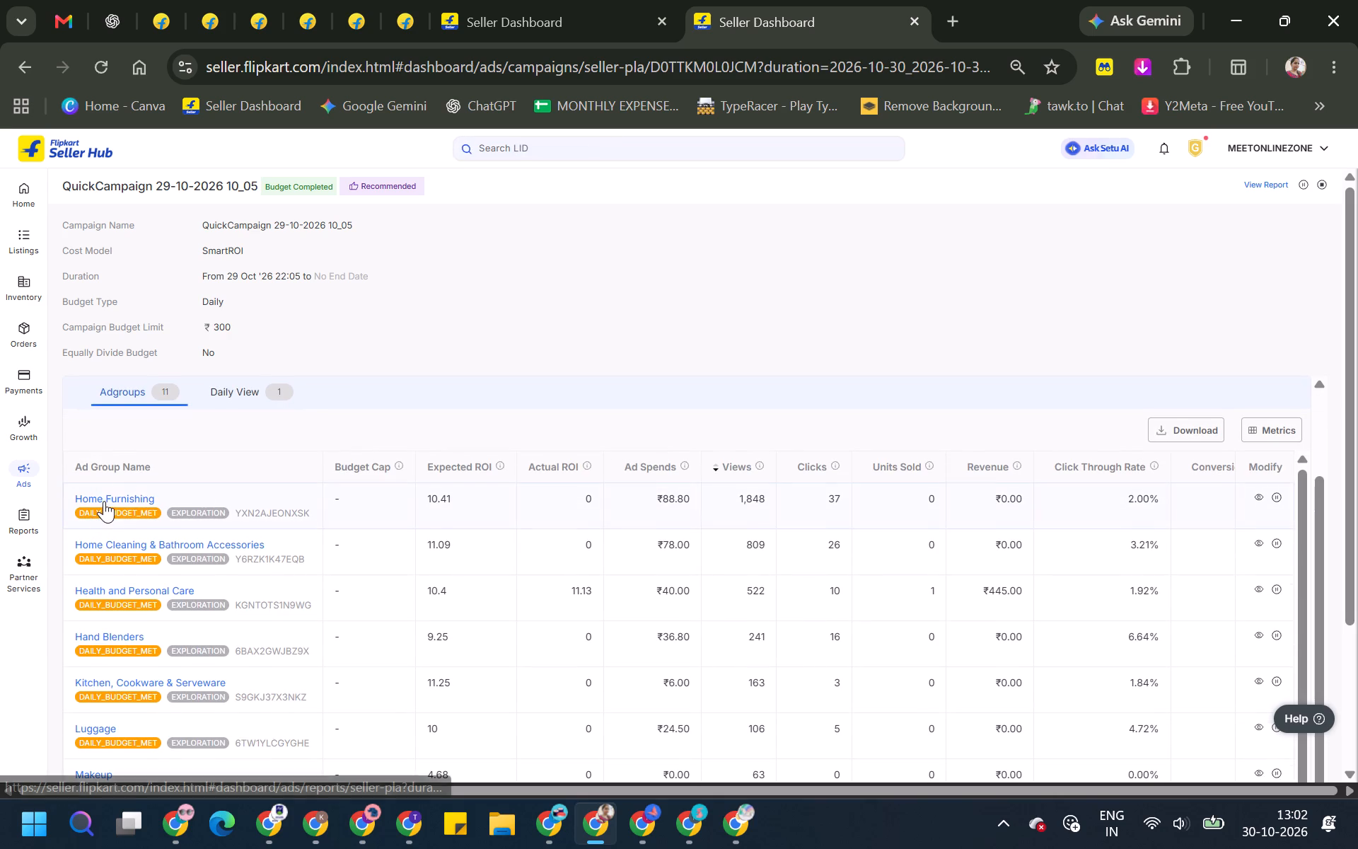
scroll(105, 500, down, 2)
scroll(105, 500, up, 1)
scroll(308, 393, down, 3)
scroll(197, 420, up, 3)
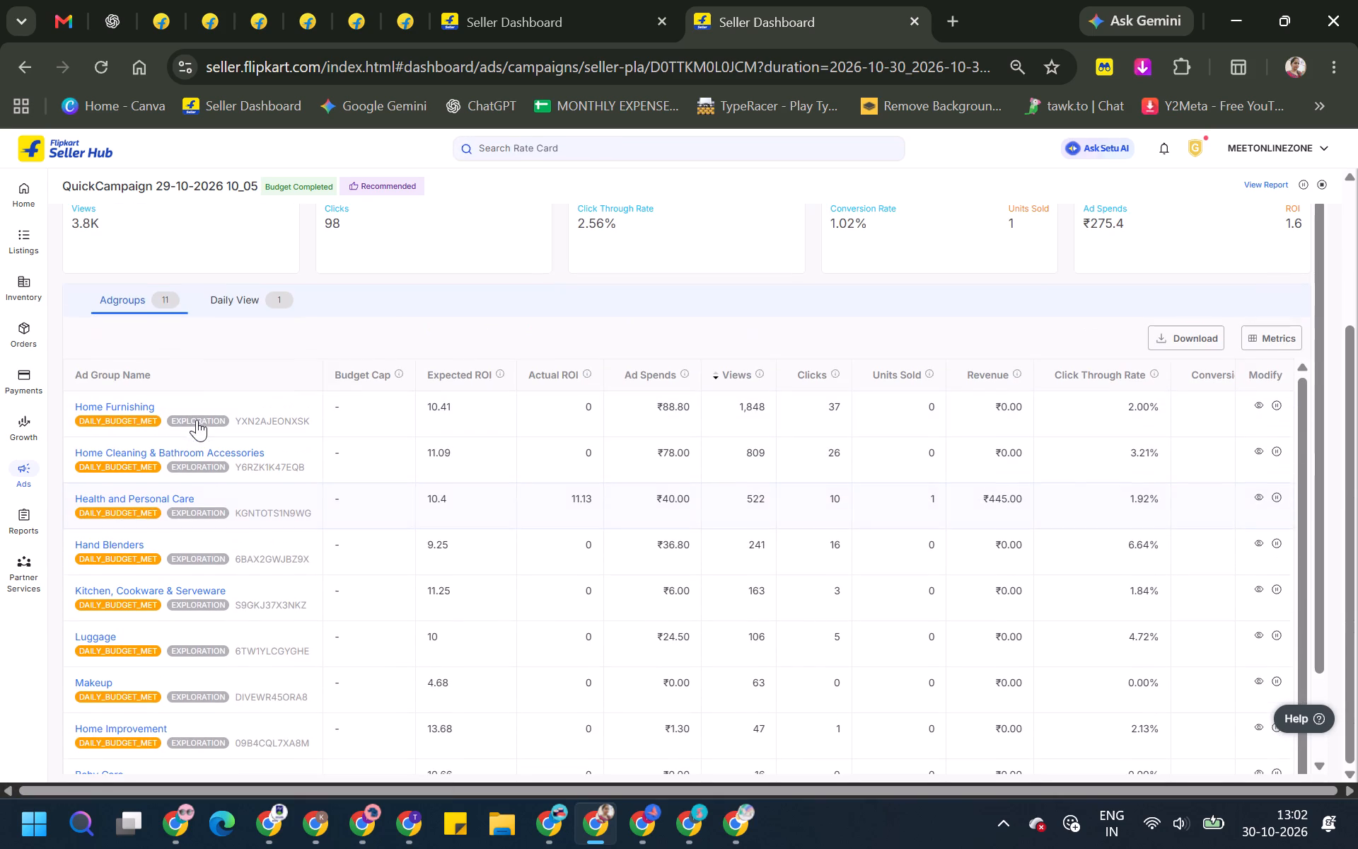
Open the Home Furnishing ad group's report and go to its listings, reloading the page as needed.
click(131, 407)
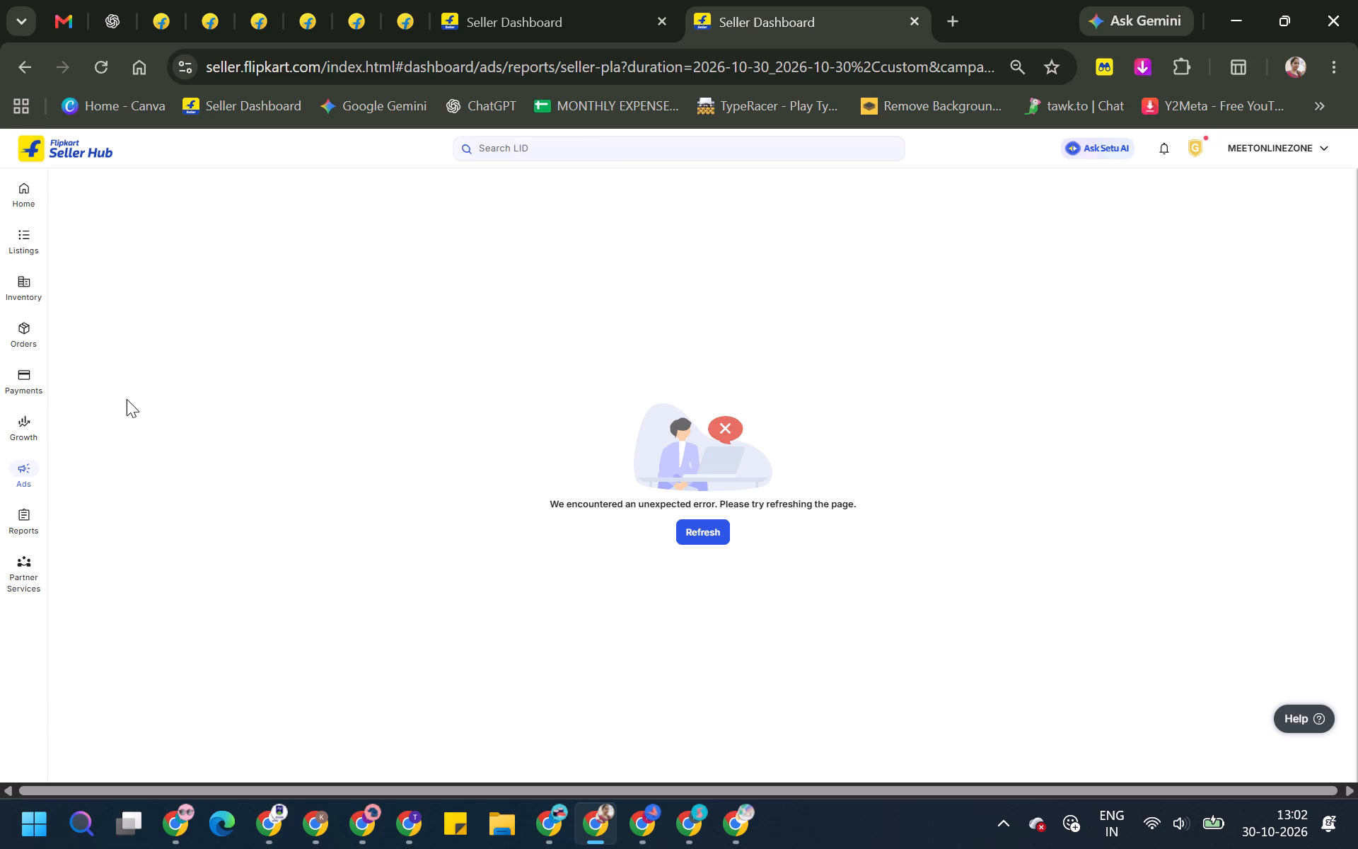
key(ctrl+r)
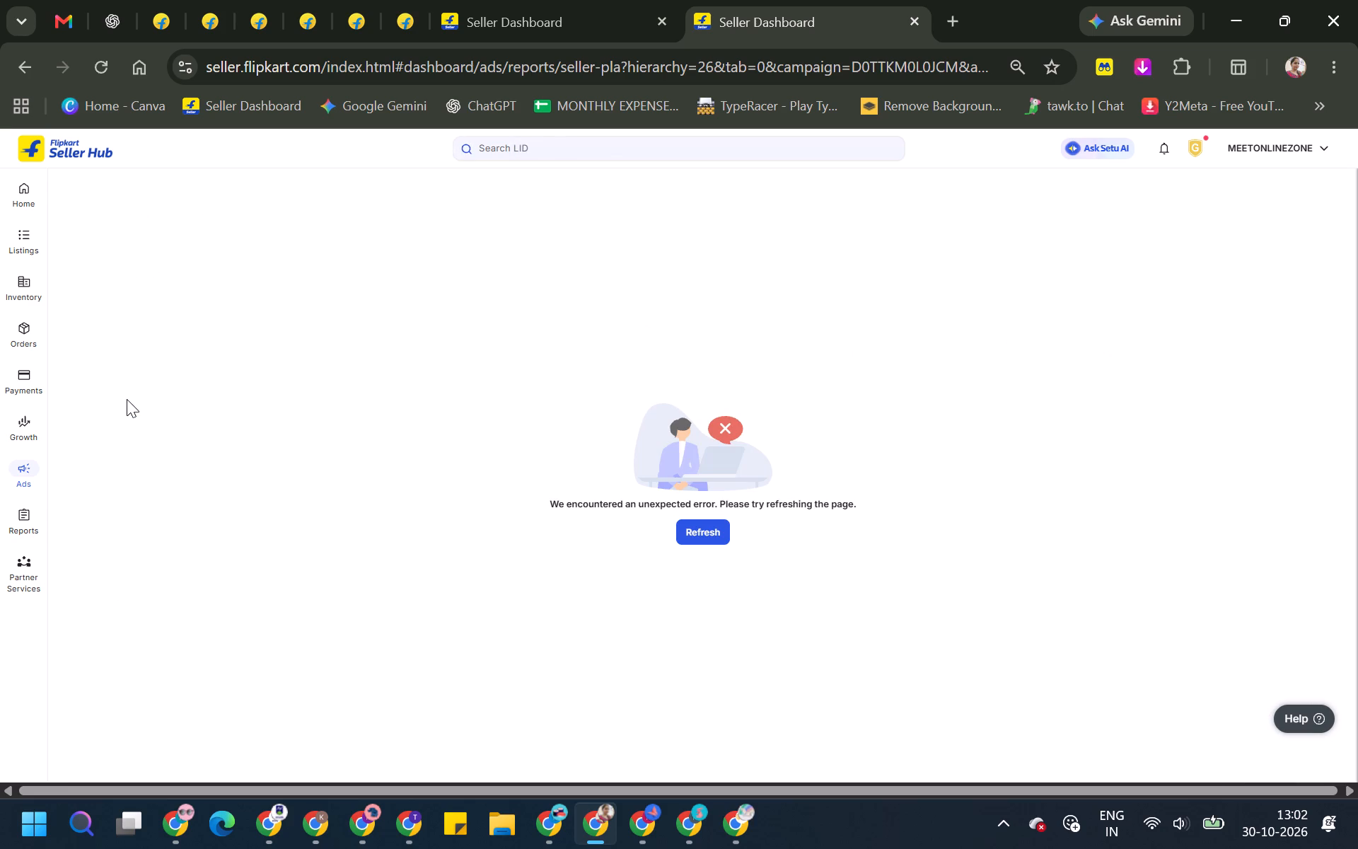
click(690, 536)
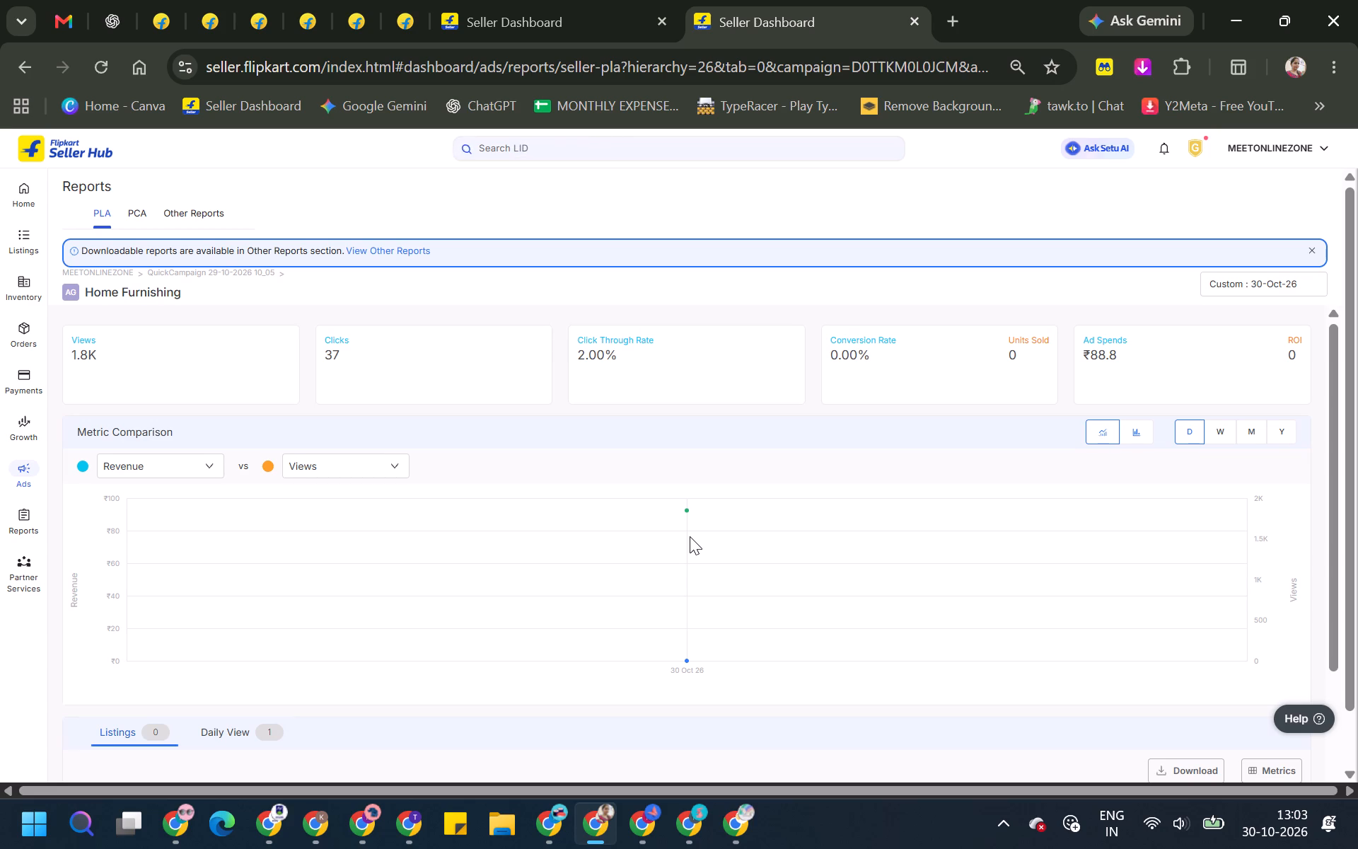
scroll(672, 491, down, 4)
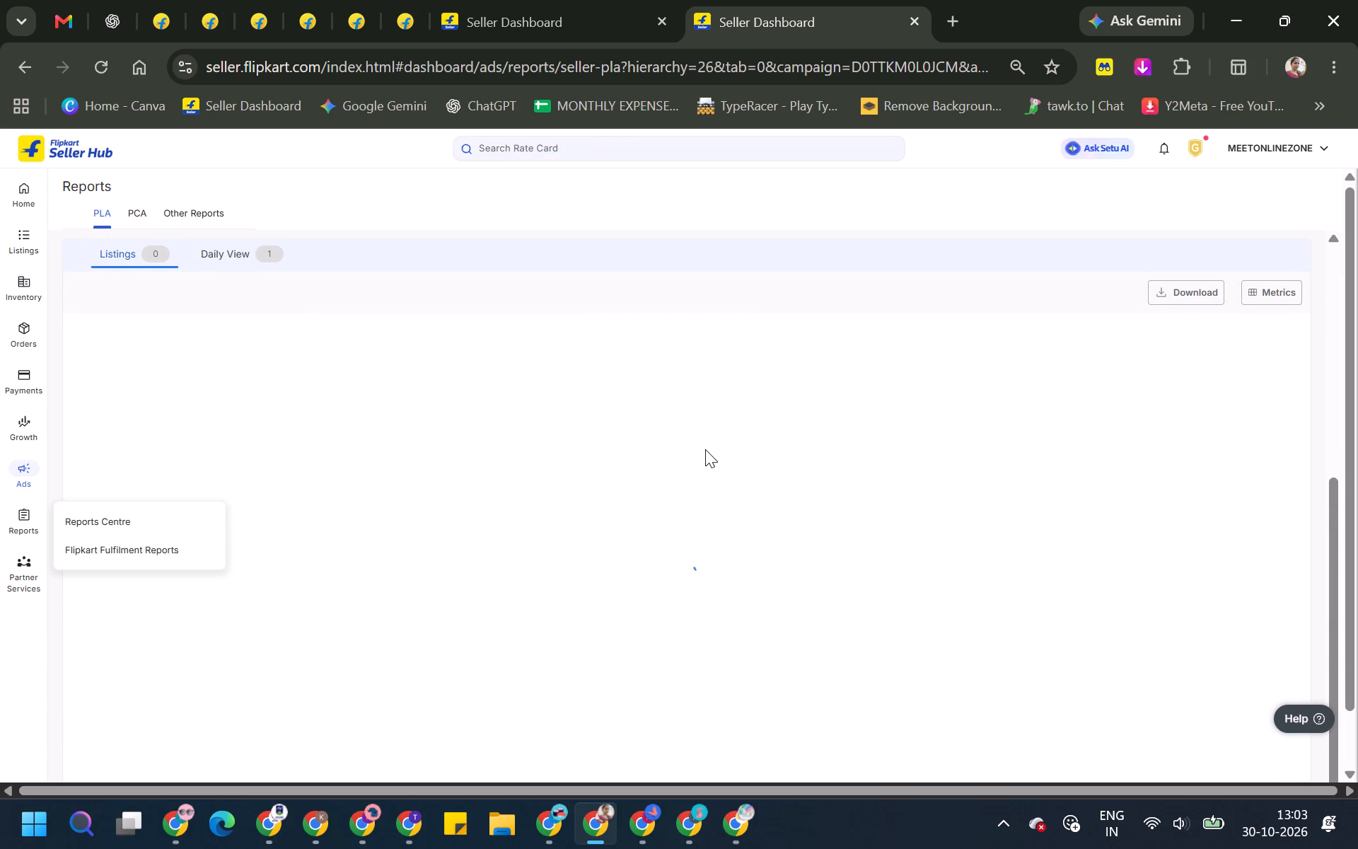
scroll(705, 449, down, 1)
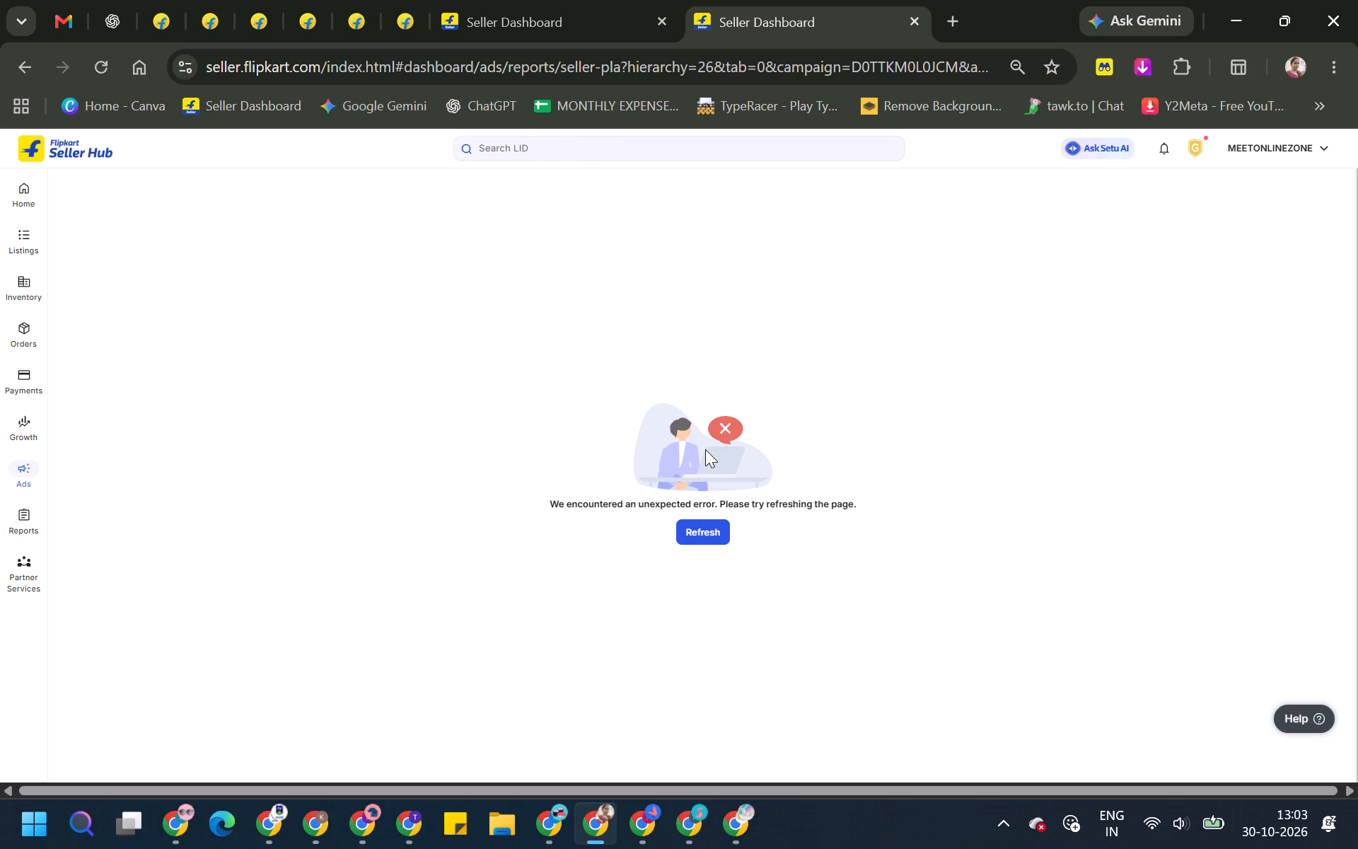
click(706, 538)
key(ctrl+r)
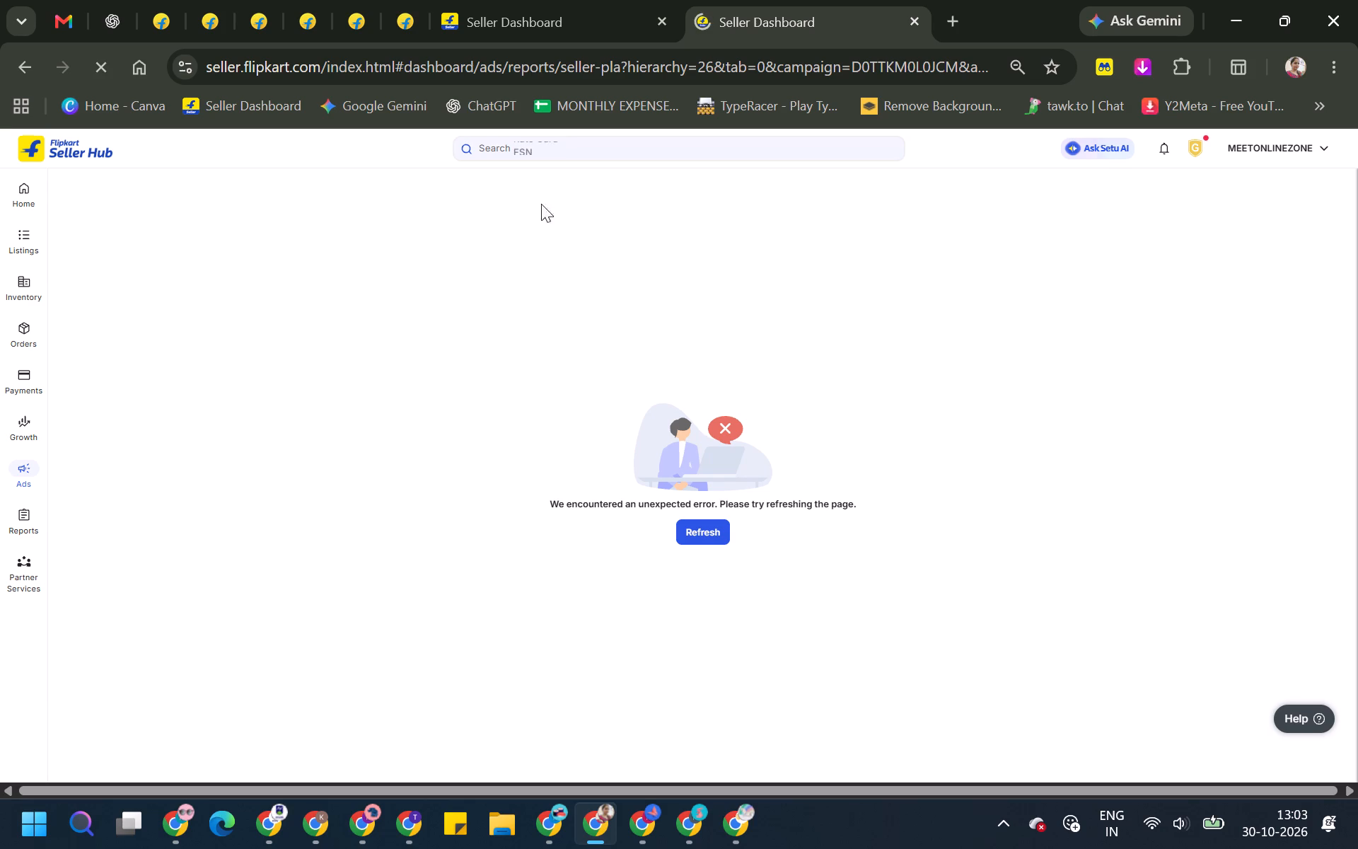
click(594, 0)
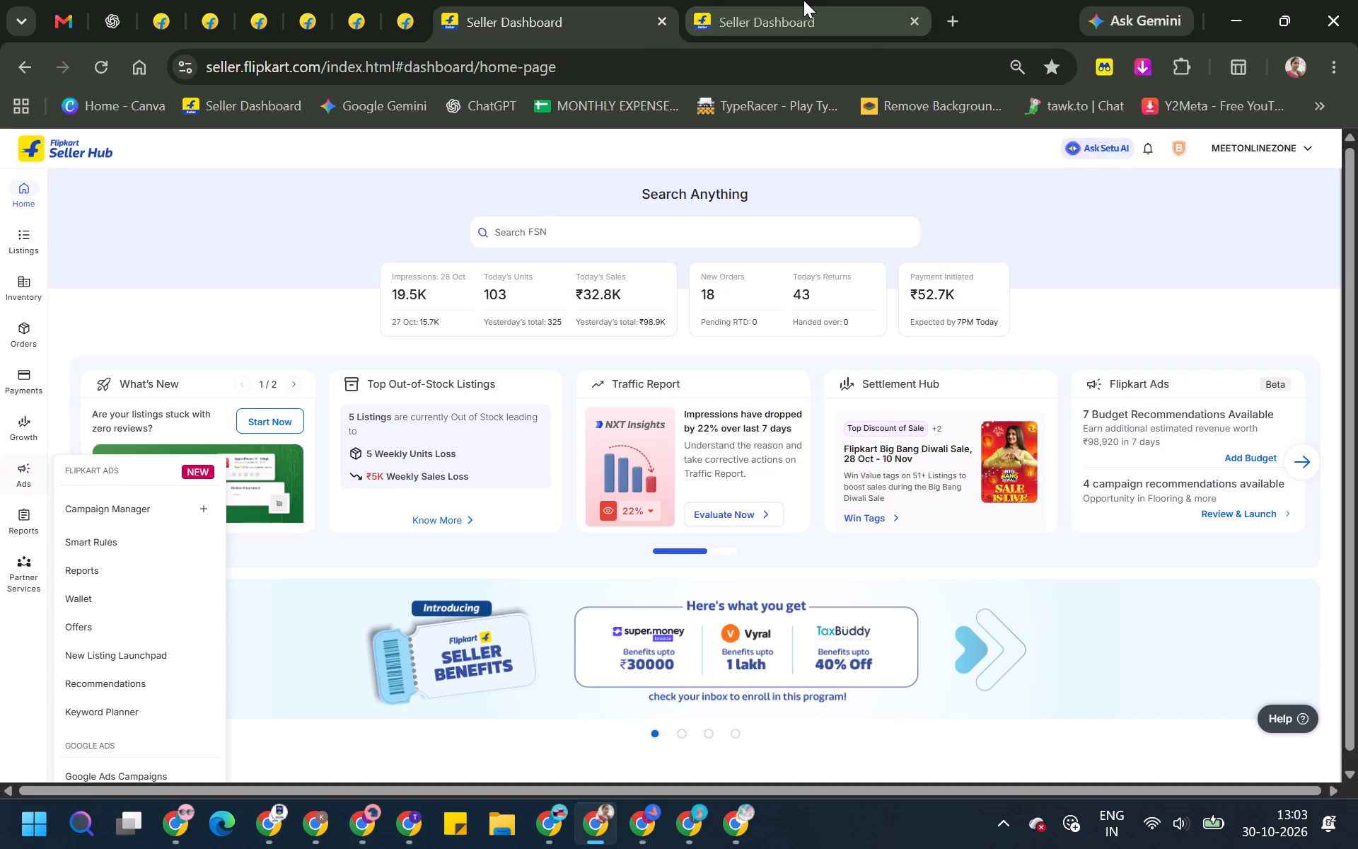
click(803, 0)
scroll(453, 306, down, 5)
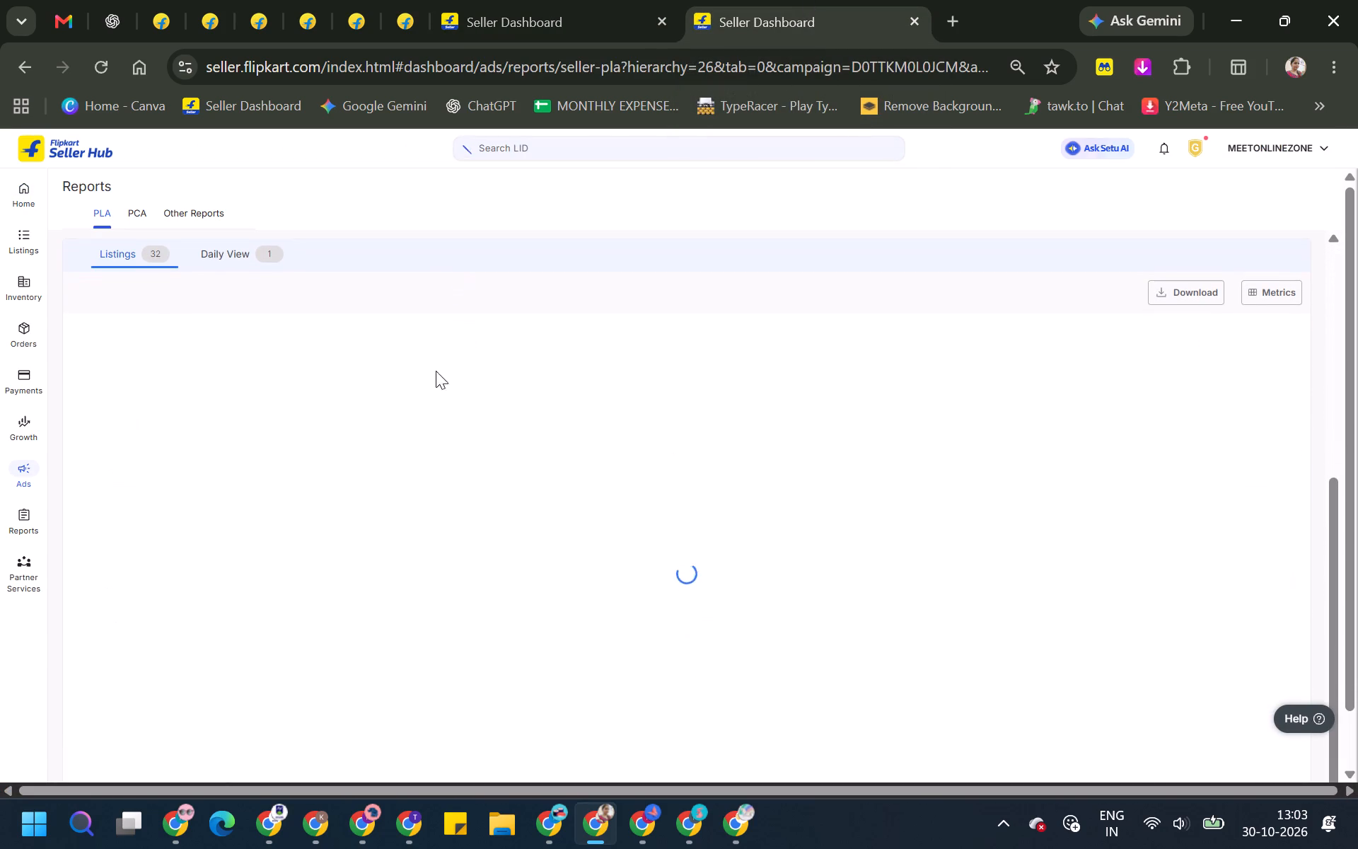
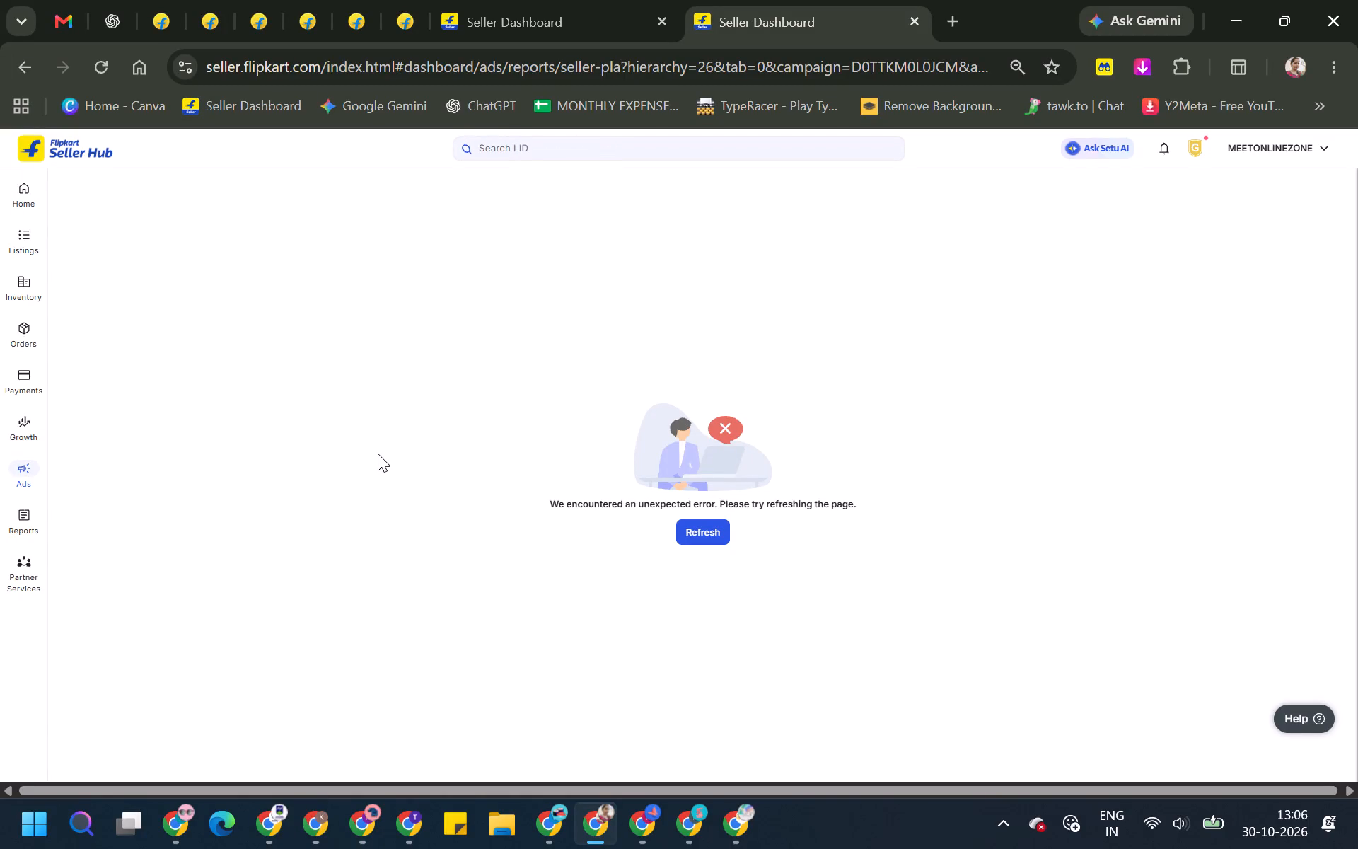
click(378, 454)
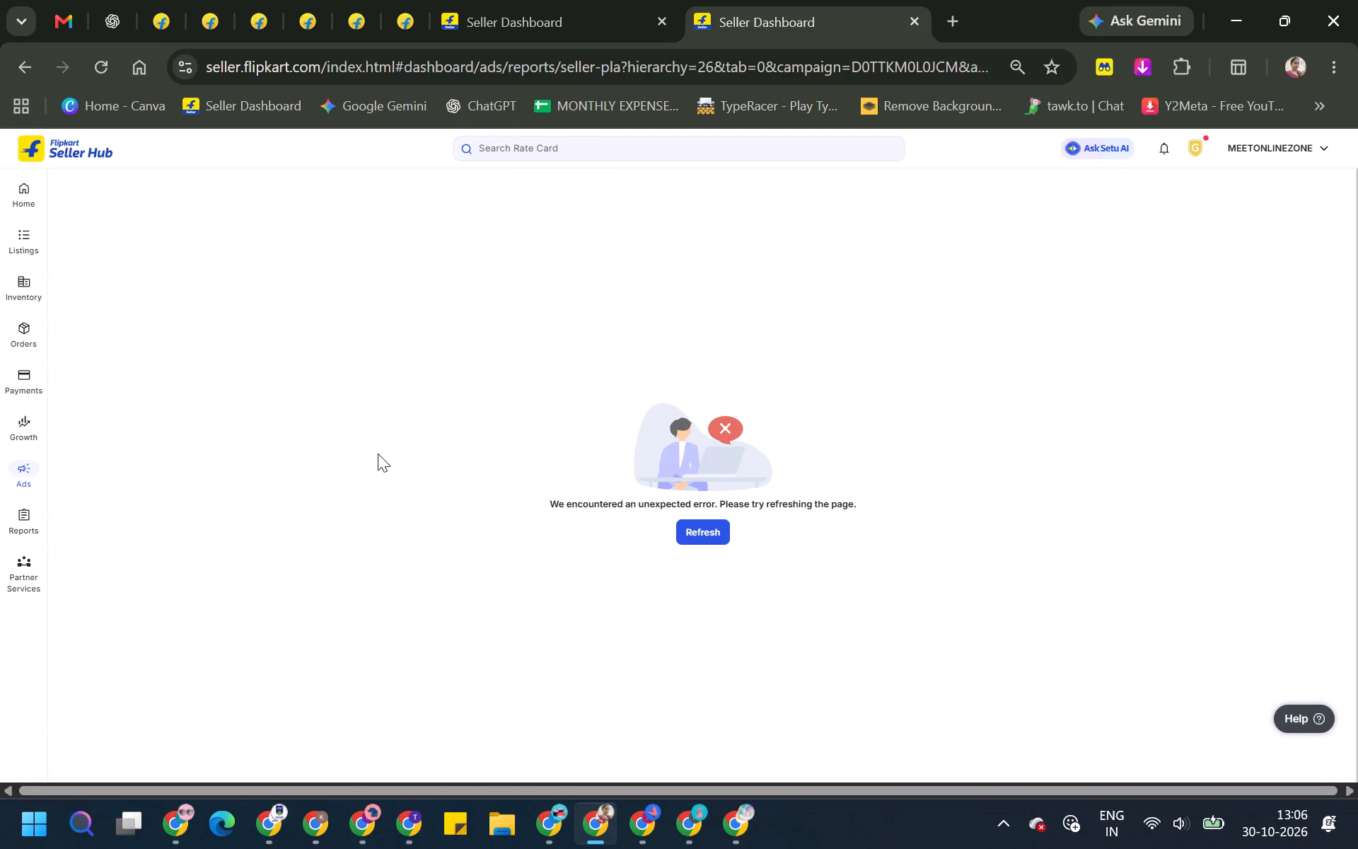
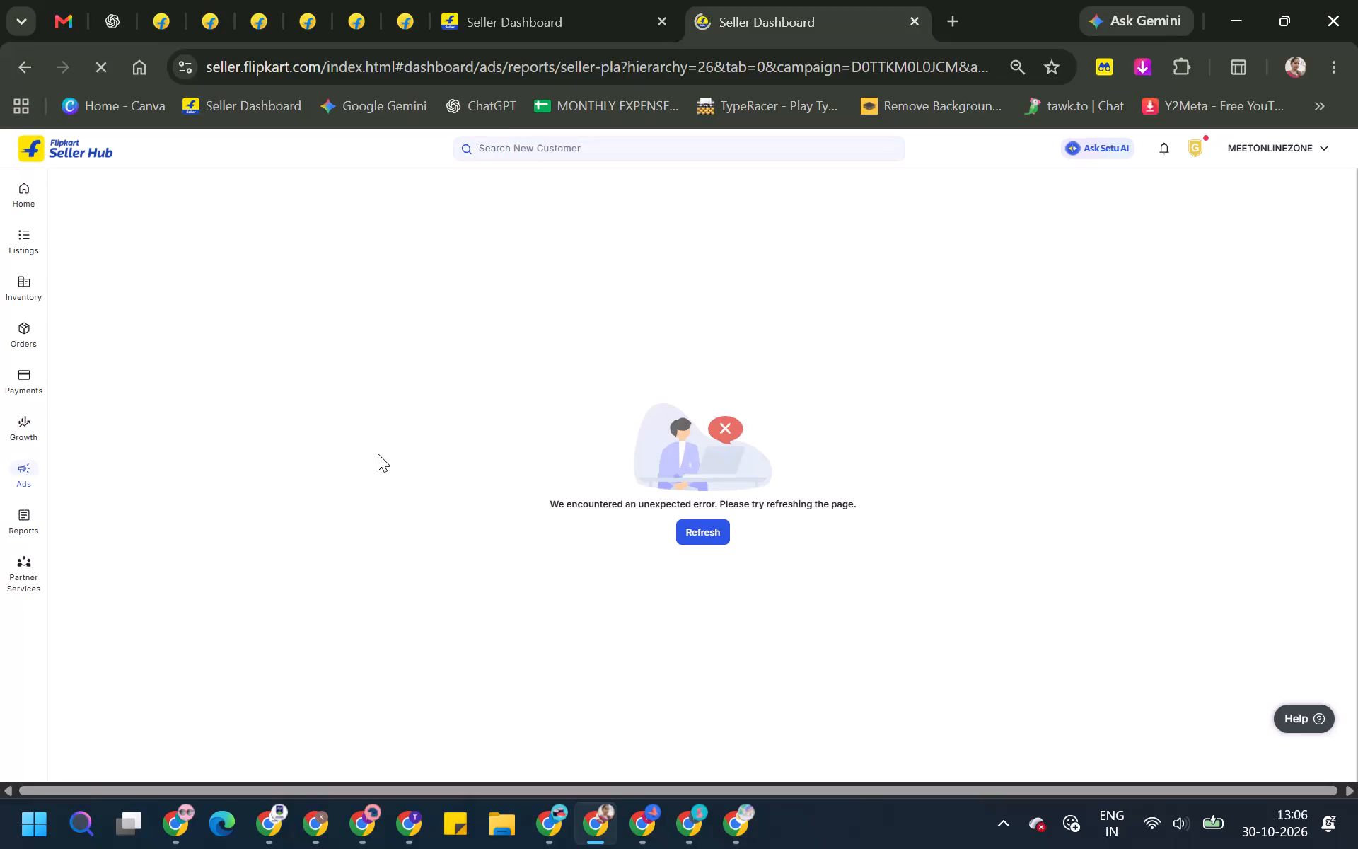
scroll(385, 299, down, 2)
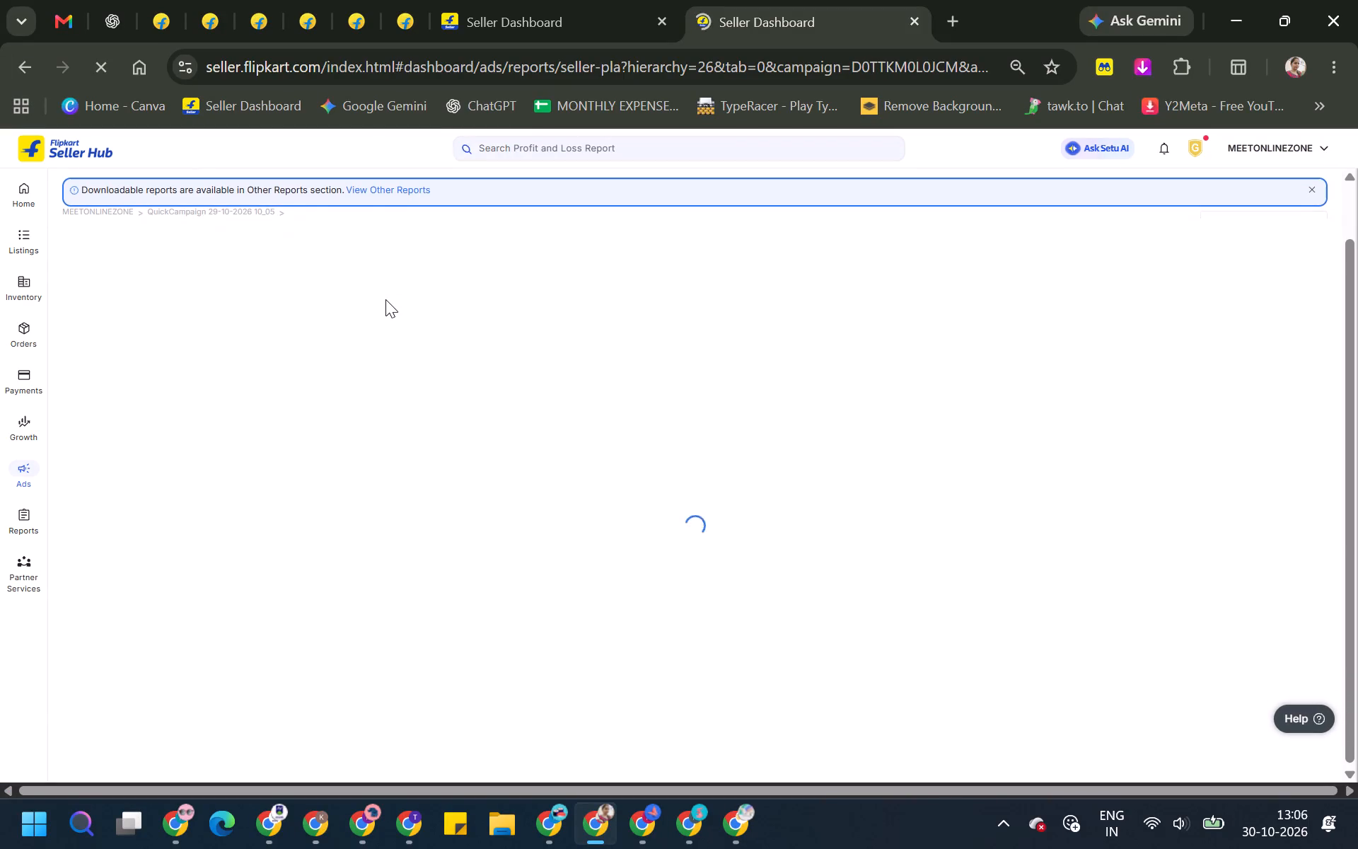
scroll(385, 299, down, 1)
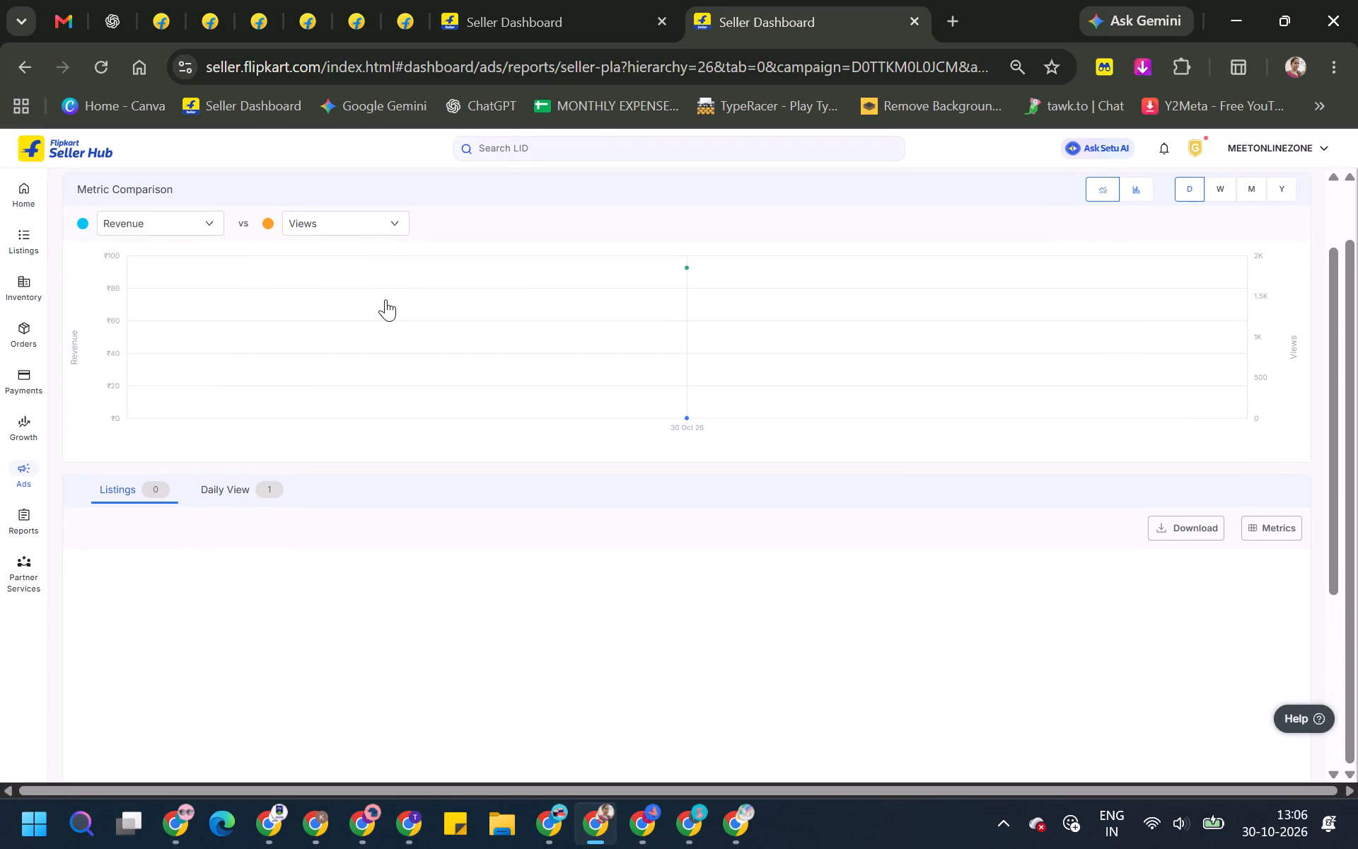
scroll(385, 299, down, 2)
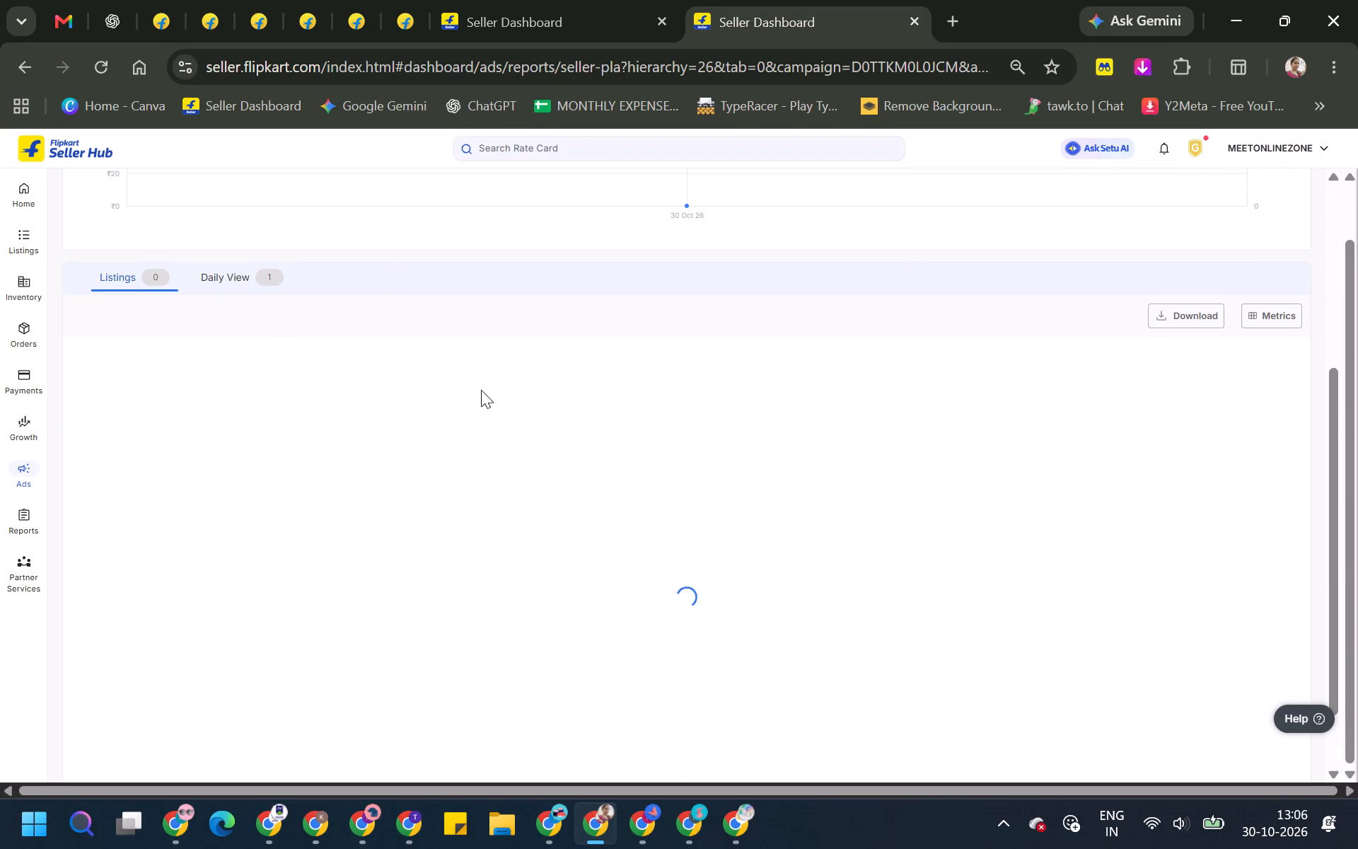
scroll(481, 390, up, 1)
scroll(593, 483, down, 1)
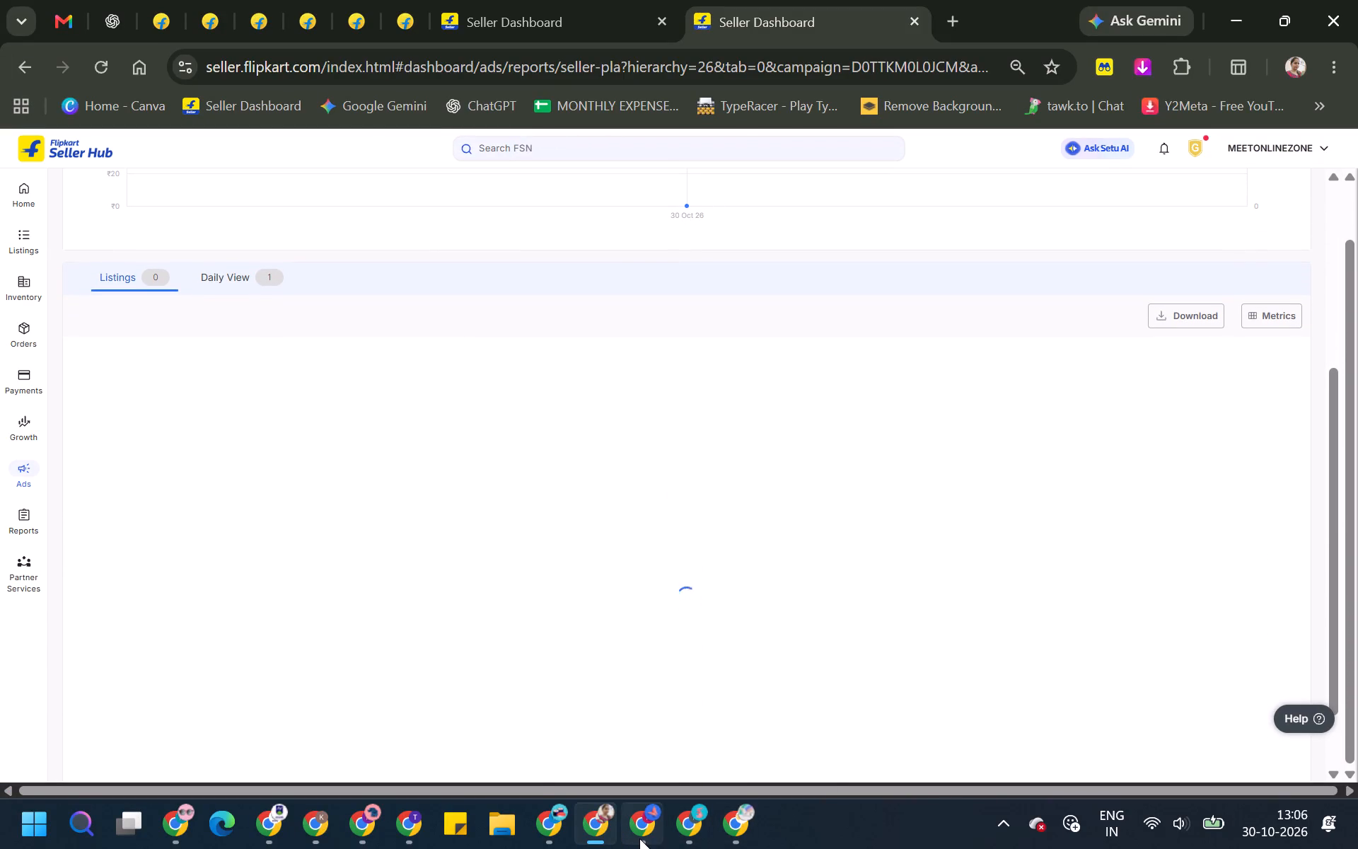
Switch to the PragatiEZone account and review its ad campaigns' overall metrics, budgets, spends and revenue for 30 October 2026.
click(639, 838)
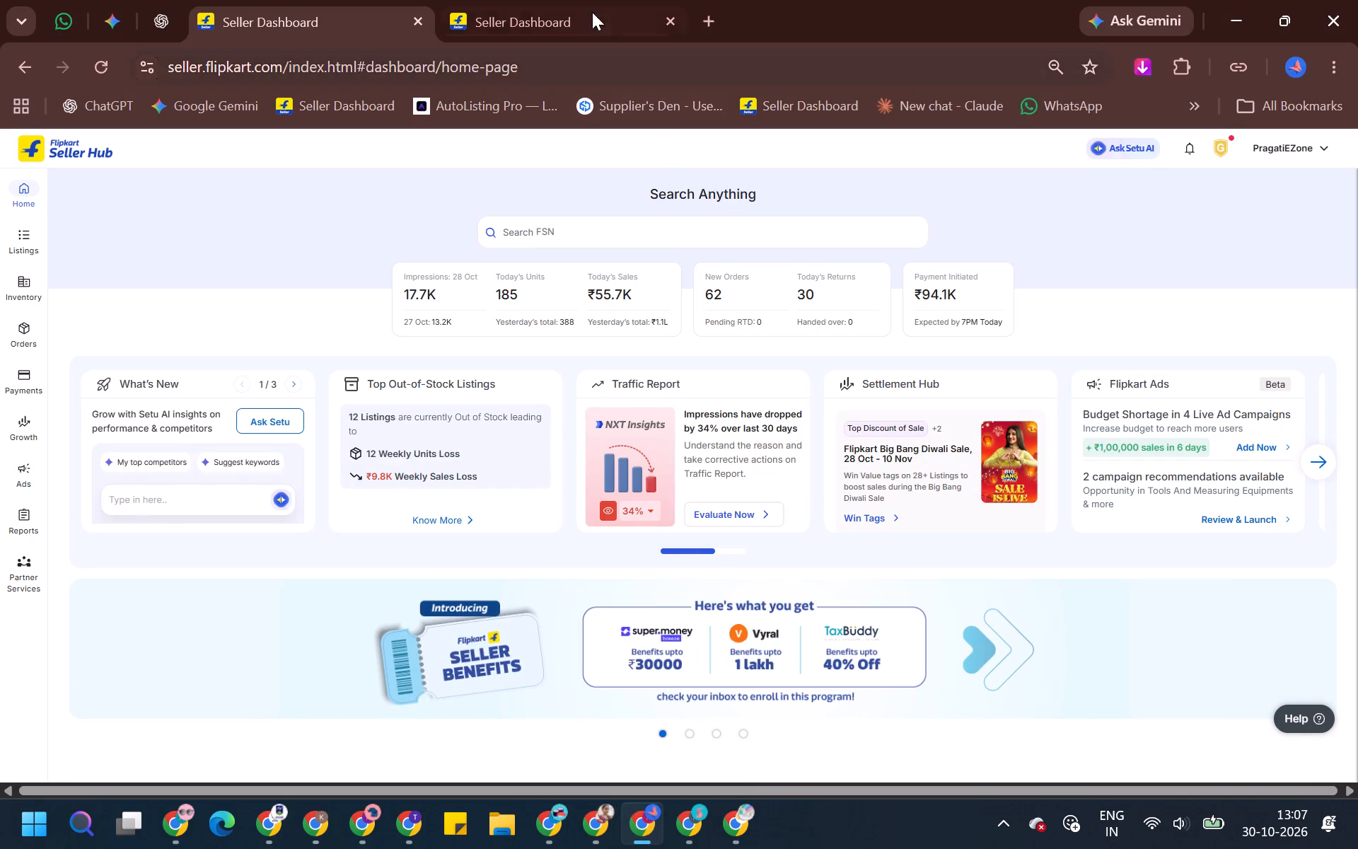
click(581, 0)
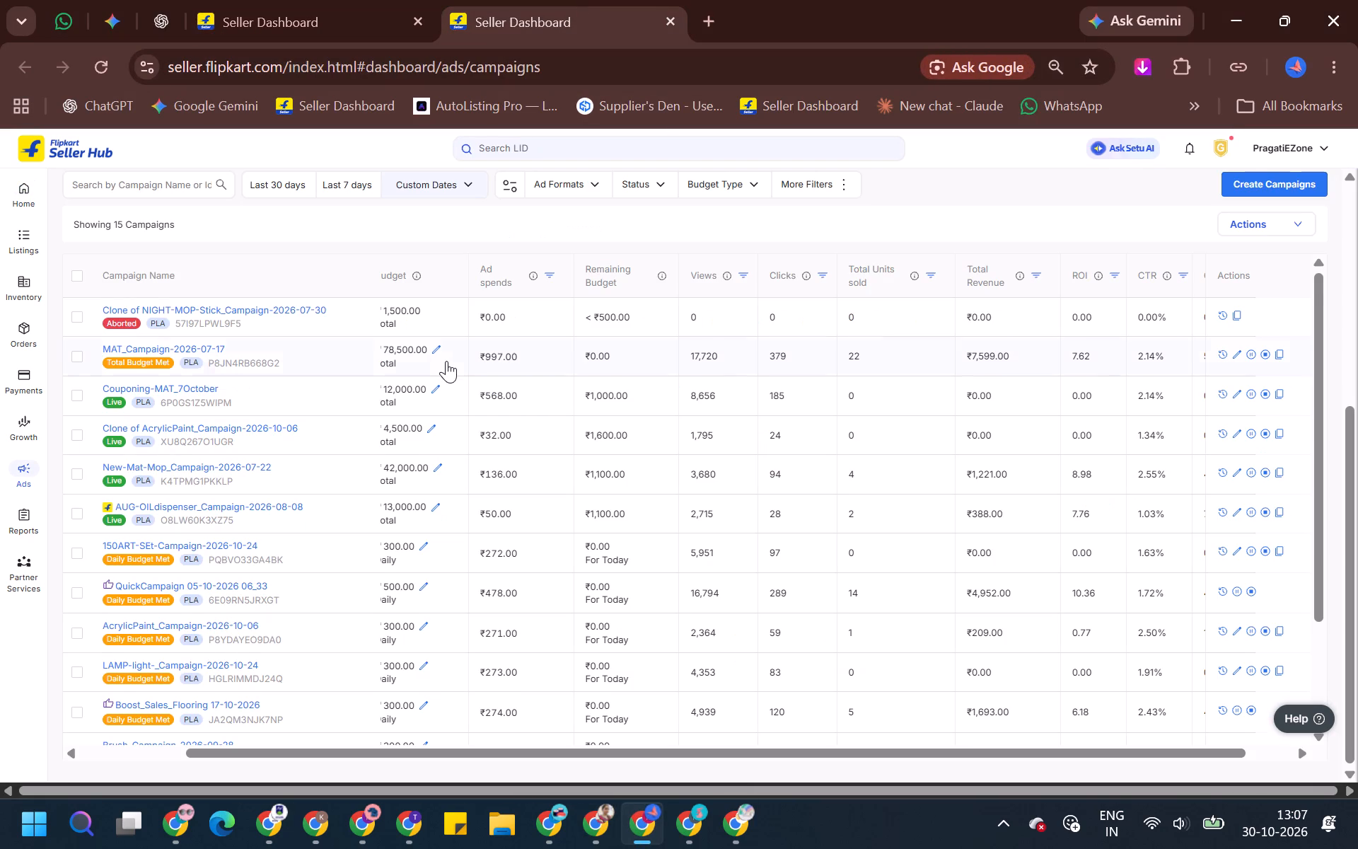
scroll(446, 361, down, 3)
scroll(446, 361, up, 8)
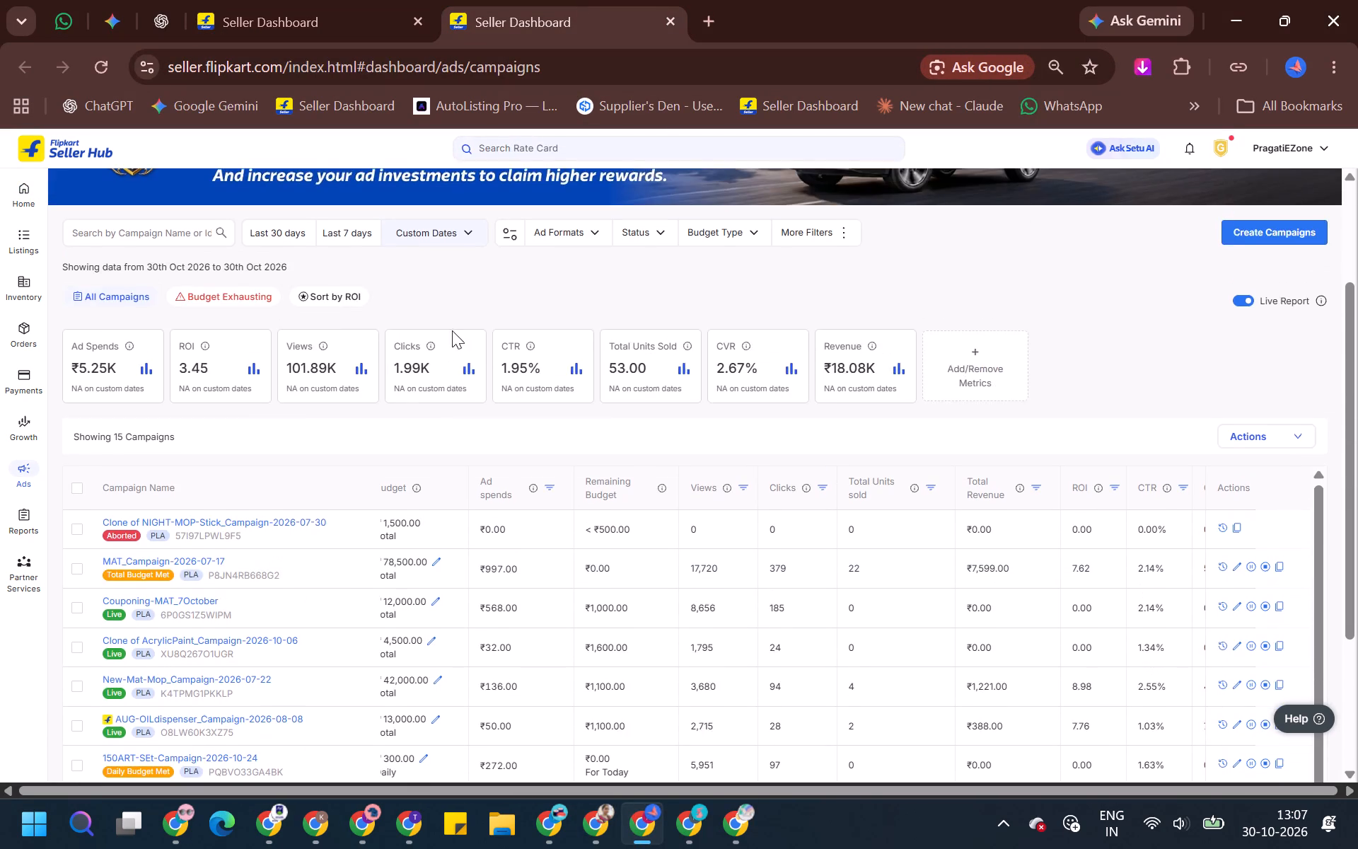
scroll(453, 323, down, 2)
scroll(478, 423, right, 1)
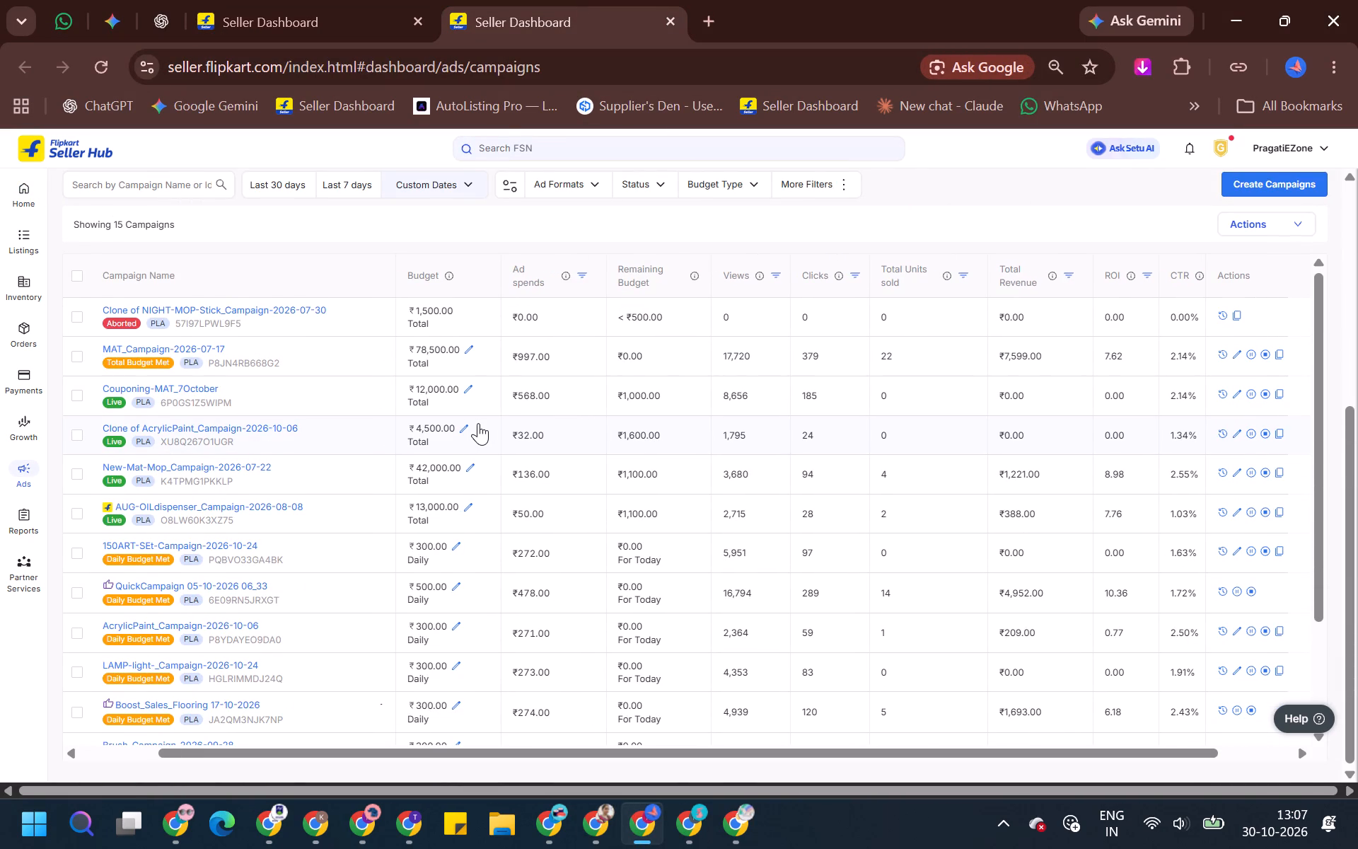
scroll(478, 423, right, 1)
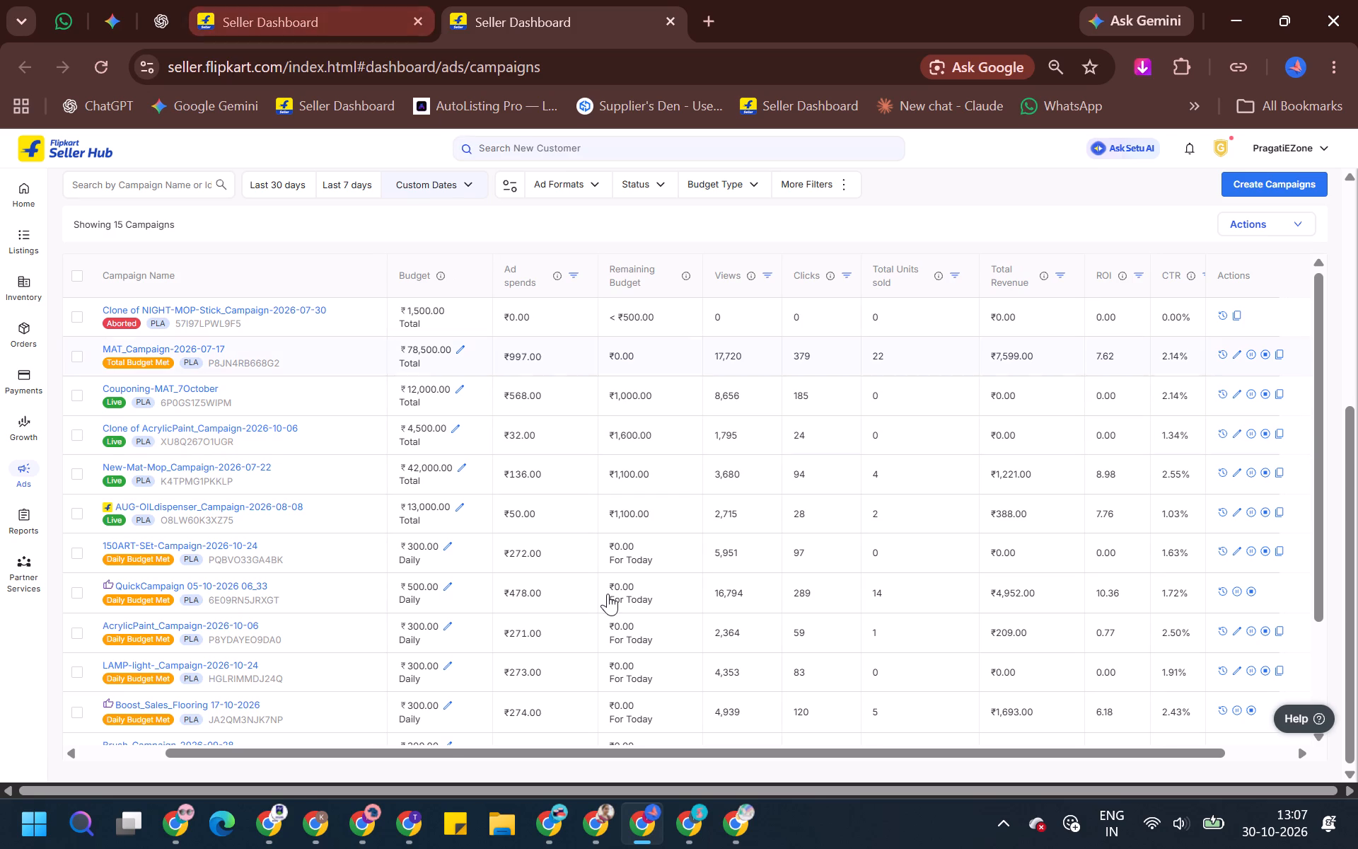
Return to the MEETONLINEZONE account and reload the QuickCampaign ad group report.
key(alt+Tab)
scroll(605, 575, down, 1)
click(711, 531)
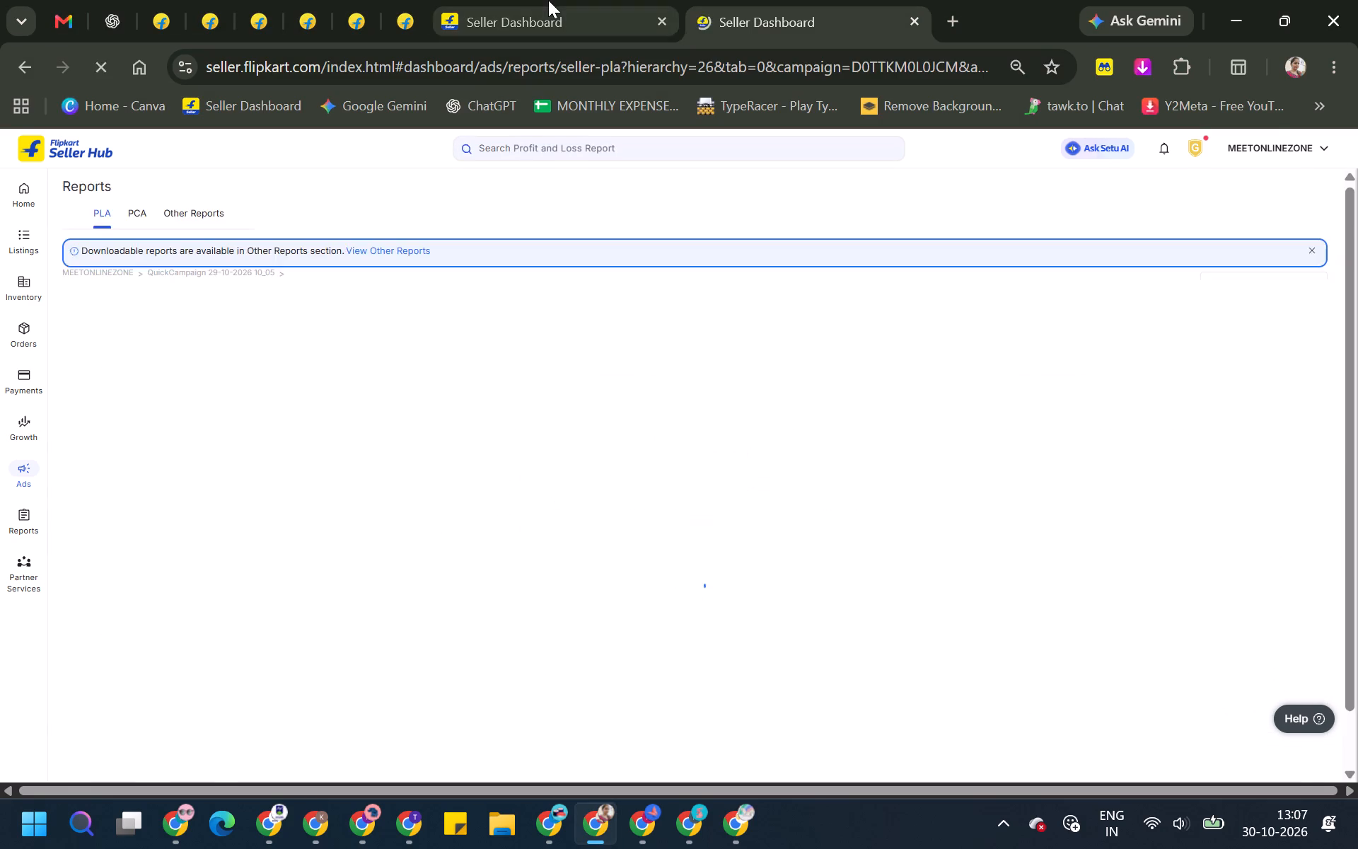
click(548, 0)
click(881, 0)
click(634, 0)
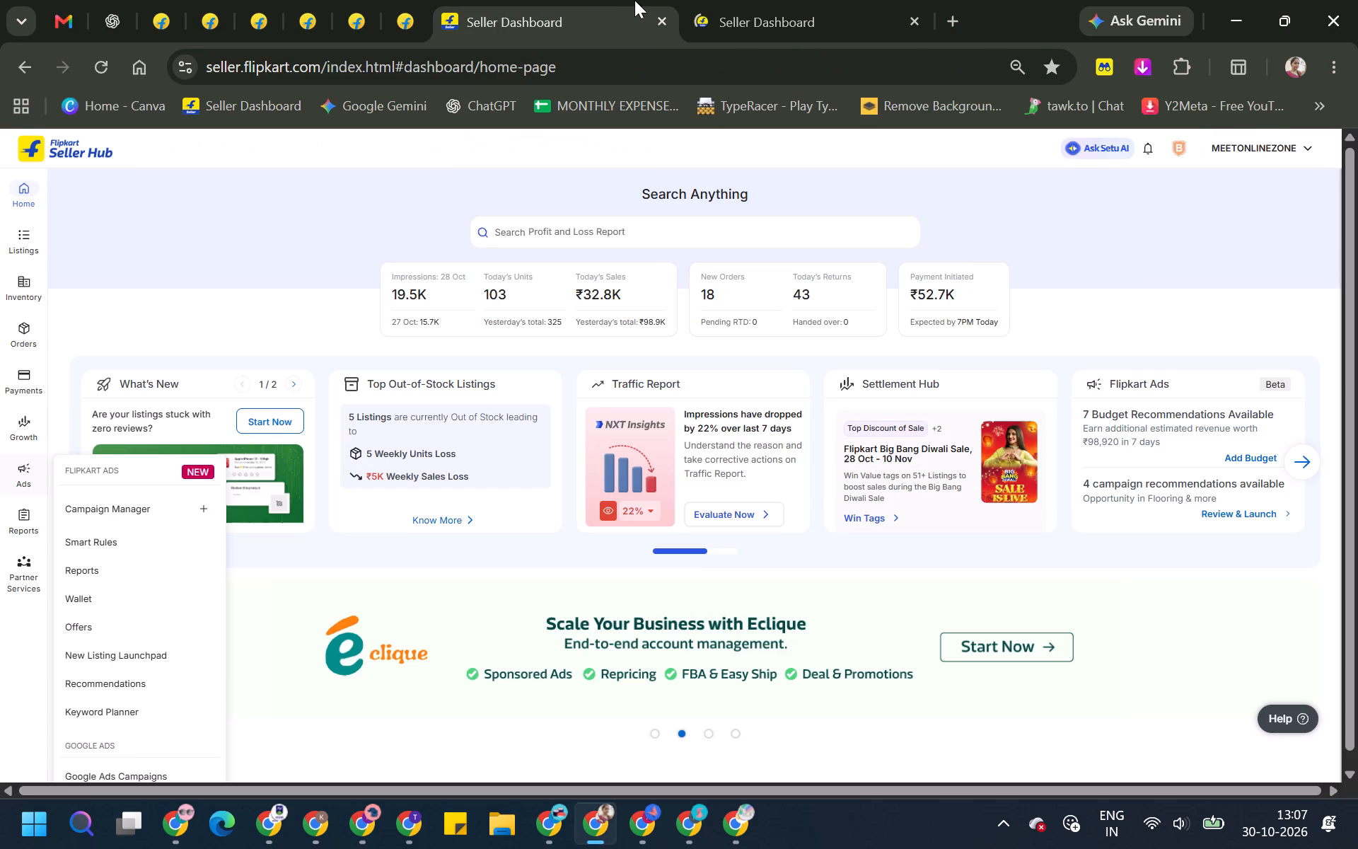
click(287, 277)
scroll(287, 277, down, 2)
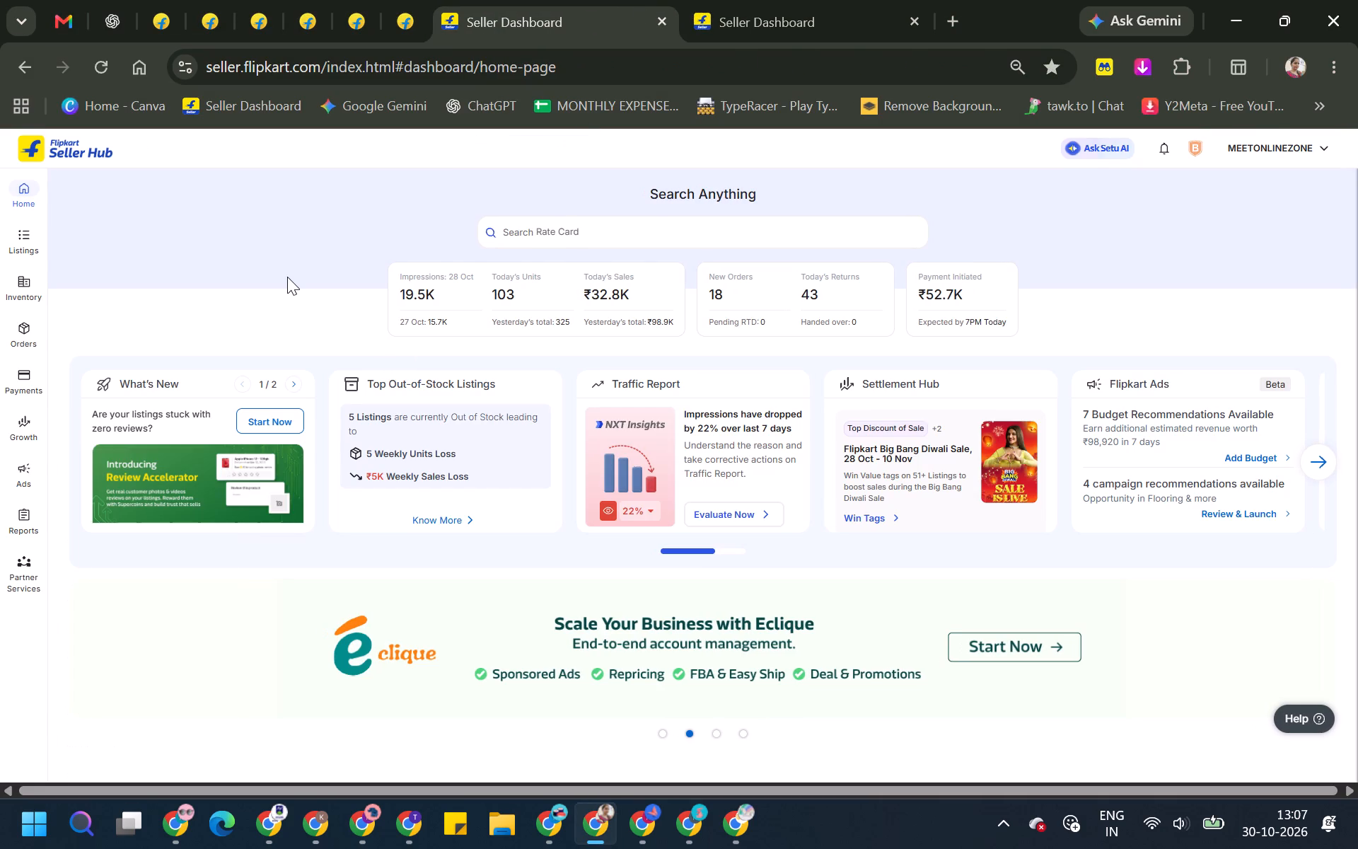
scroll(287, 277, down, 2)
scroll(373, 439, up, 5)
Go back to the Home Furnishing ad group report and examine its metrics, comparison chart and Listings section.
click(732, 0)
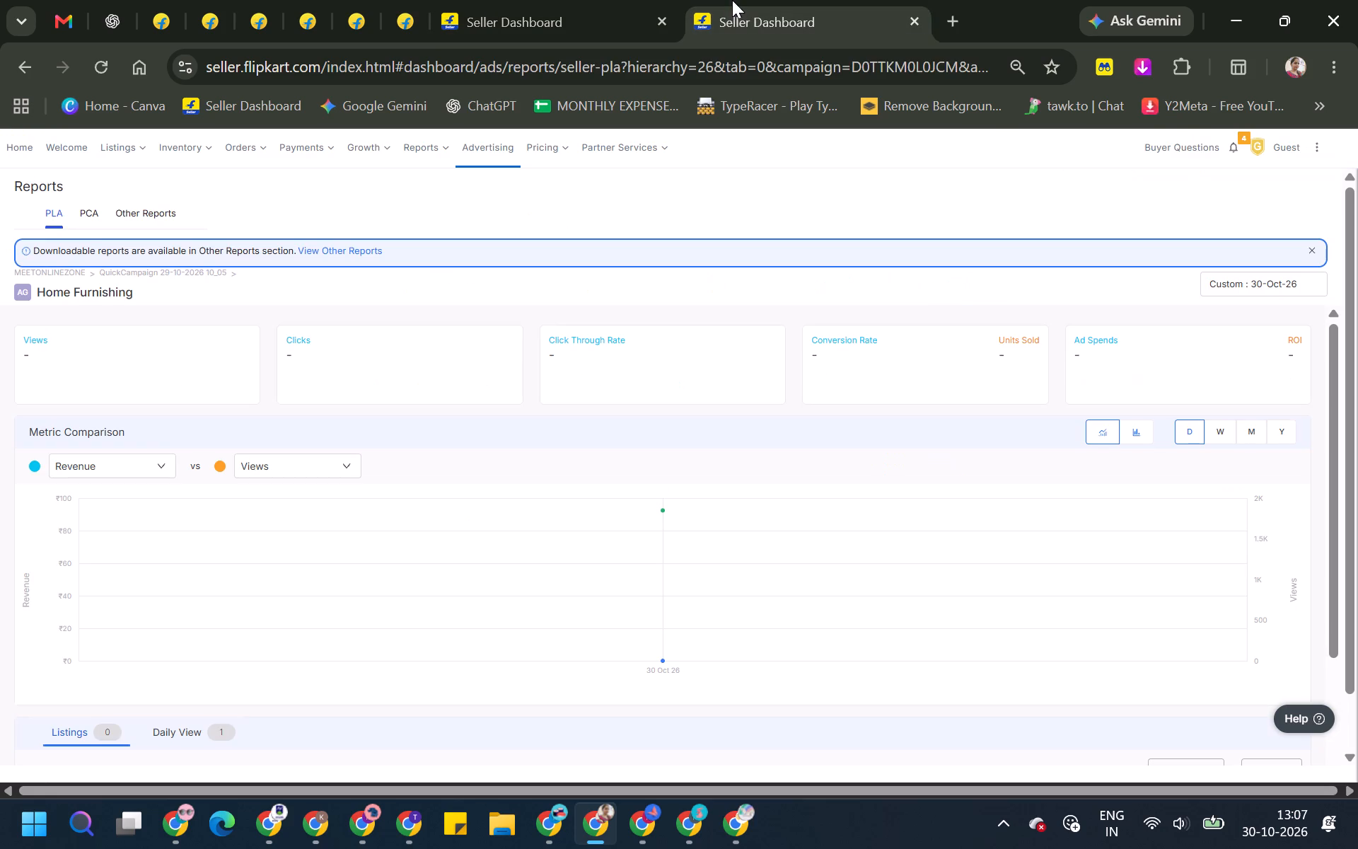
scroll(456, 282, down, 5)
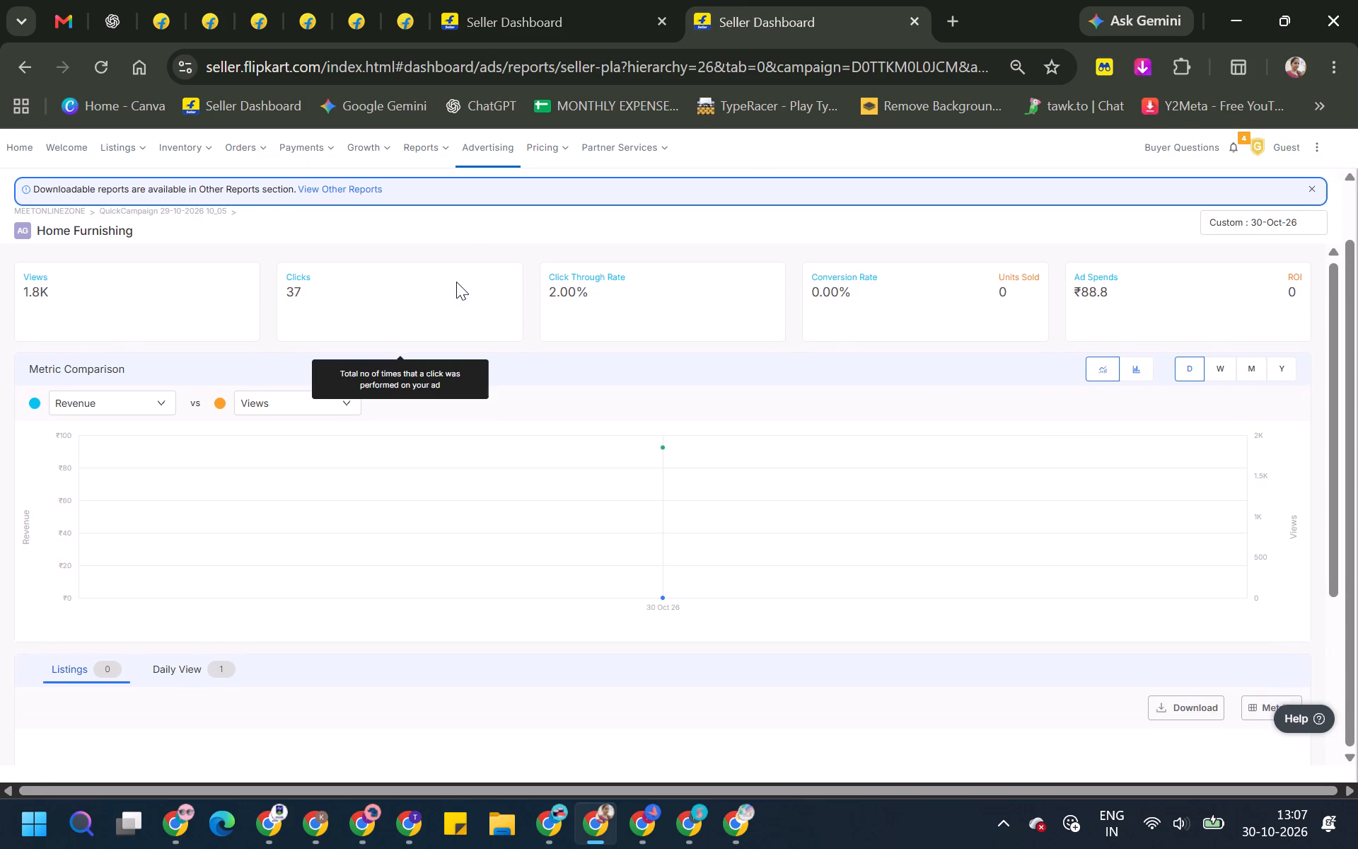
scroll(456, 282, down, 2)
scroll(456, 282, up, 2)
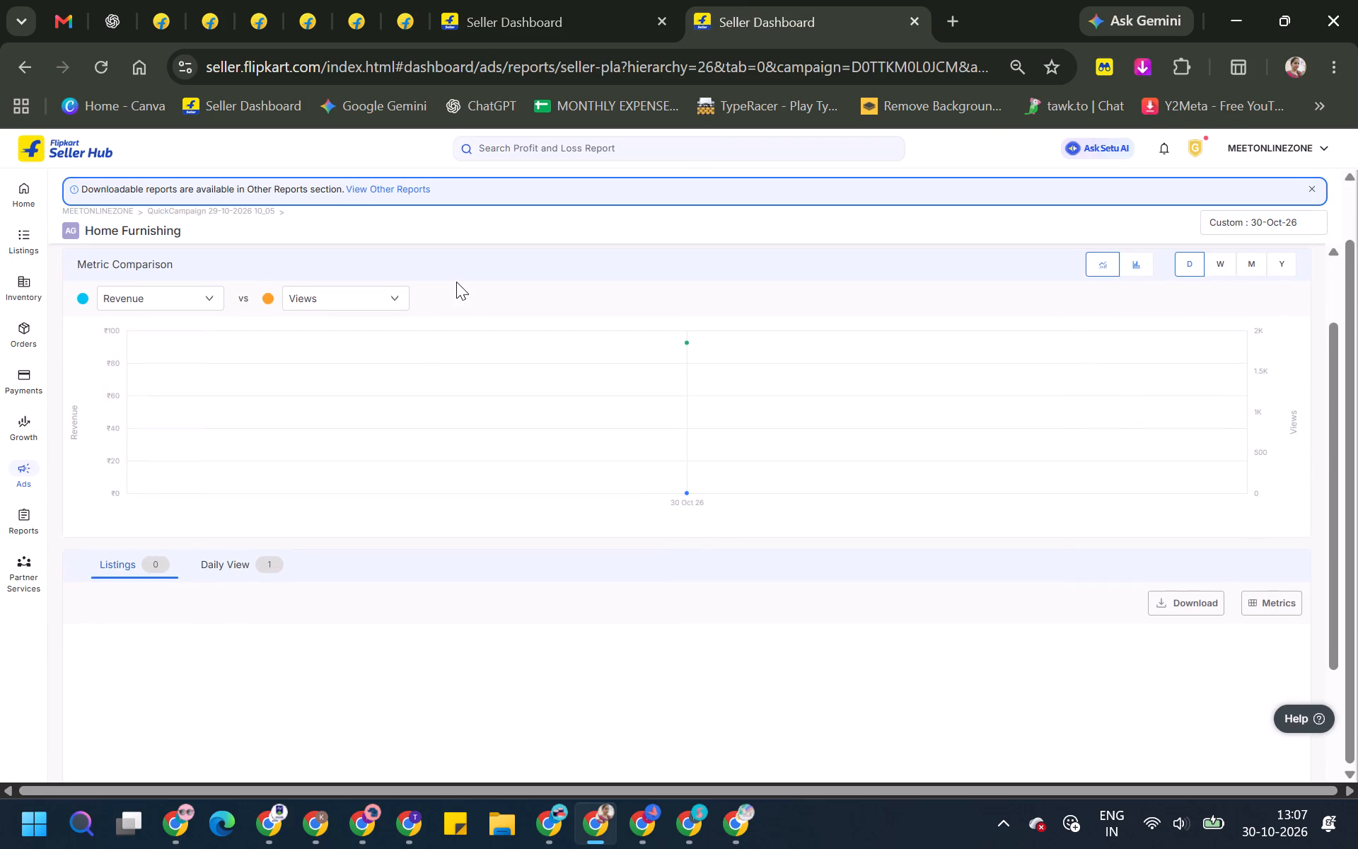
scroll(456, 282, down, 2)
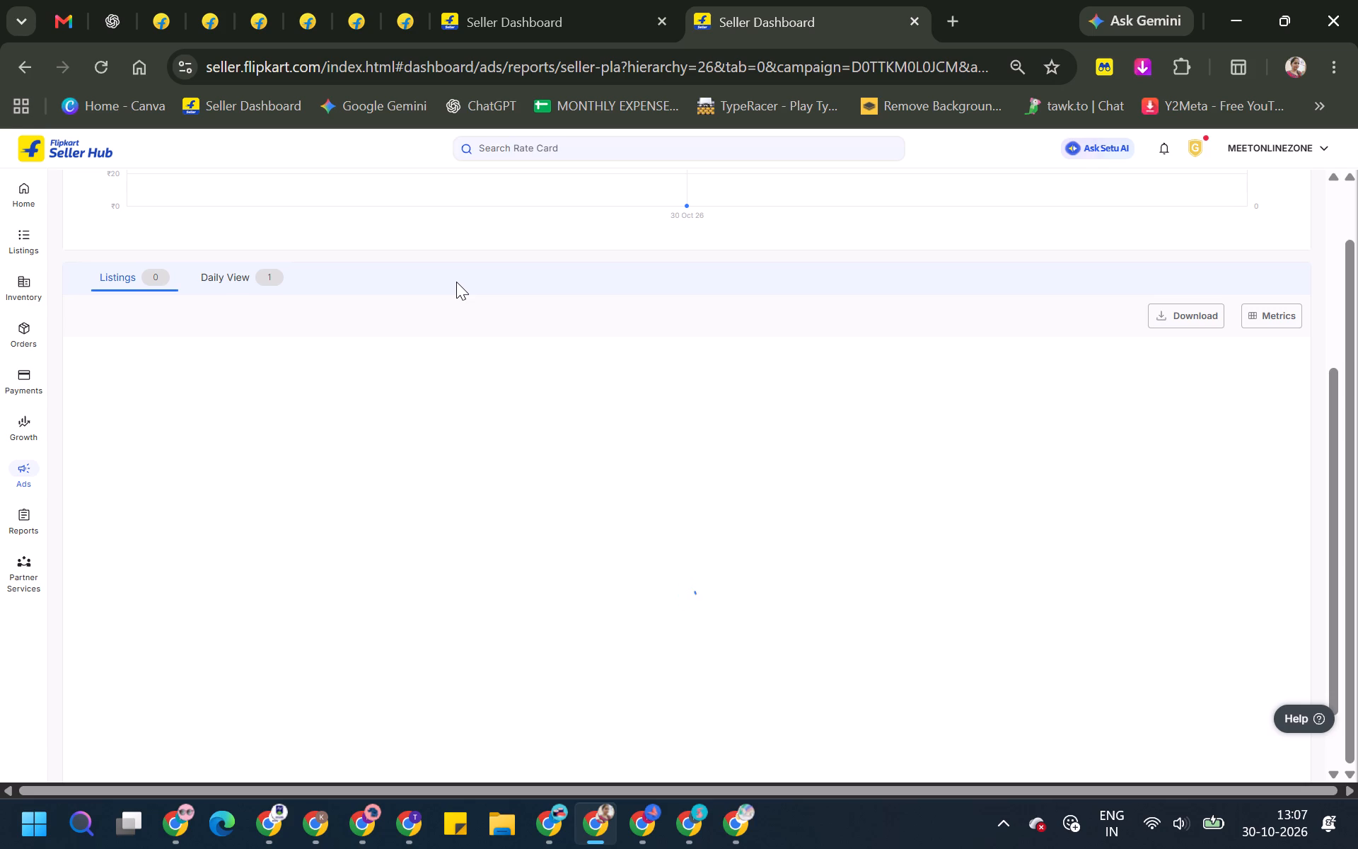
scroll(456, 282, down, 2)
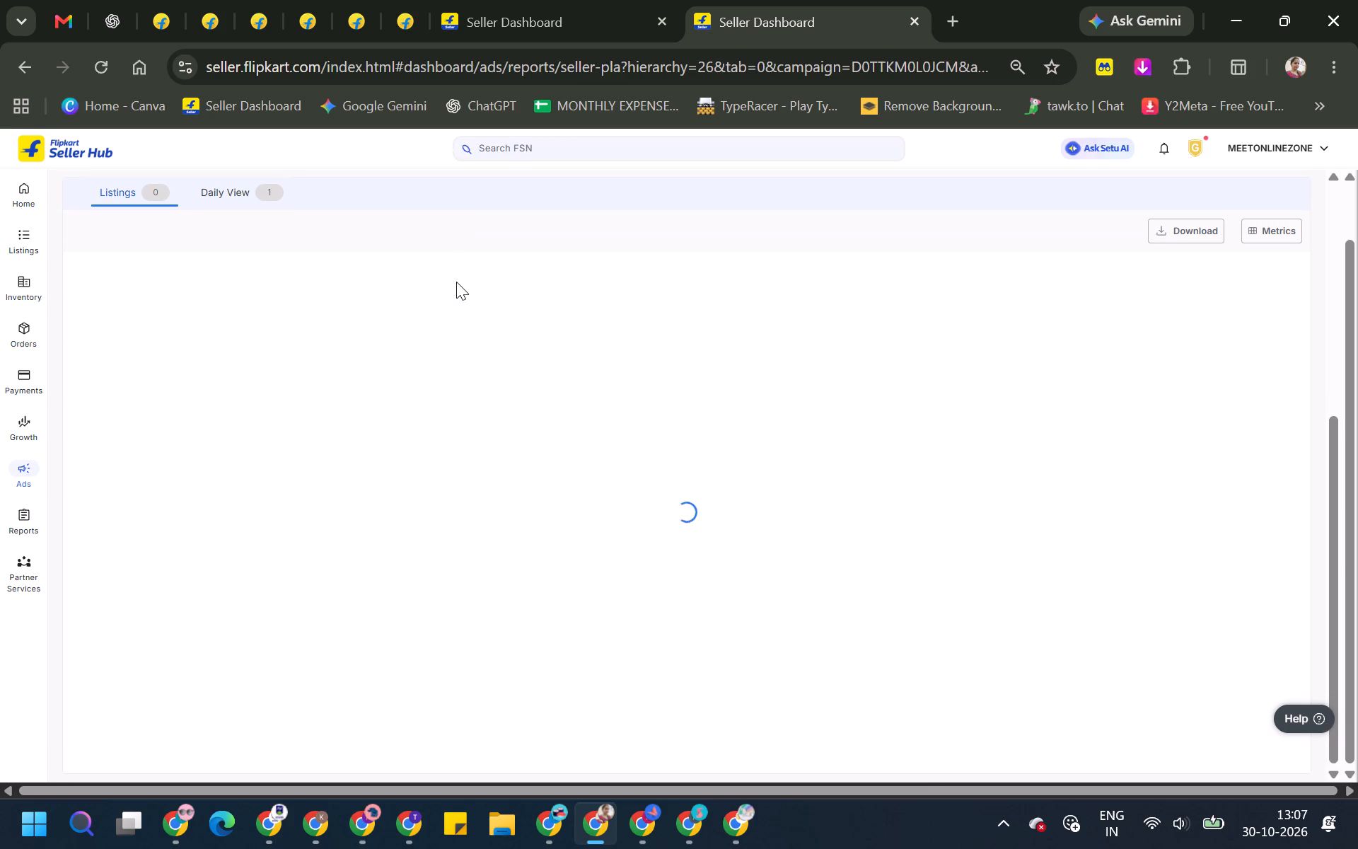
Reload the QuickCampaign ad group report as needed and check its Listings section.
click(702, 536)
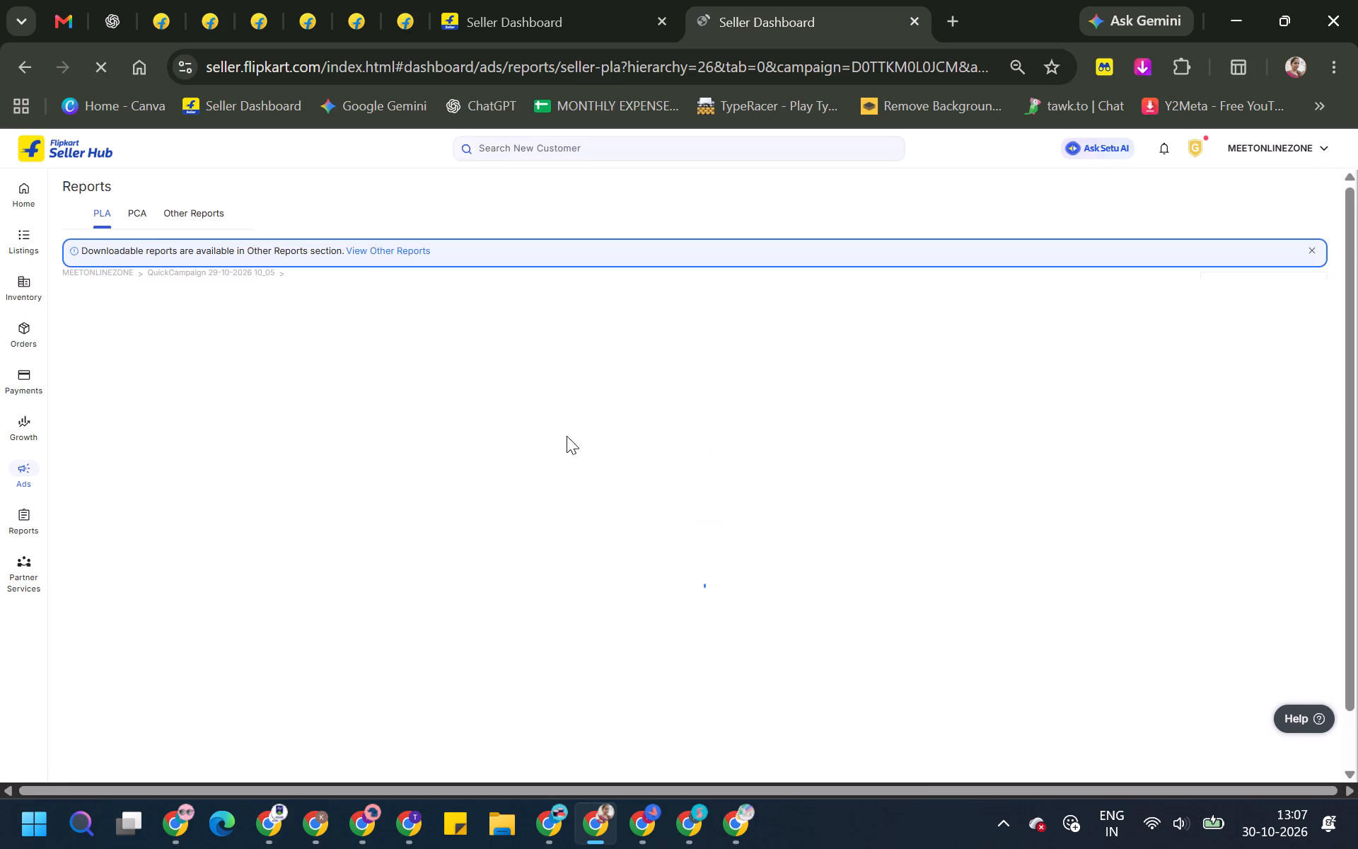
scroll(533, 415, down, 4)
scroll(533, 415, up, 3)
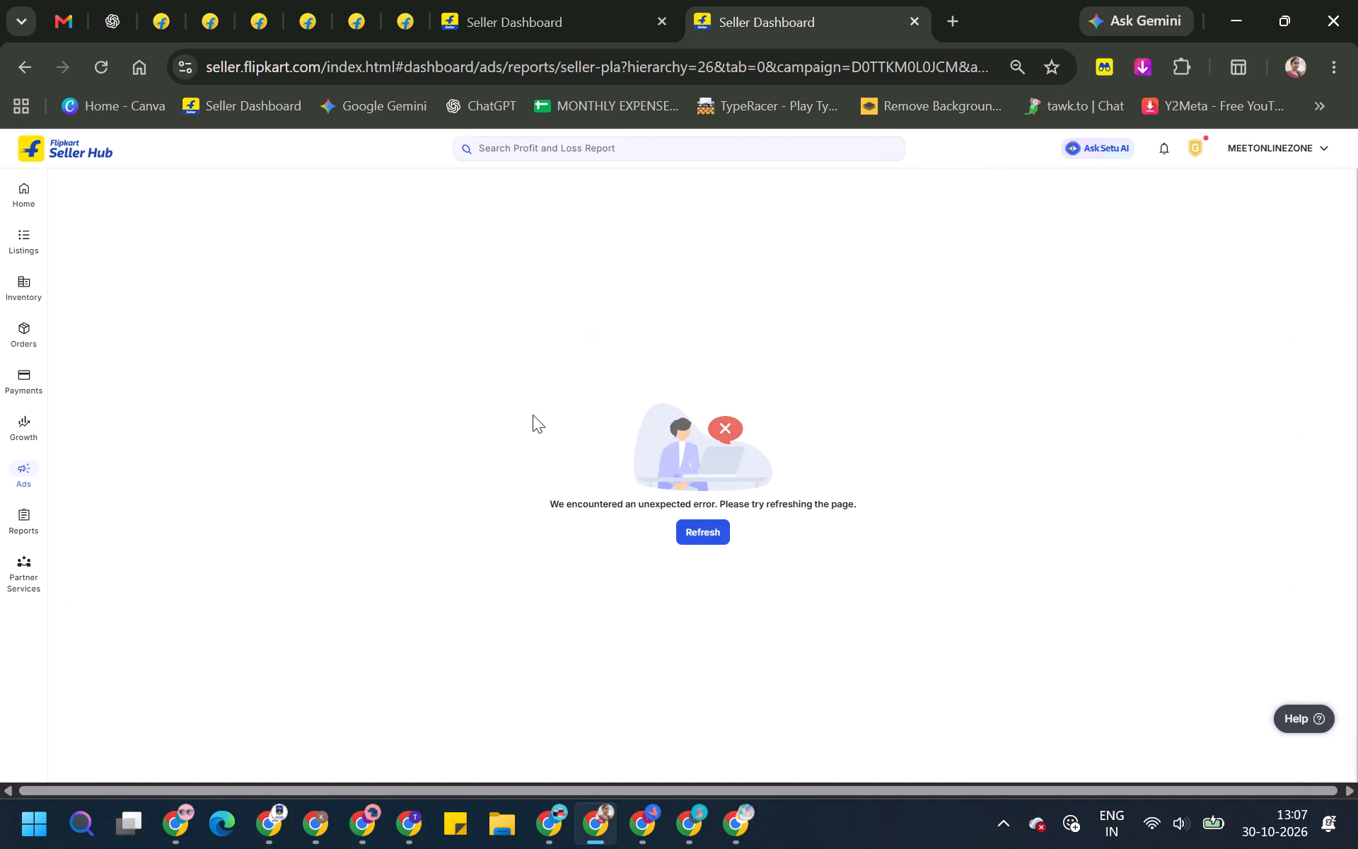
scroll(533, 415, down, 3)
click(716, 534)
scroll(446, 502, down, 2)
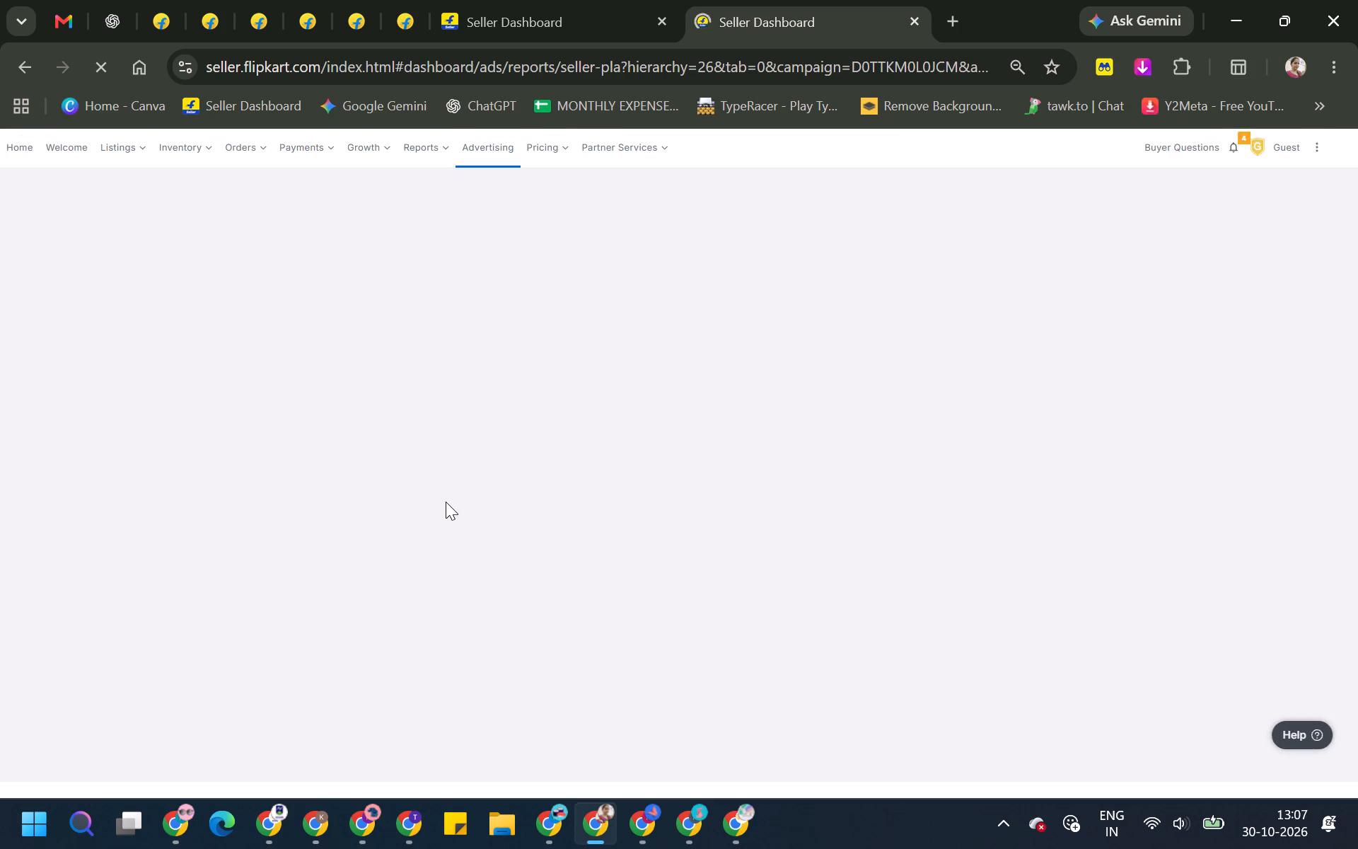
scroll(446, 502, down, 10)
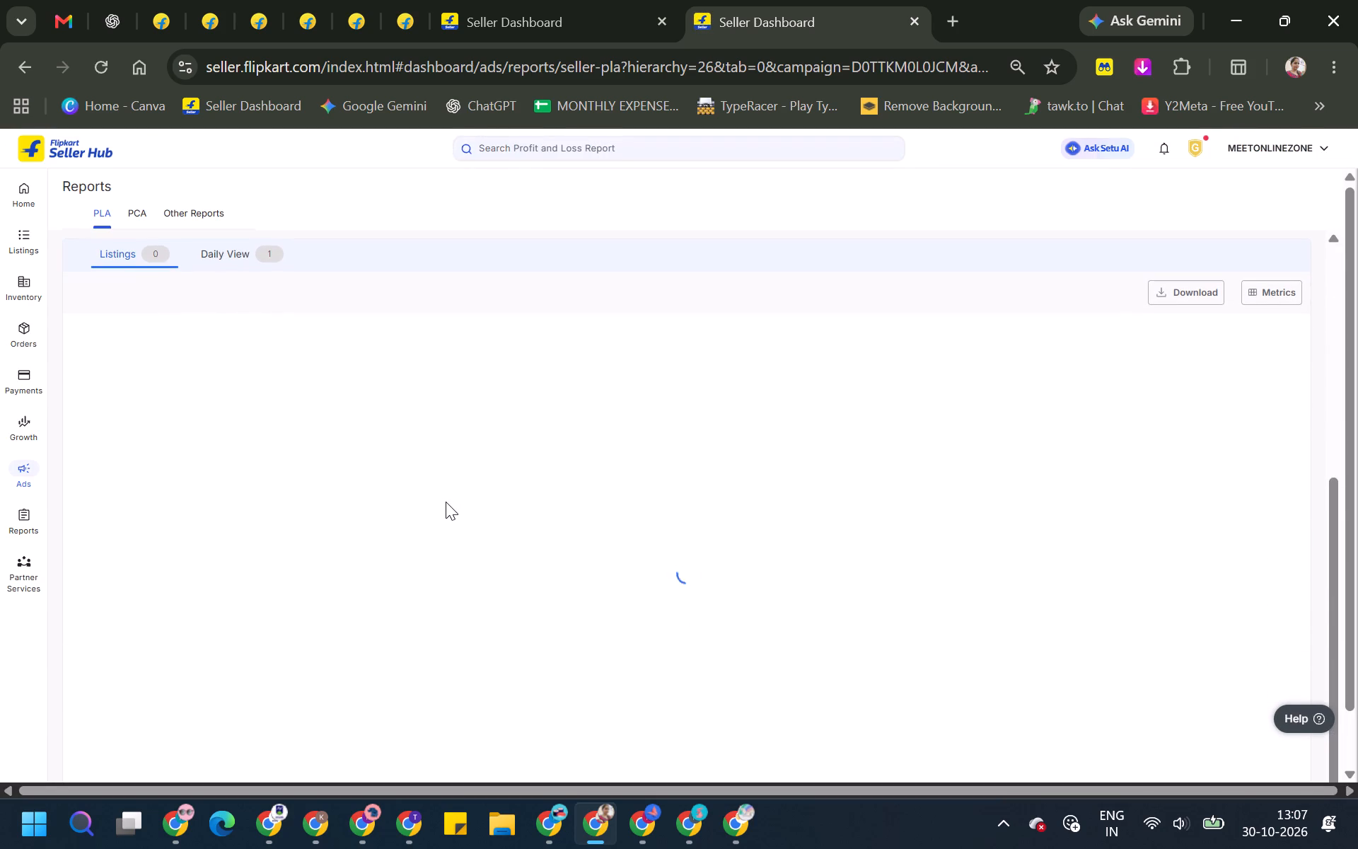
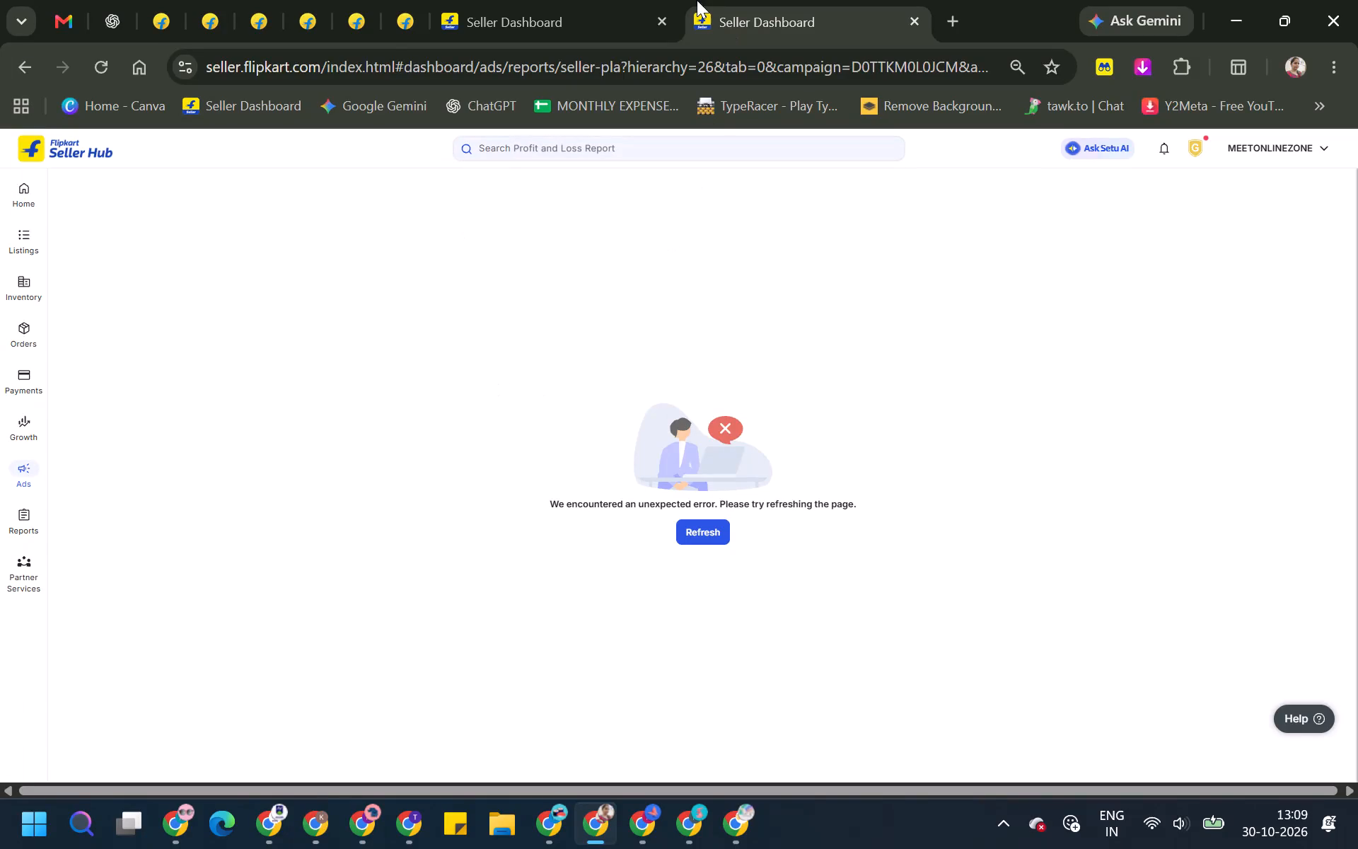
click(614, 0)
click(784, 0)
click(0, 475)
click(540, 0)
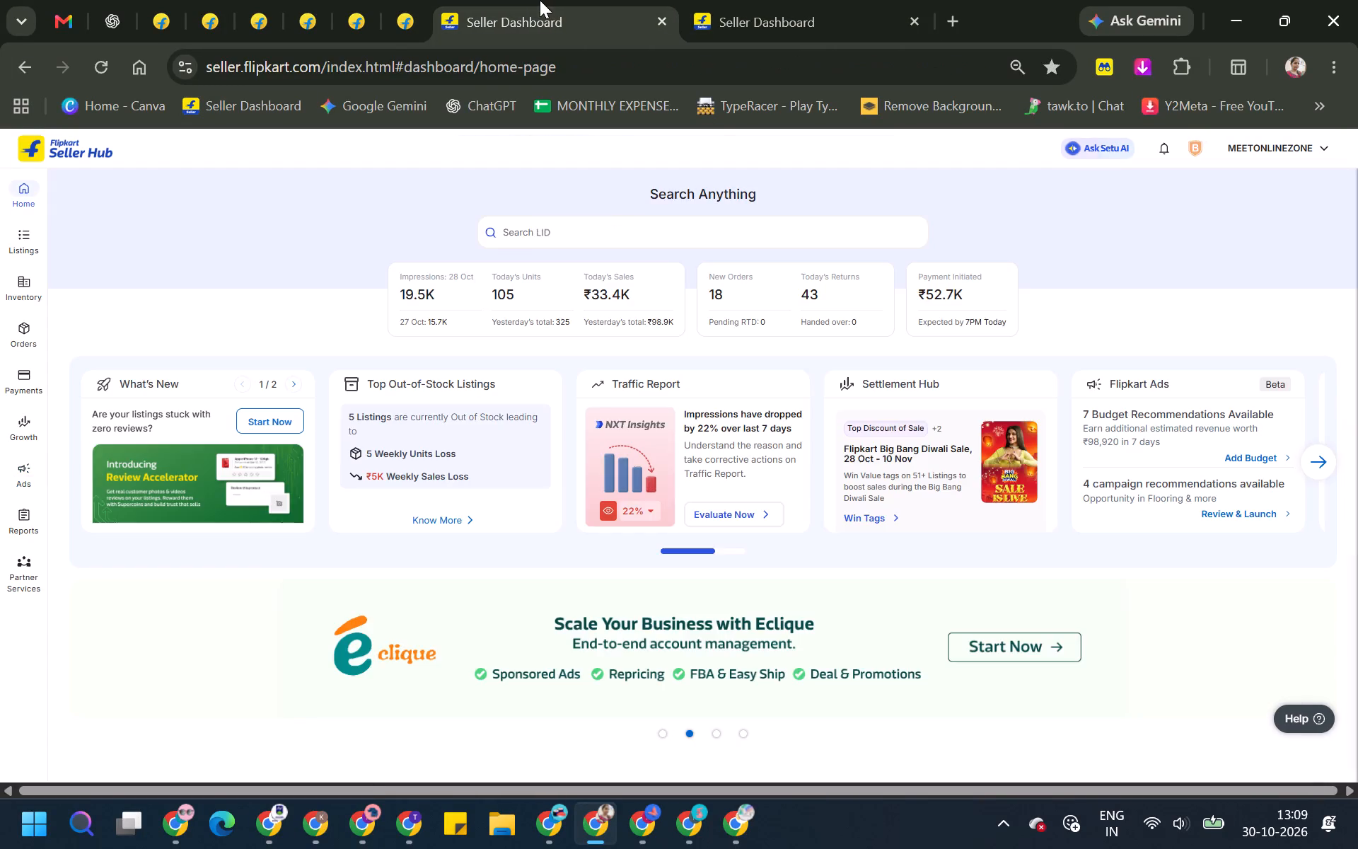
click(835, 0)
scroll(336, 427, down, 6)
click(549, 327)
scroll(238, 528, down, 1)
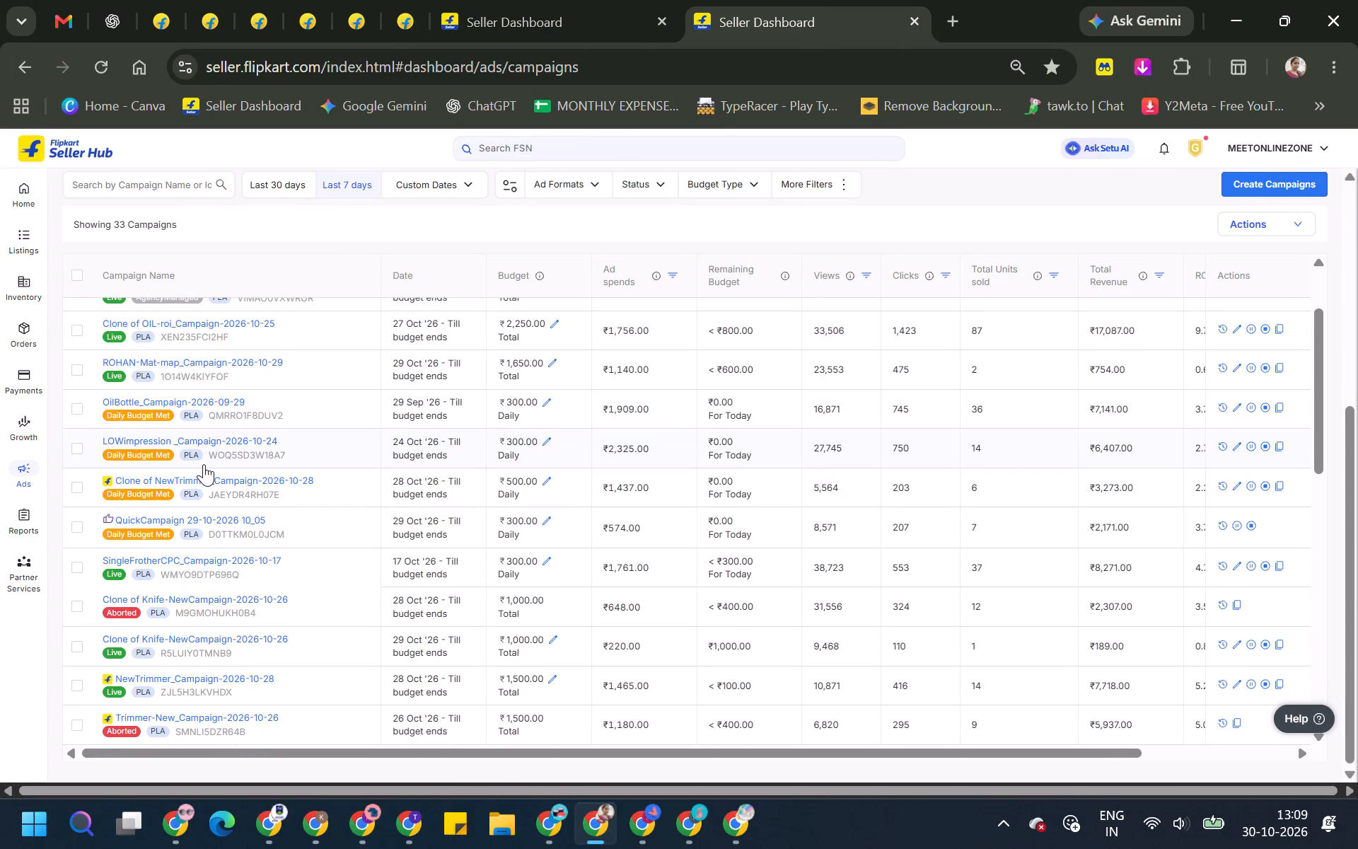
click(211, 521)
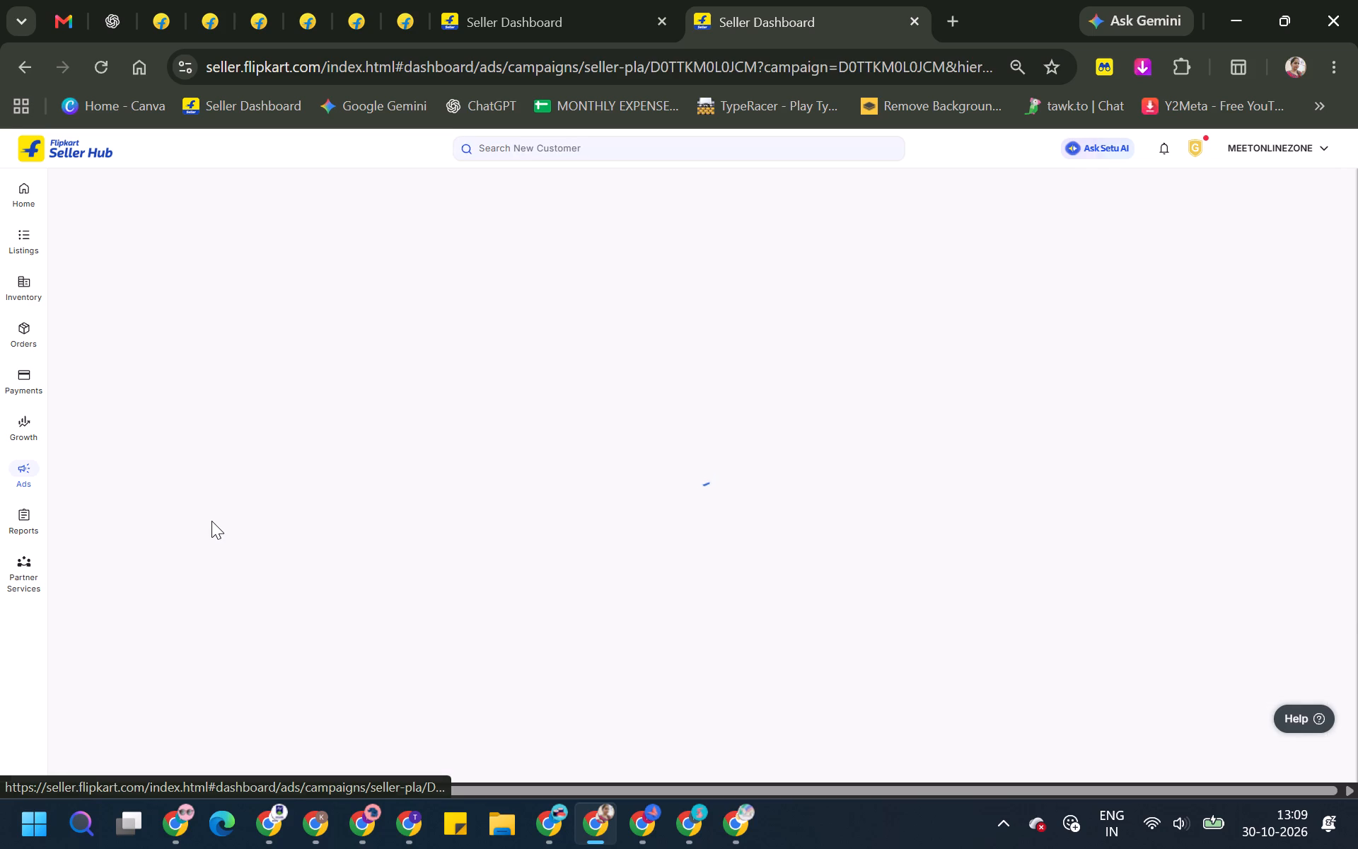
scroll(289, 418, down, 3)
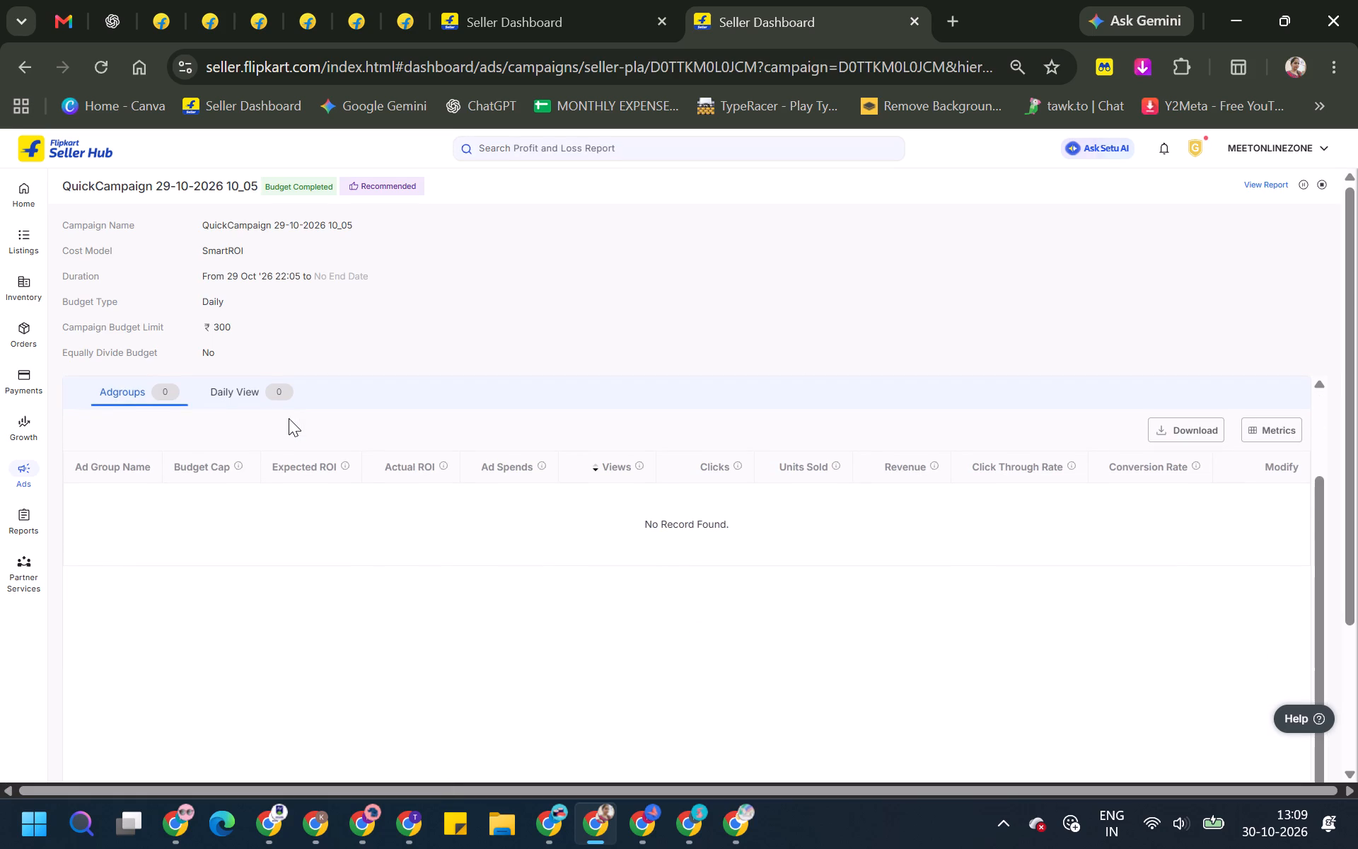
scroll(1260, 253, up, 2)
click(1261, 187)
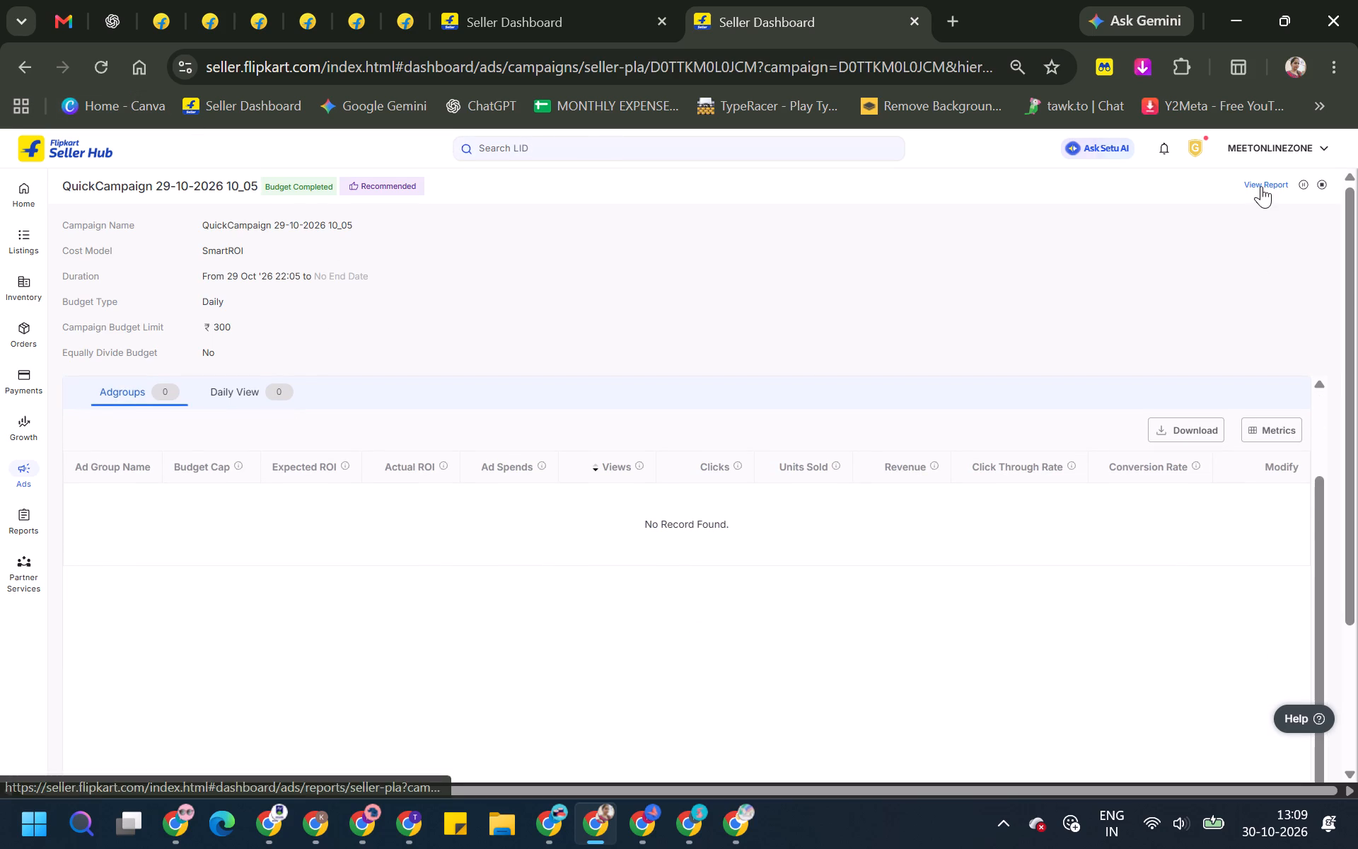
scroll(461, 359, down, 4)
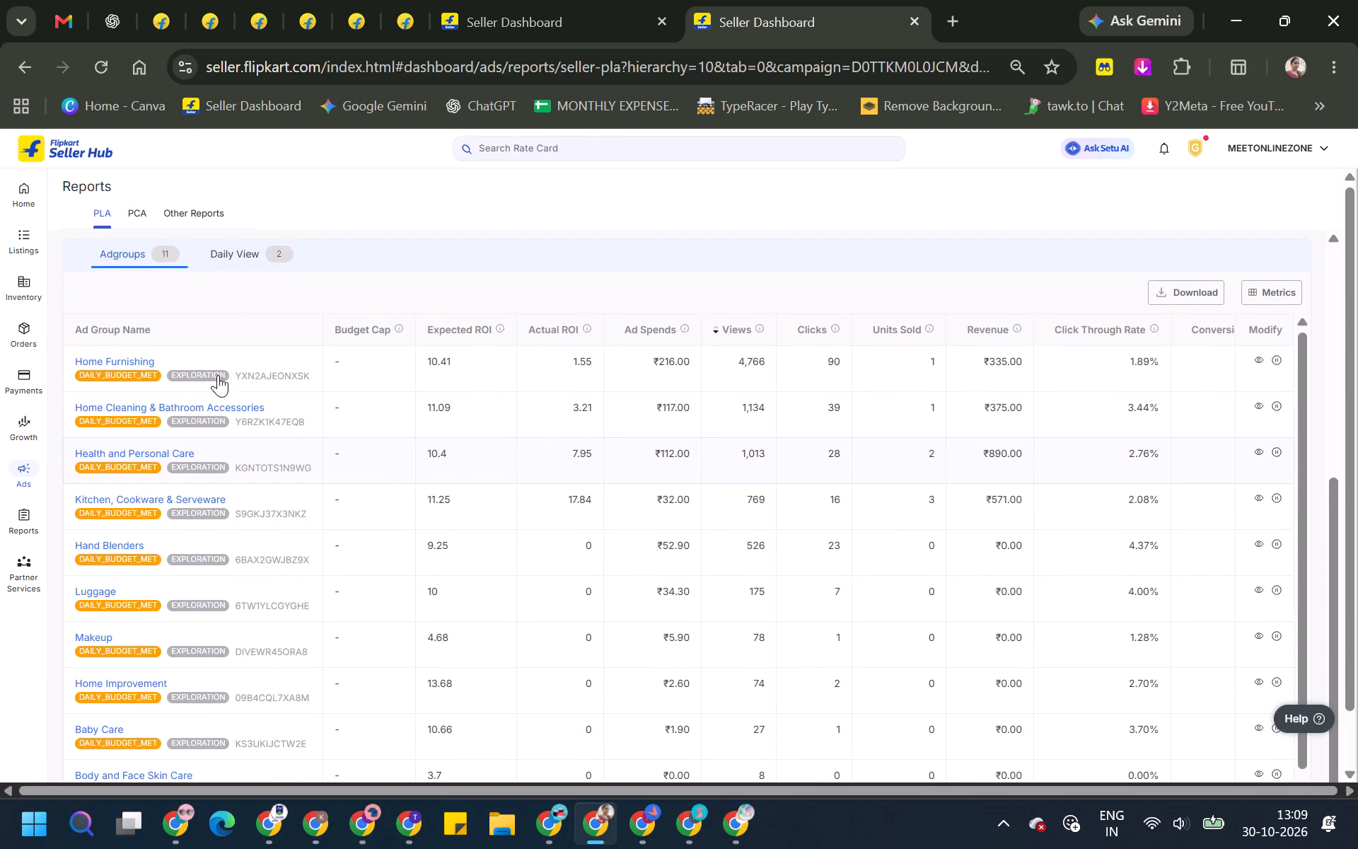
Open the Home Furnishing ad group report in a separate tab, reload it to check its listings, and close that tab.
right_click(149, 361)
click(205, 394)
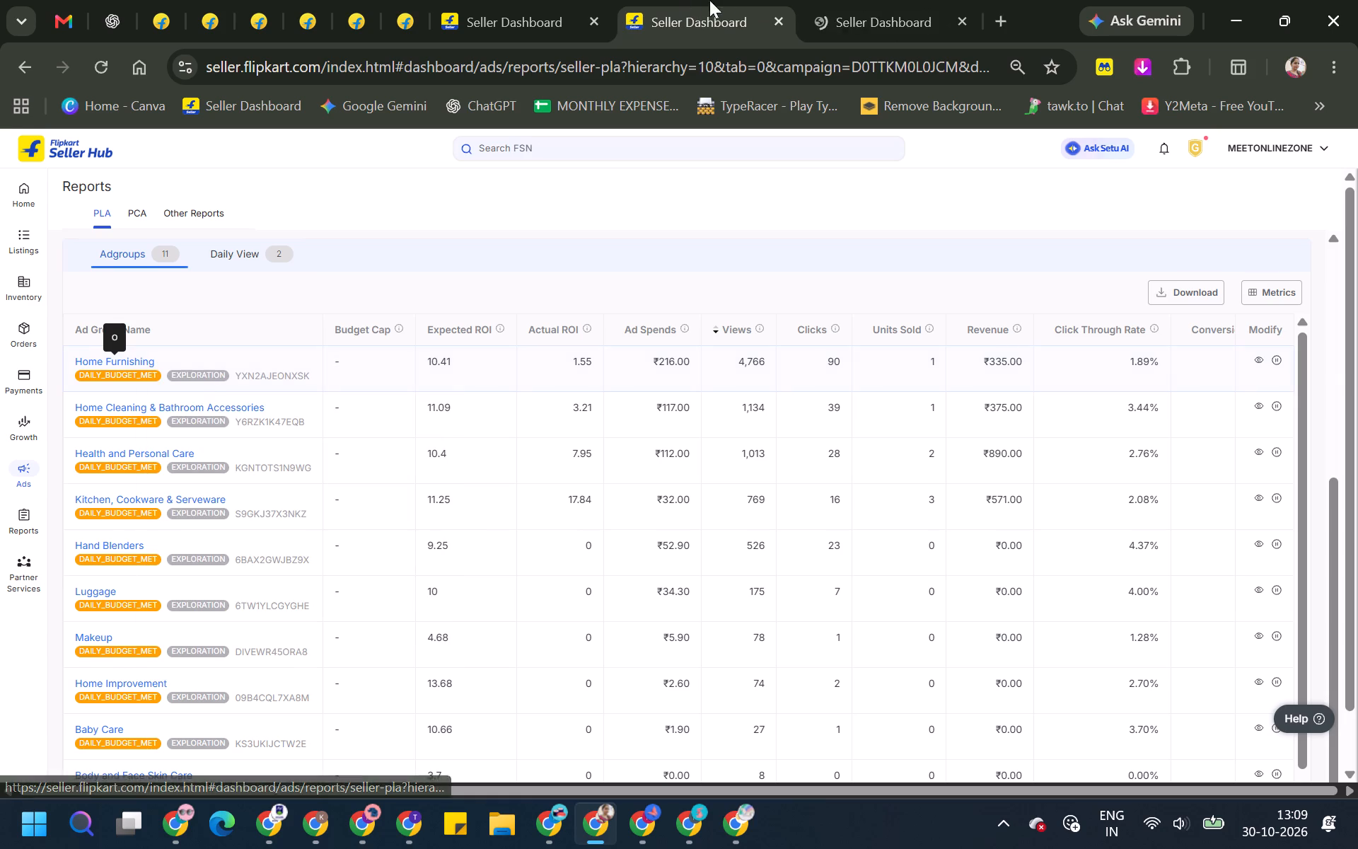
click(840, 0)
scroll(709, 198, down, 3)
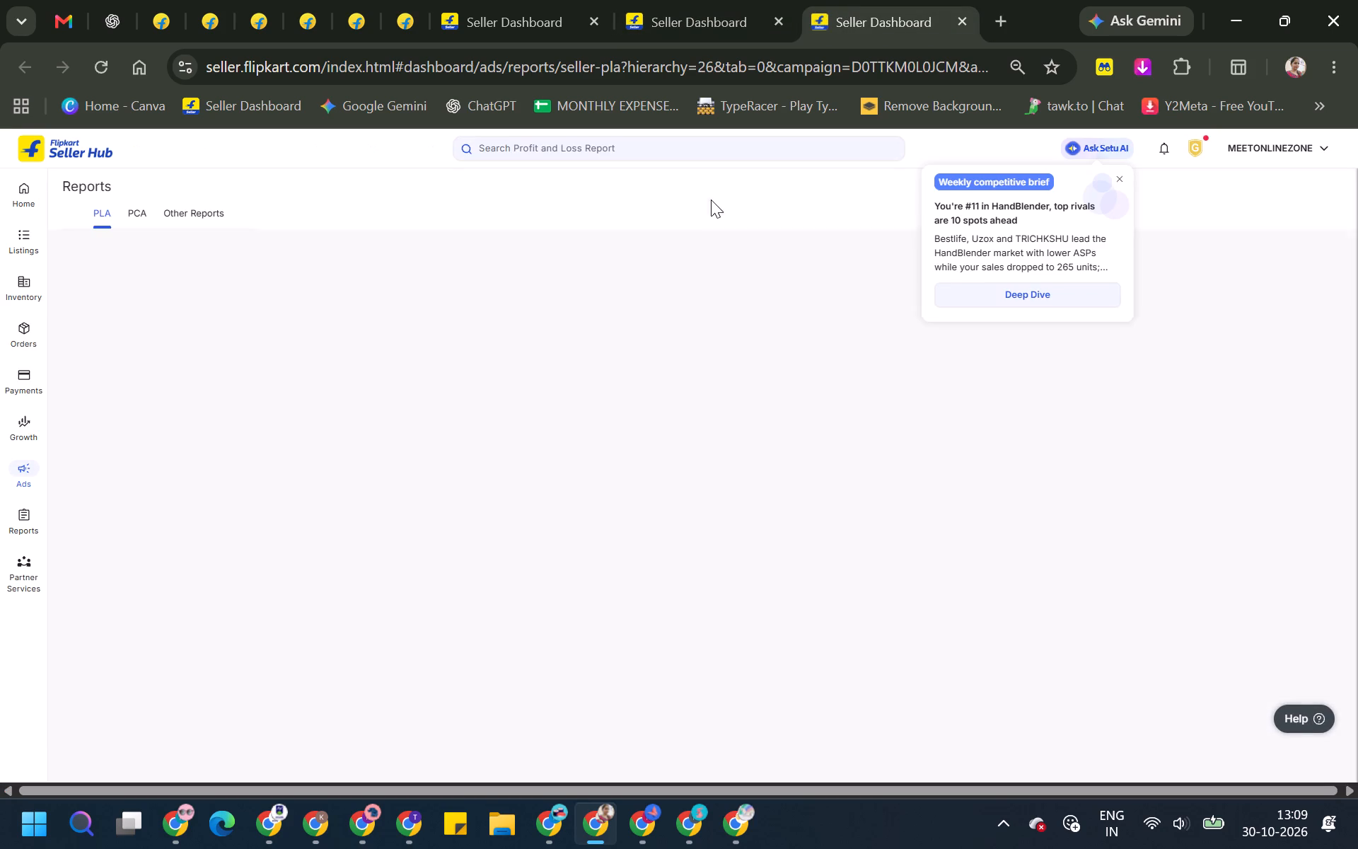
click(776, 194)
scroll(662, 325, down, 5)
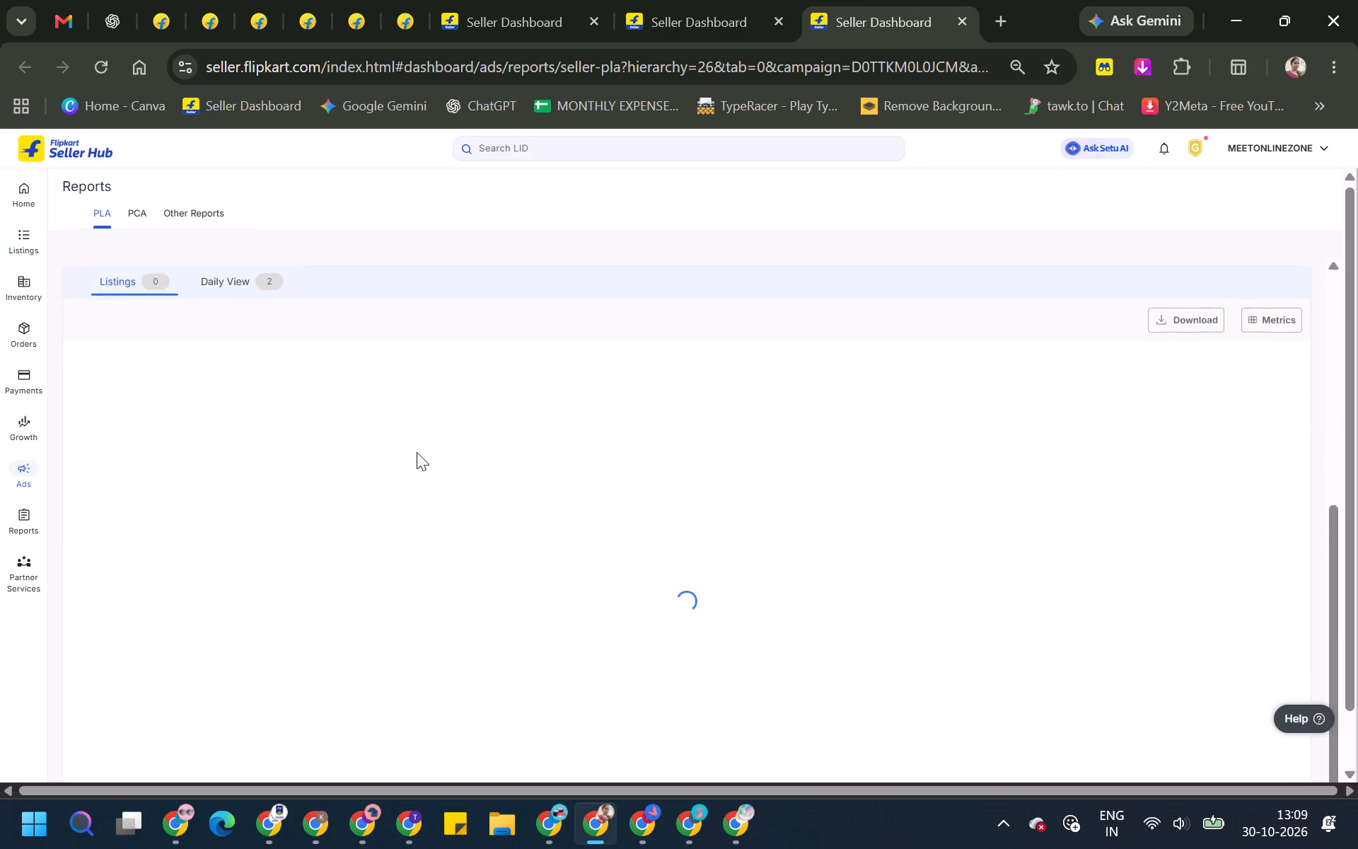
click(712, 531)
scroll(712, 531, up, 5)
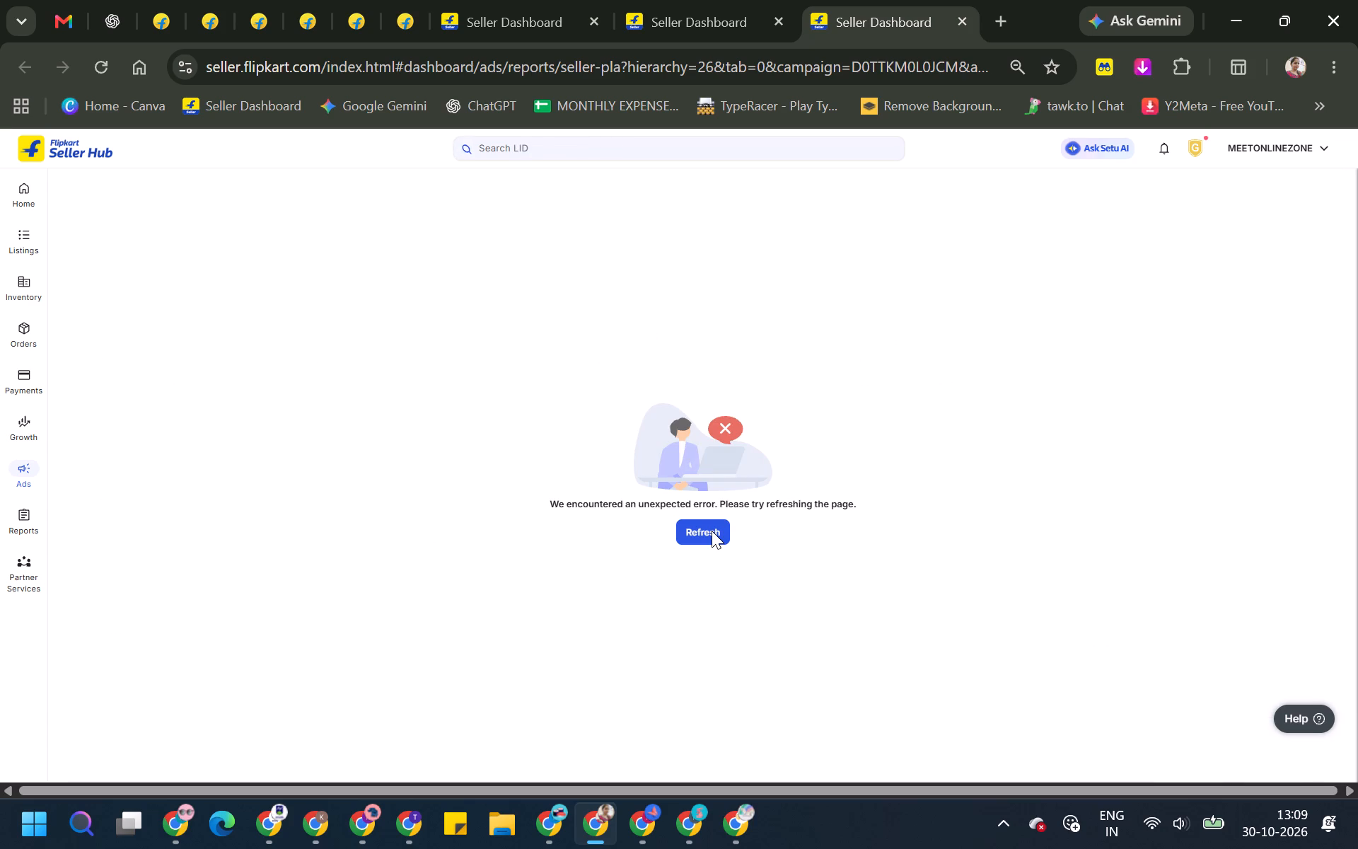
click(700, 547)
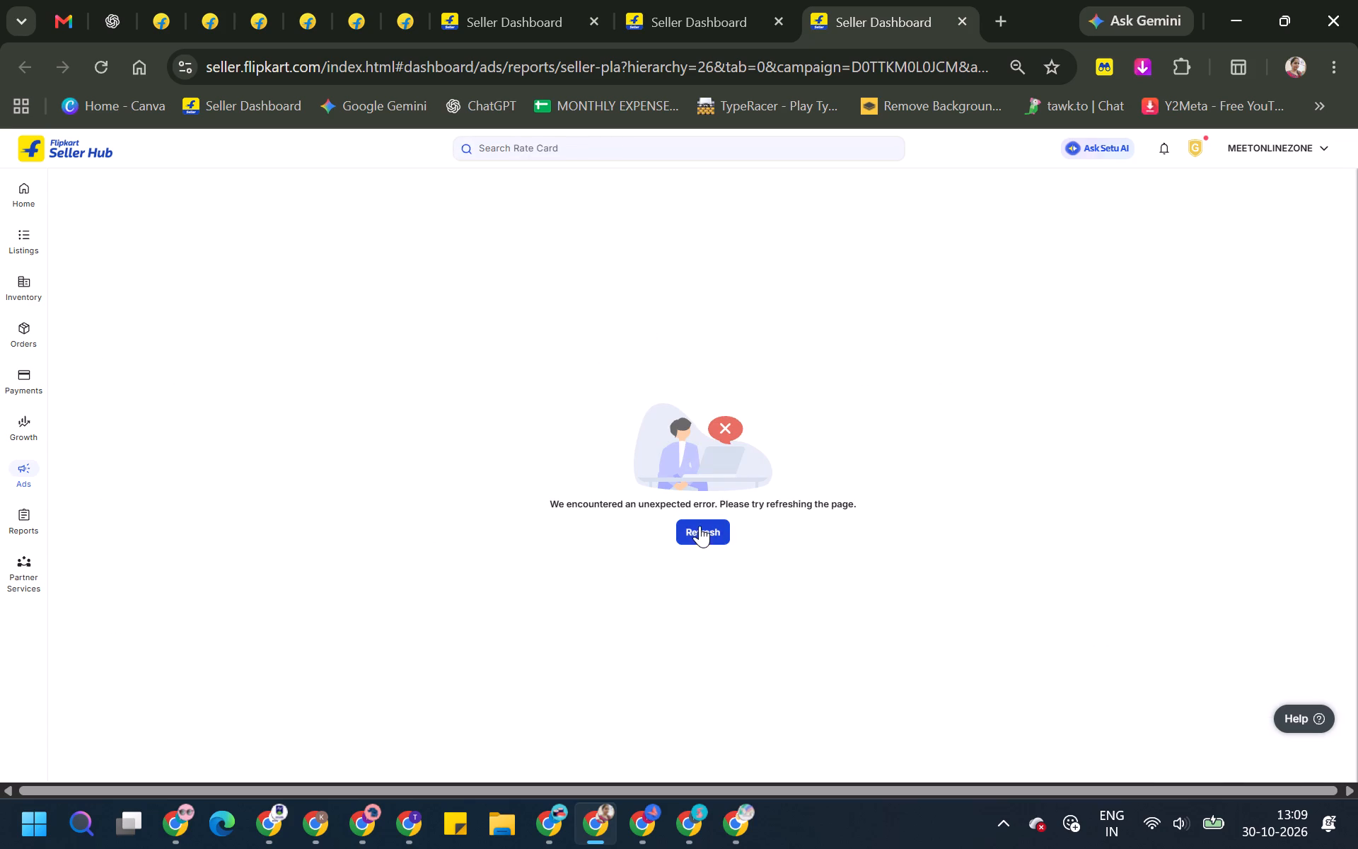
click(700, 526)
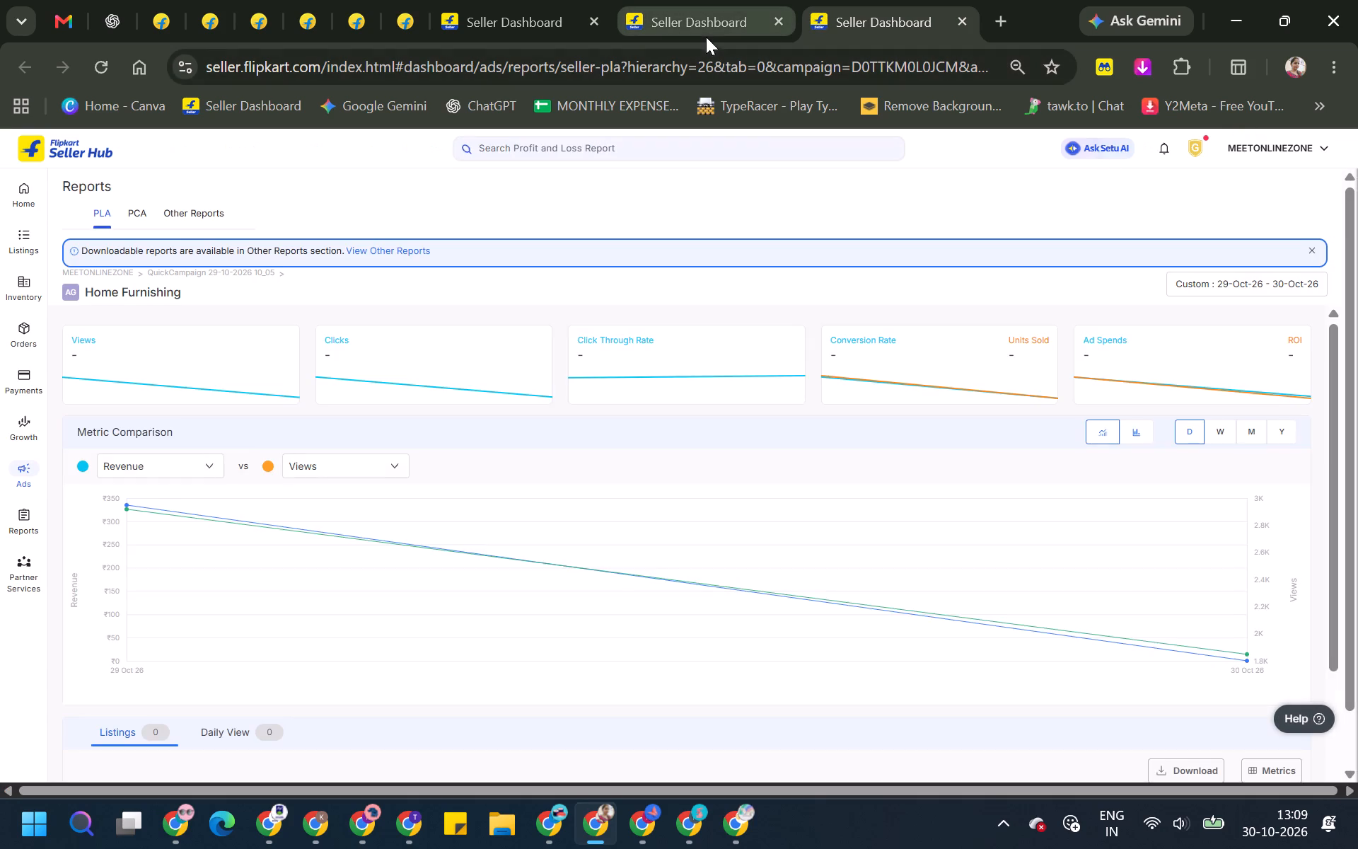
scroll(533, 327, down, 6)
click(704, 0)
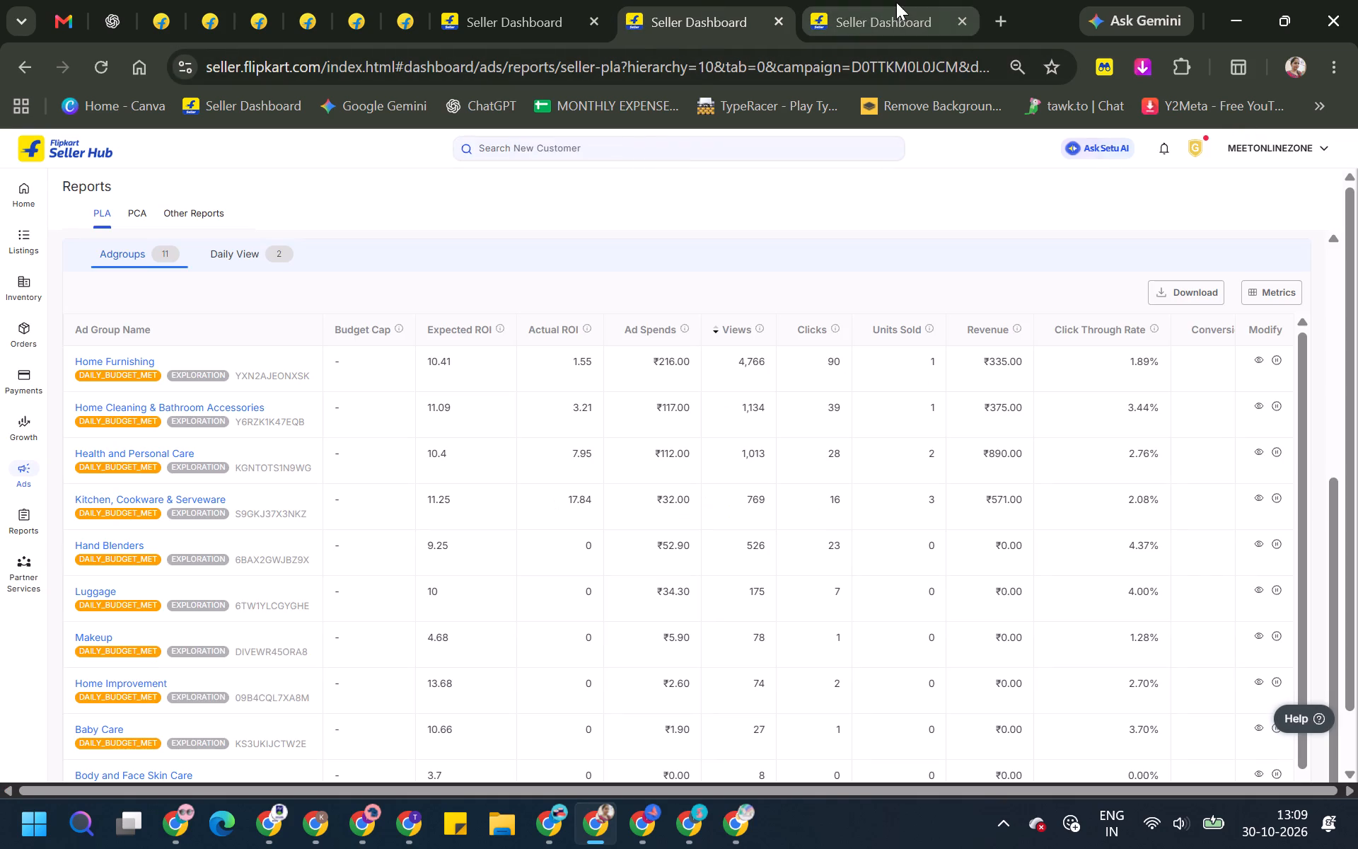
click(963, 18)
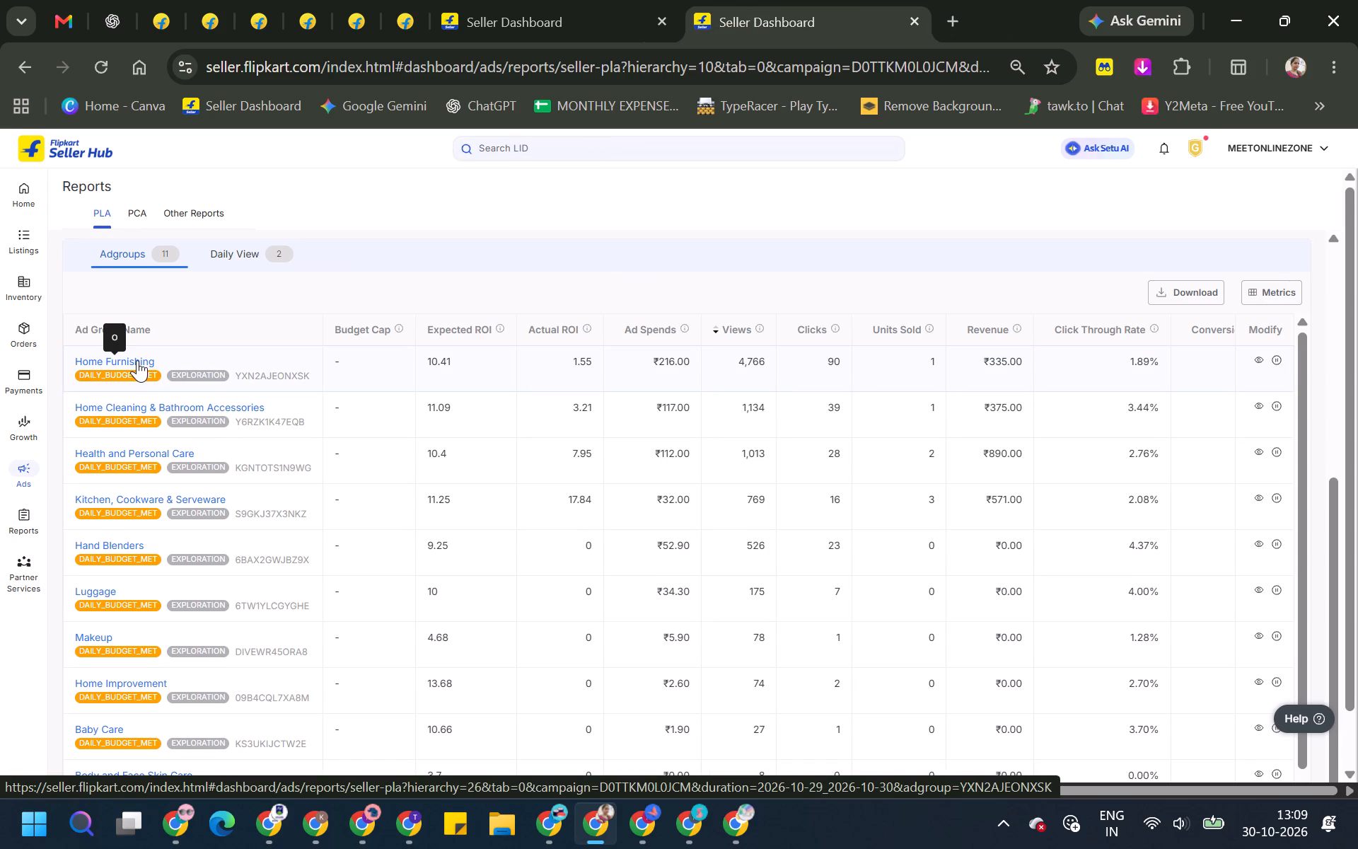
Check the ad groups' spends and revenue in QuickCampaign and pause the Hand Blenders ad group.
scroll(228, 622, down, 4)
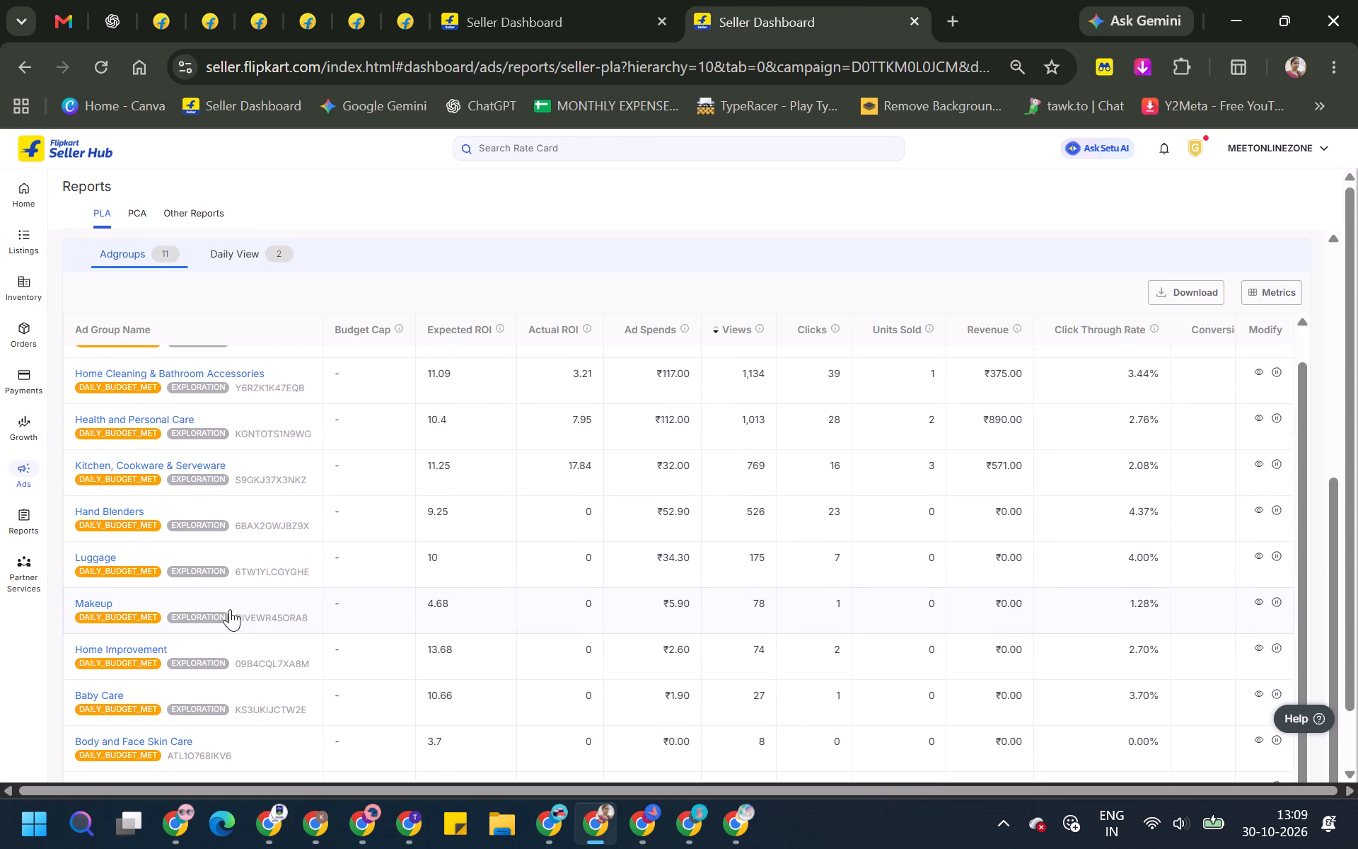
scroll(874, 515, up, 3)
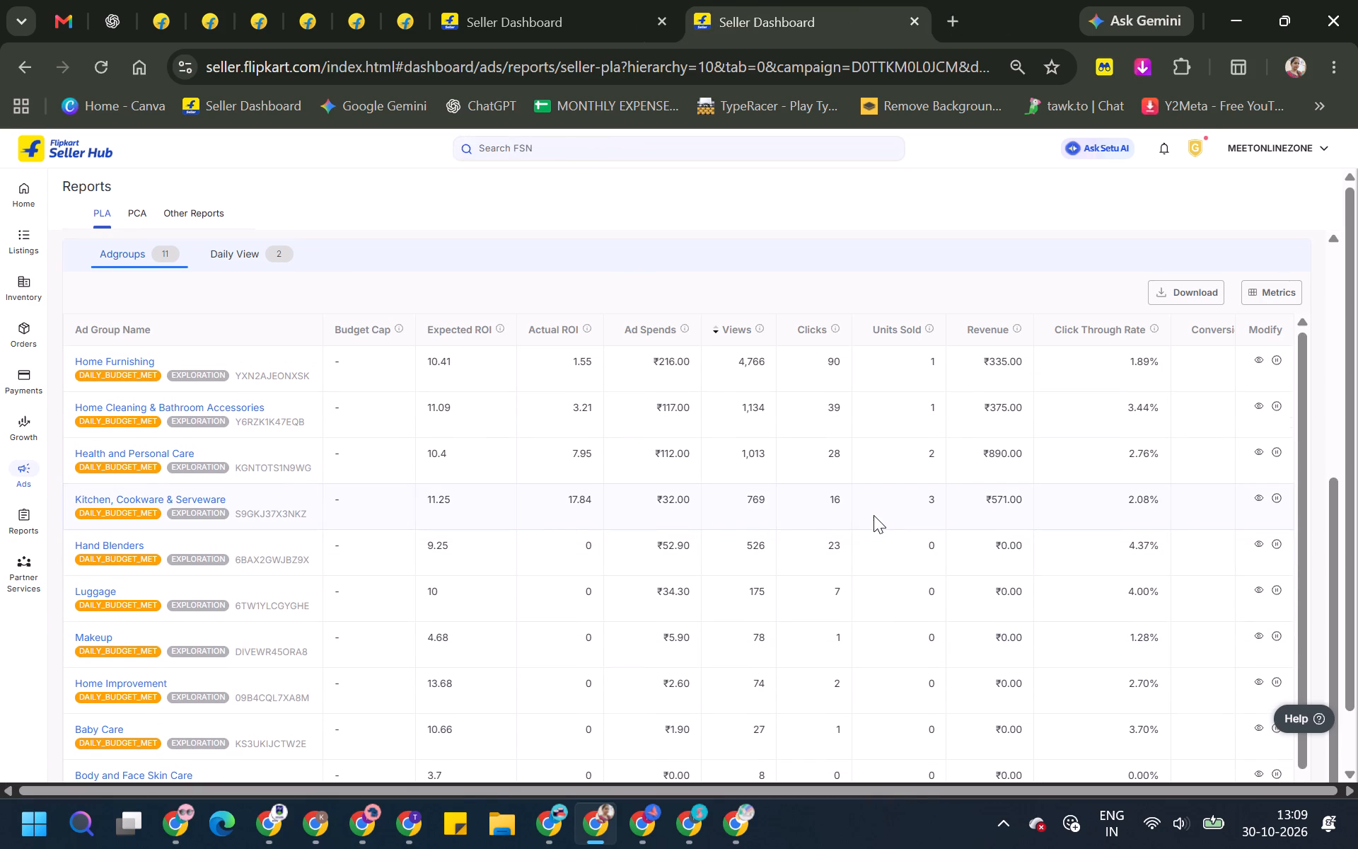
scroll(494, 565, down, 3)
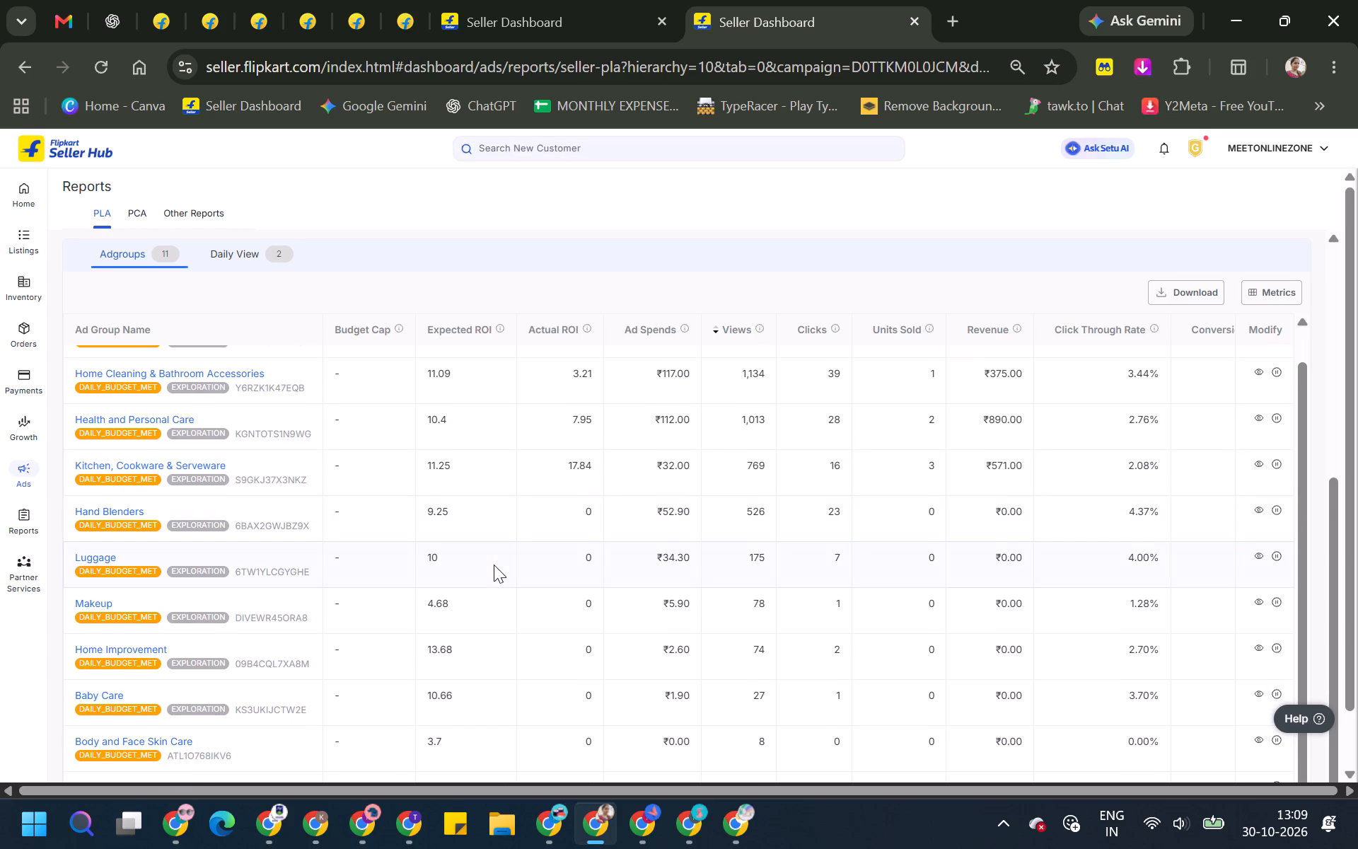
click(1276, 510)
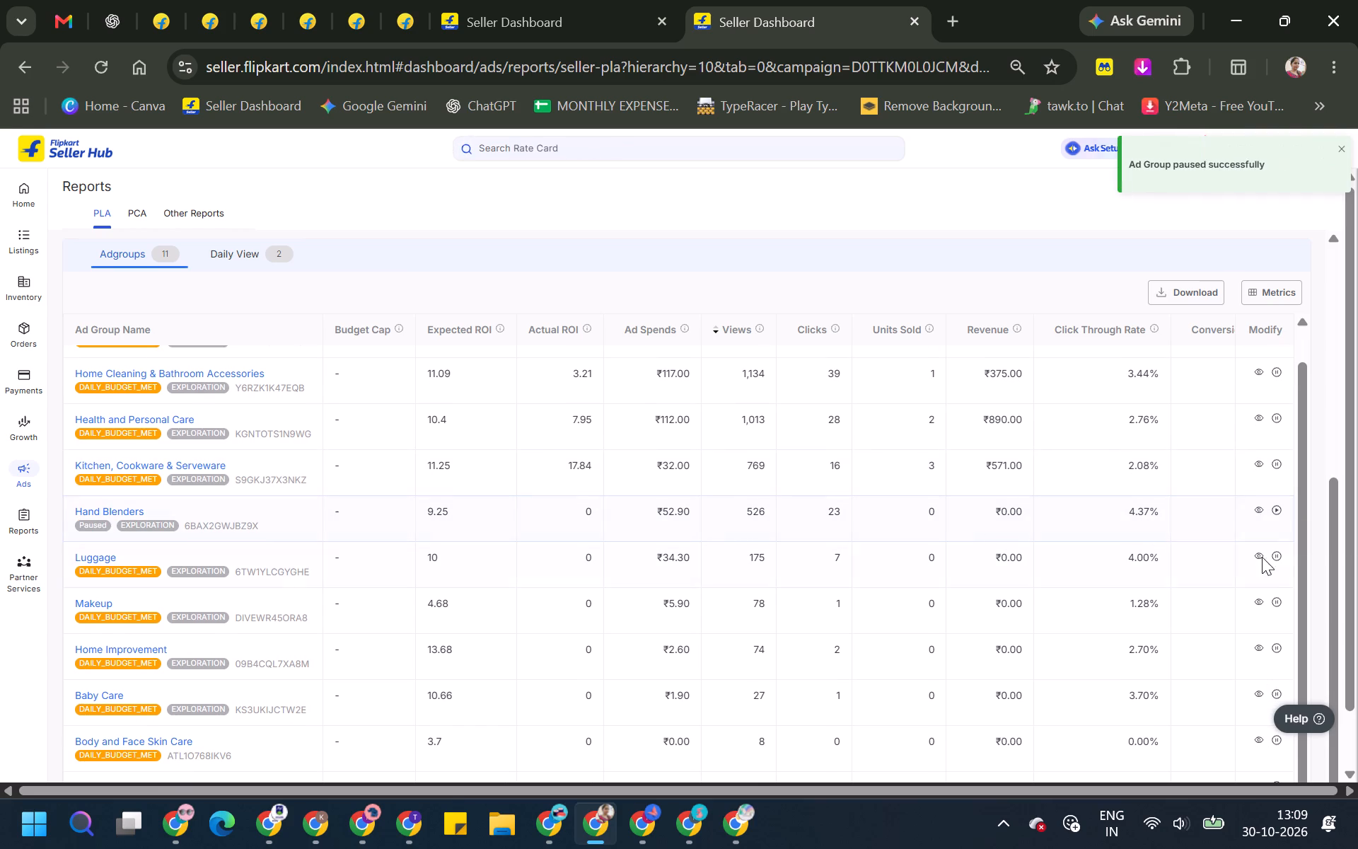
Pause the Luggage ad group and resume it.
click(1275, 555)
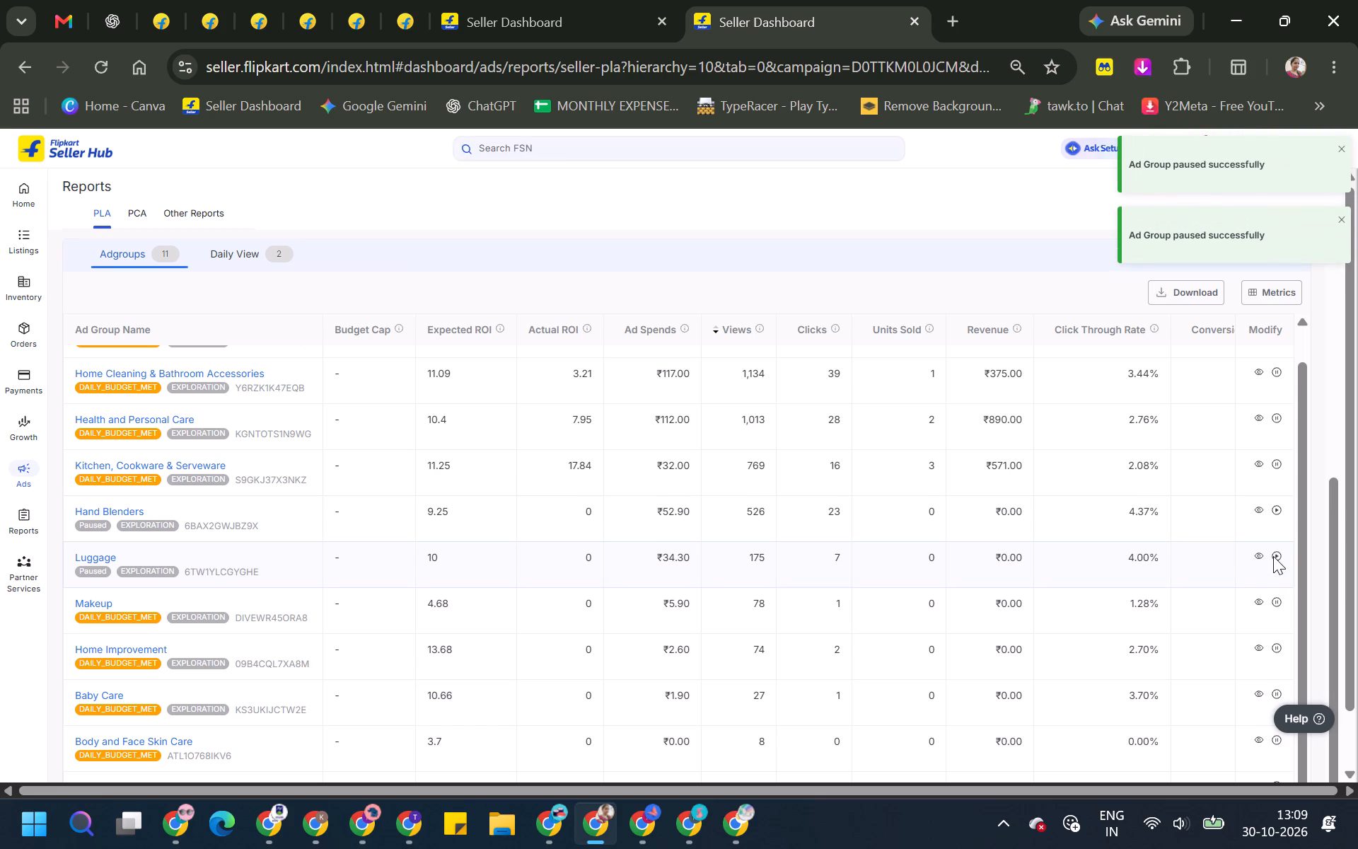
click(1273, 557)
Pause the Makeup, Home Improvement, Baby Care, and Body and Face Skin Care ad groups.
click(1276, 605)
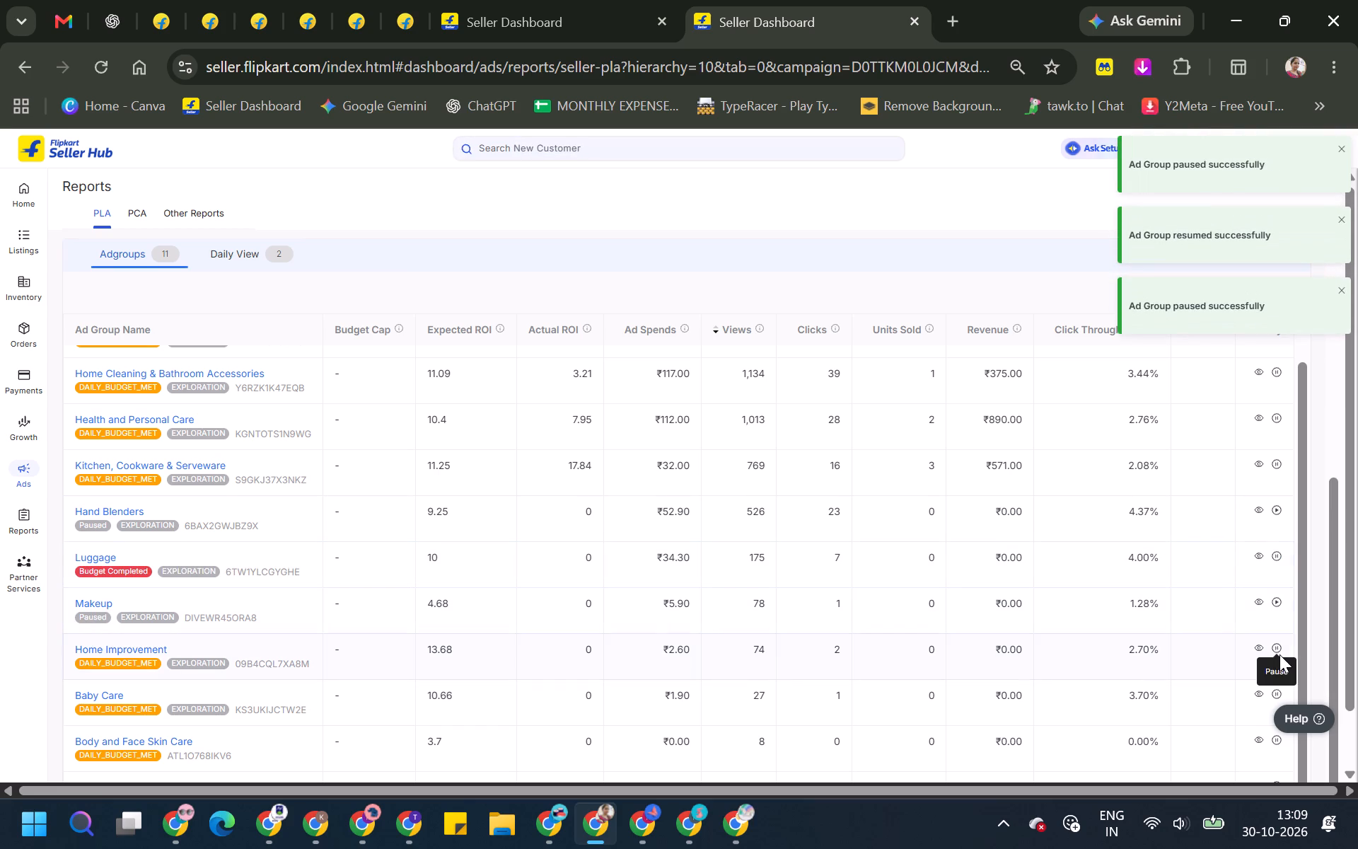
click(1279, 654)
click(1276, 646)
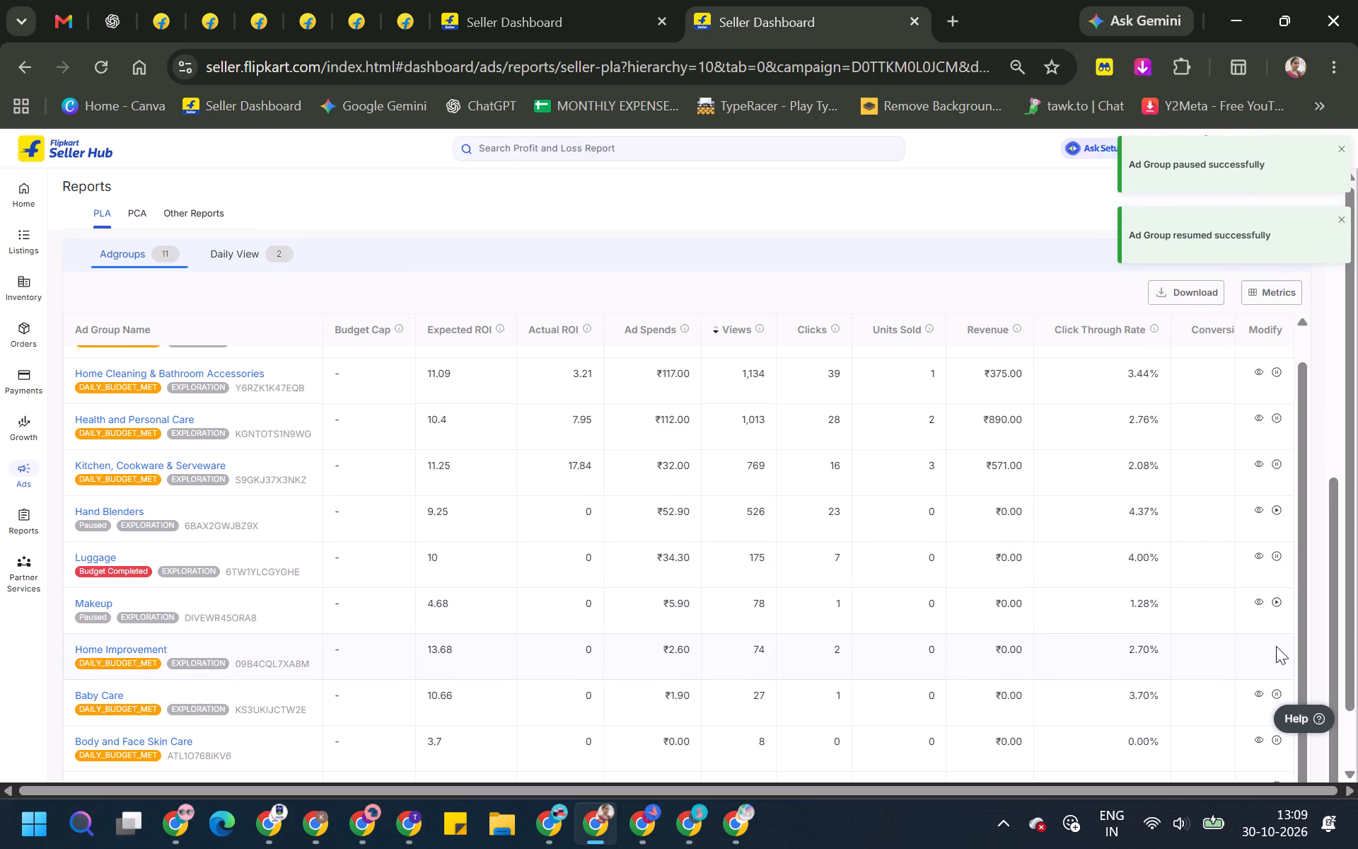
scroll(1276, 646, down, 2)
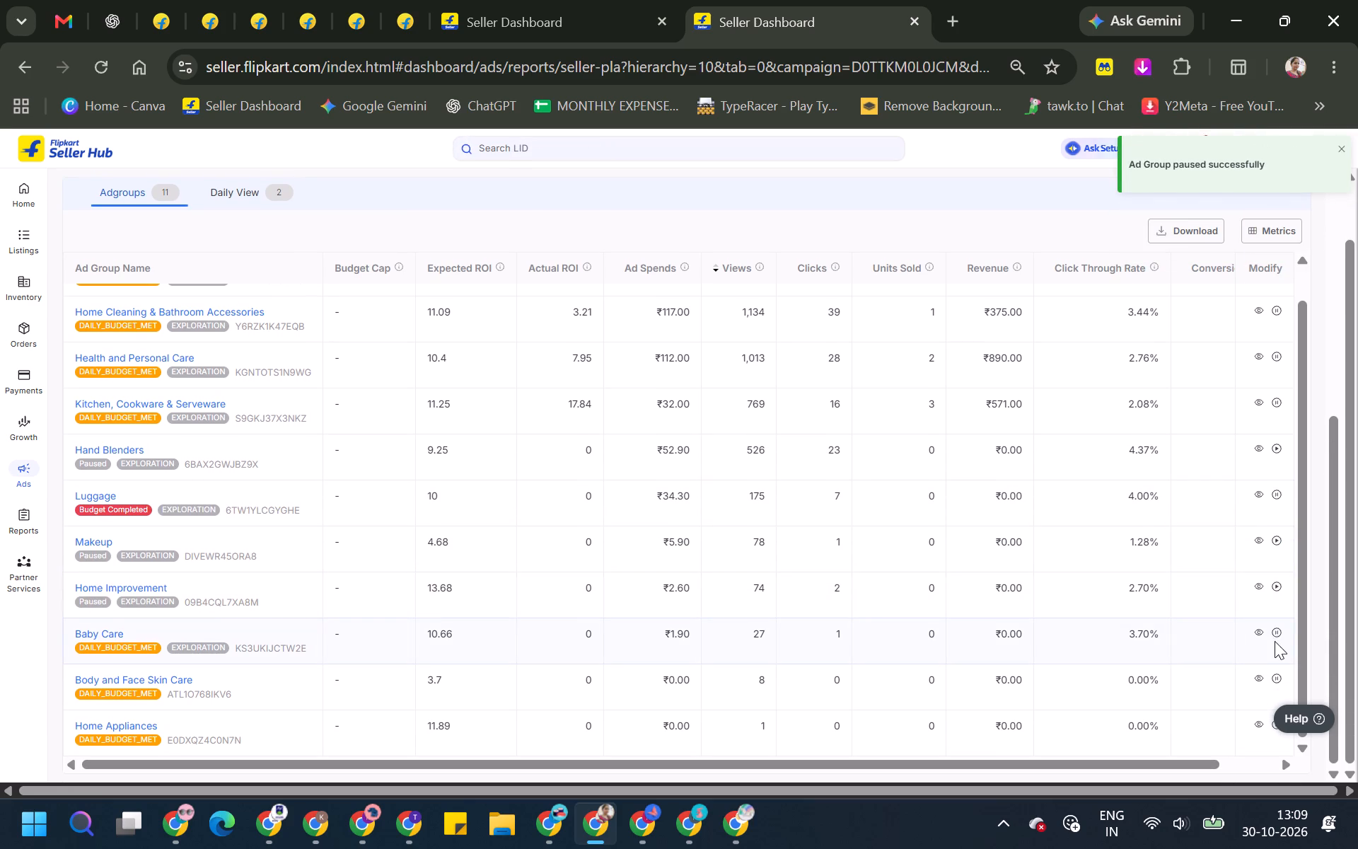
click(1275, 635)
scroll(1275, 668, down, 2)
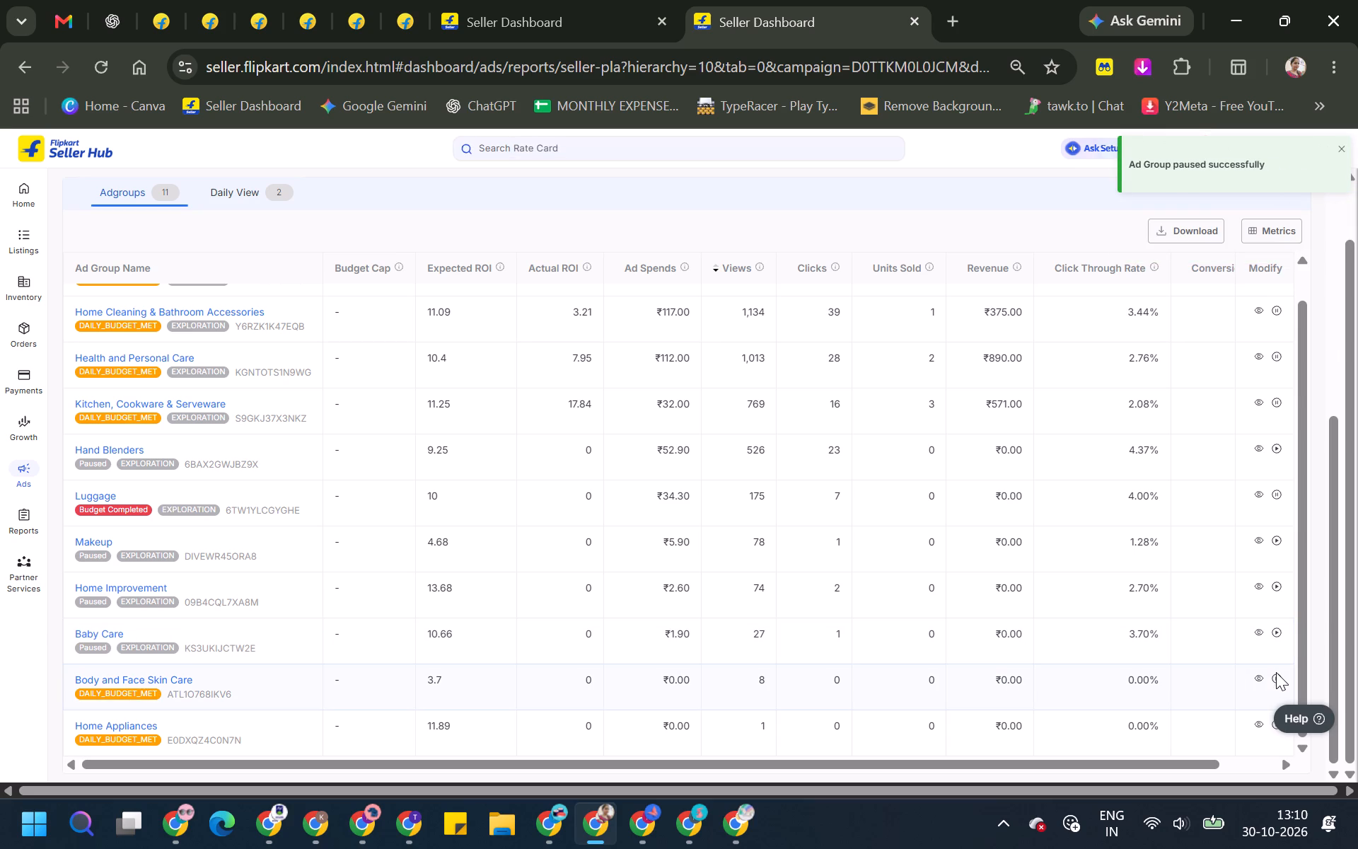
click(1276, 676)
Pause the Home Appliances ad group at the end of the QuickCampaign ad group list.
scroll(1276, 676, down, 3)
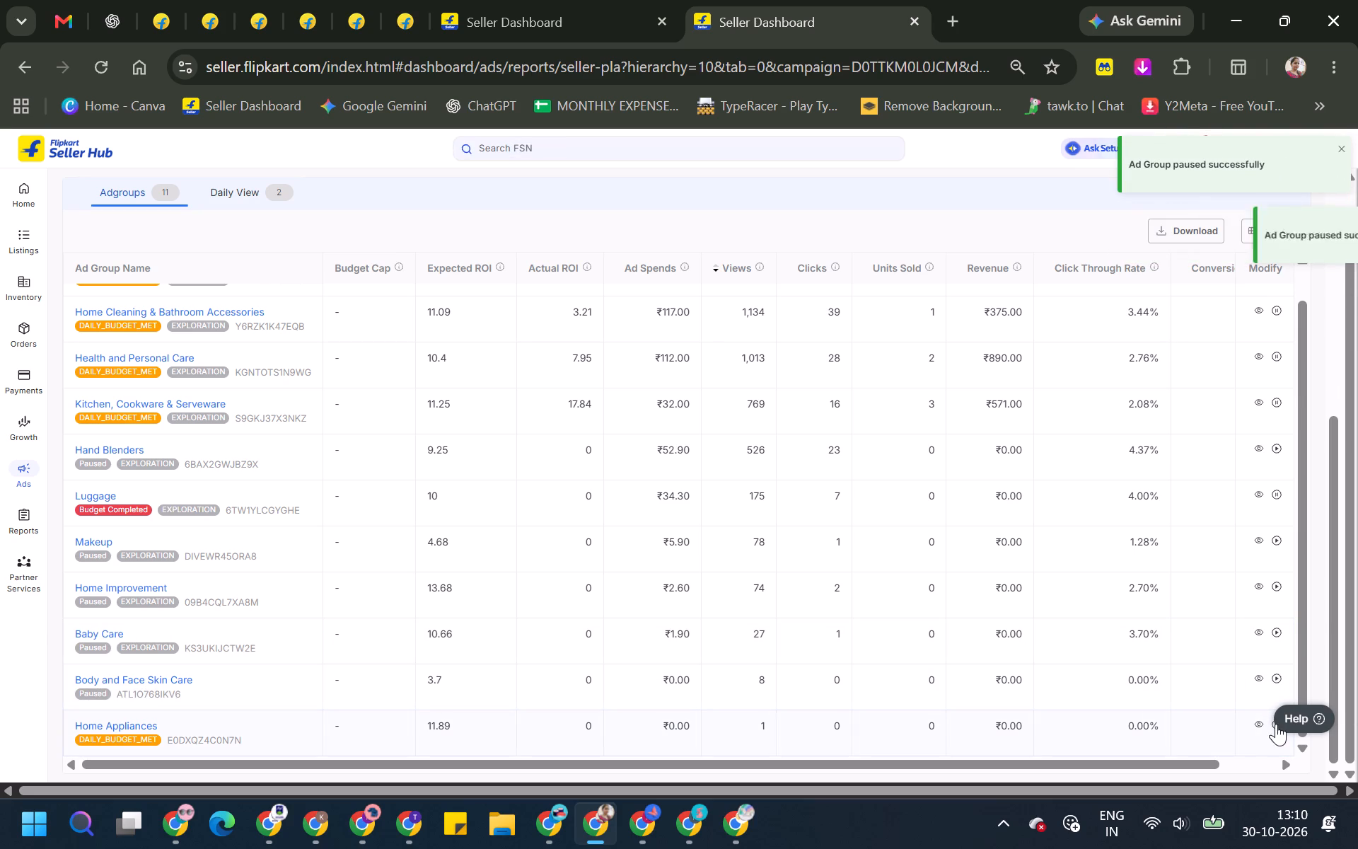
click(1275, 729)
click(1275, 723)
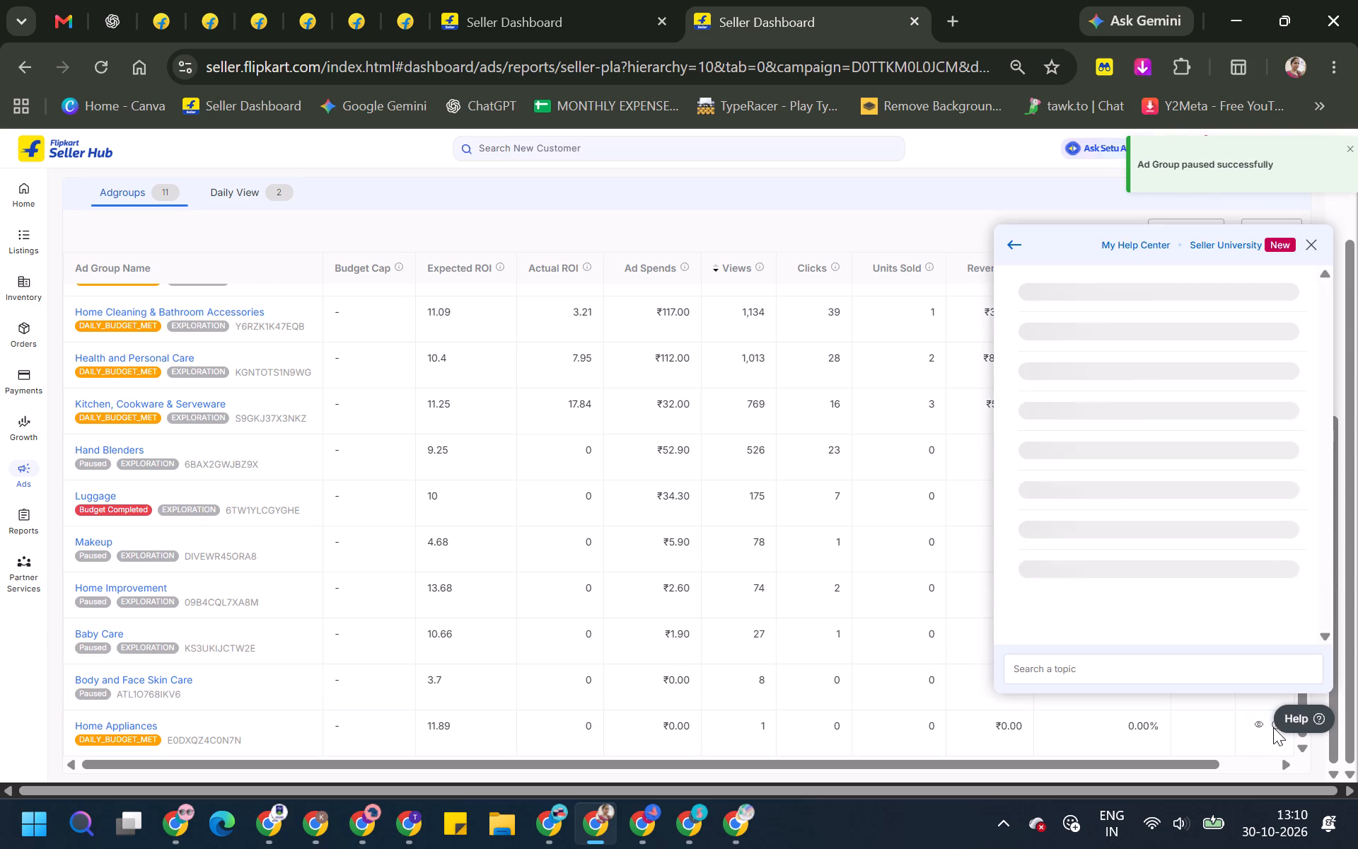
click(1273, 727)
click(1273, 727)
click(1269, 742)
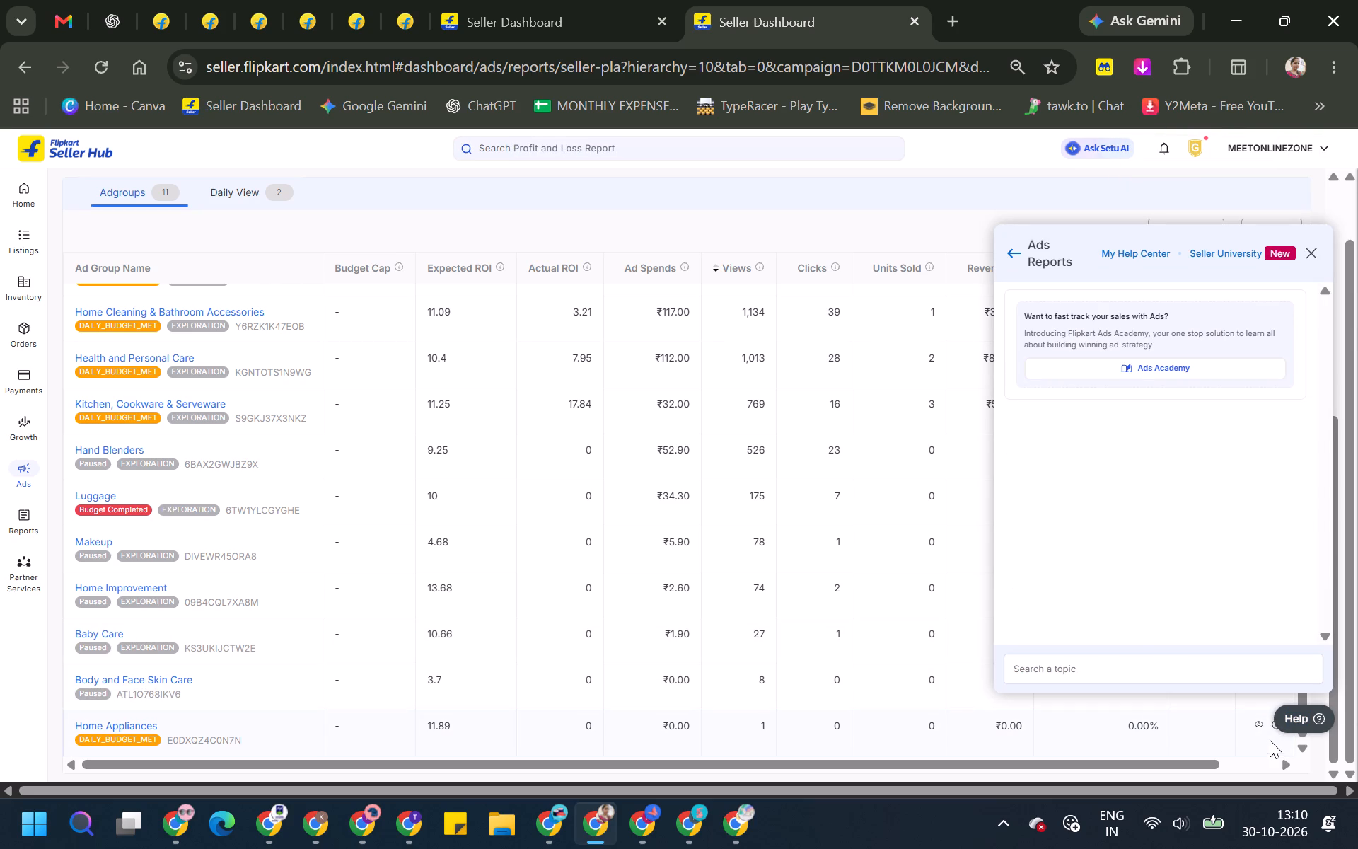
click(1292, 725)
scroll(1284, 737, up, 1)
click(1279, 746)
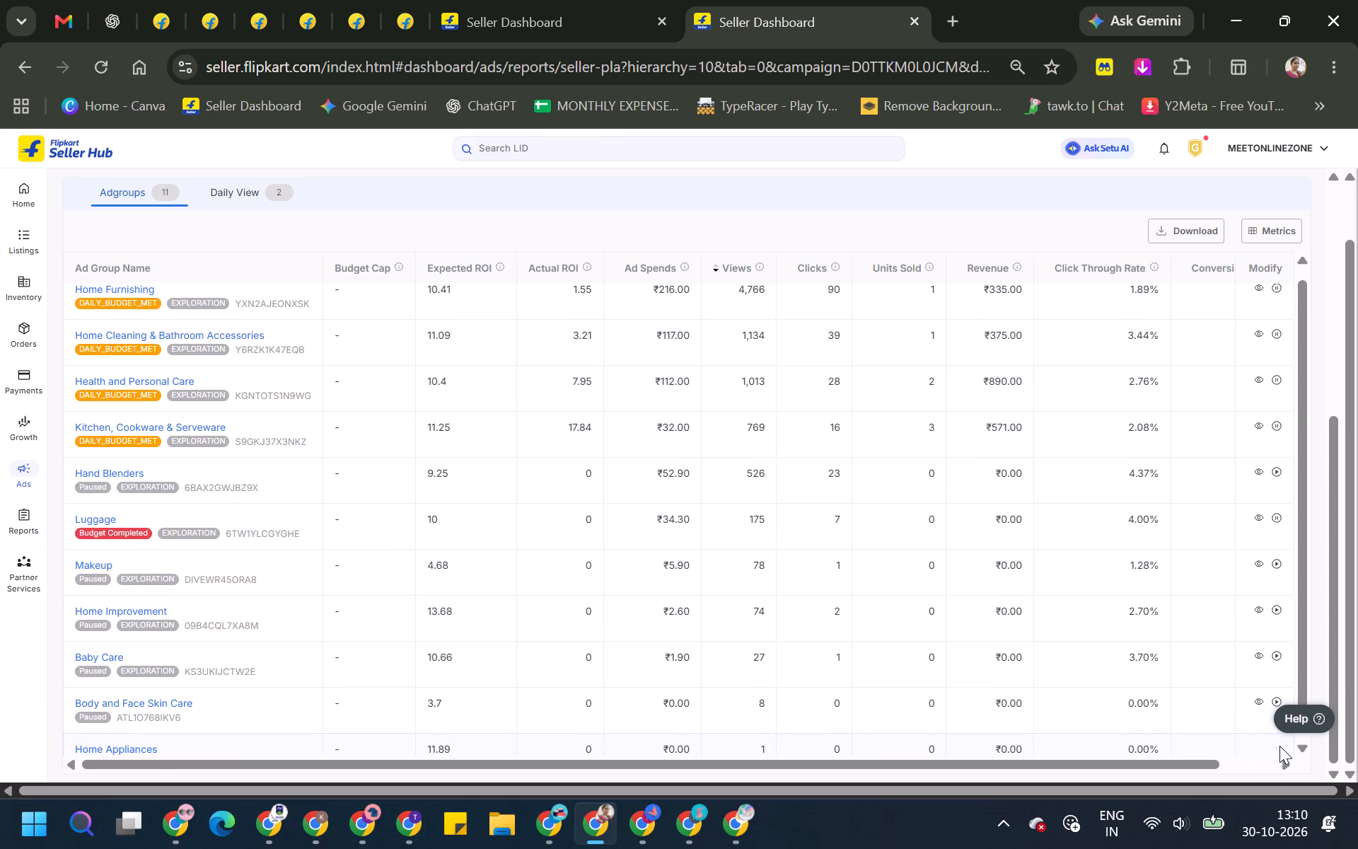
Check the listings in the Baby Care ad group and return to QuickCampaign's ad group list.
scroll(1241, 744, down, 2)
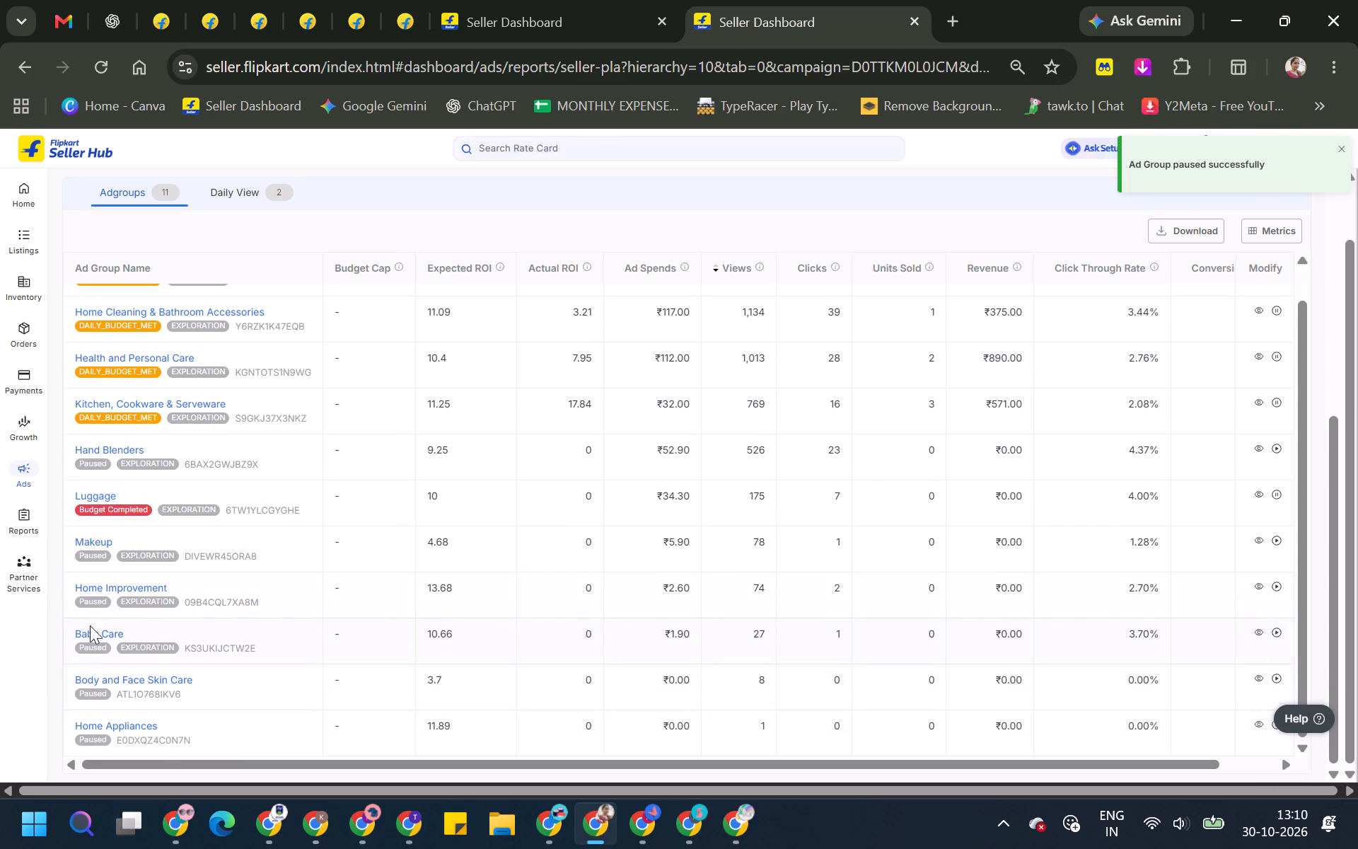
click(95, 632)
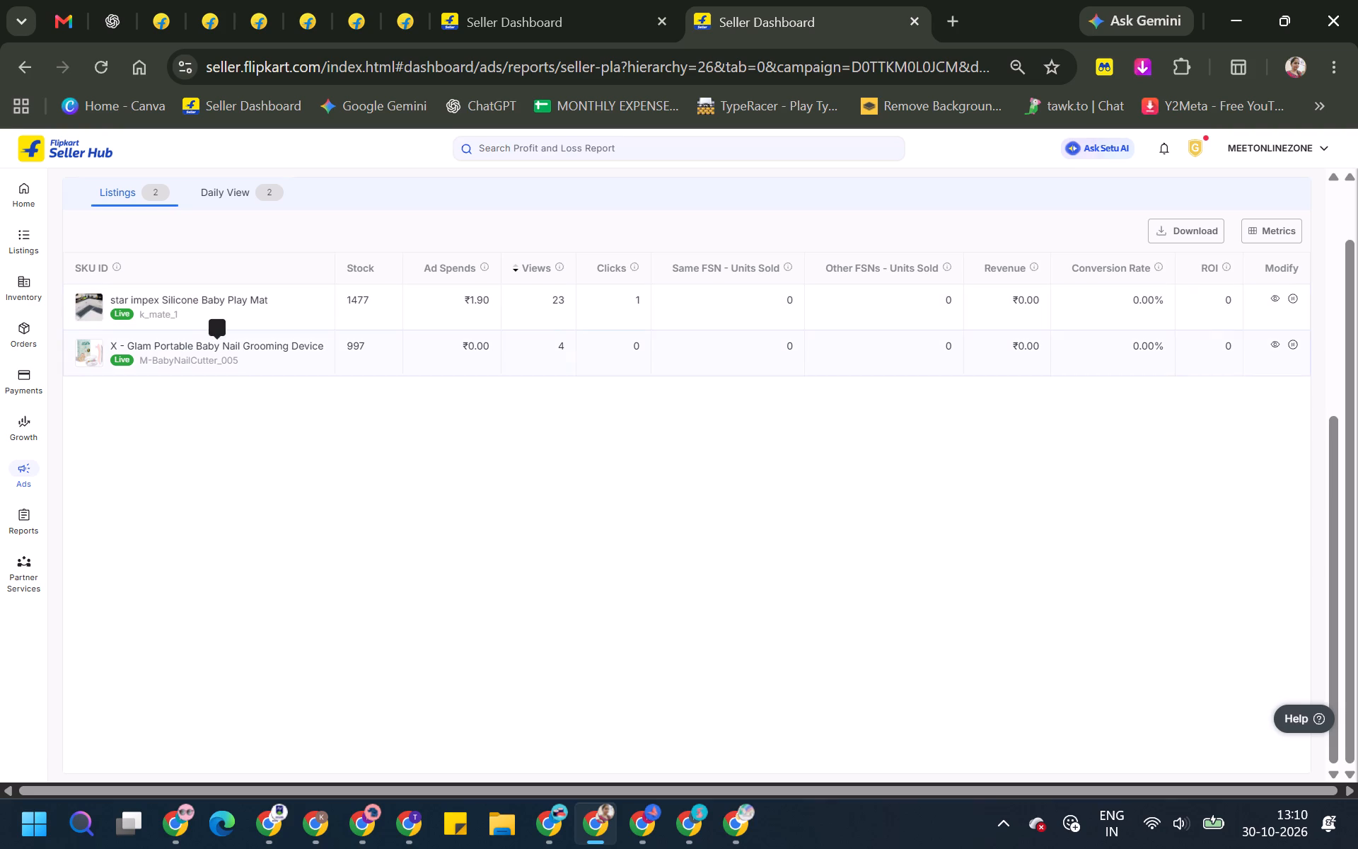
click(38, 76)
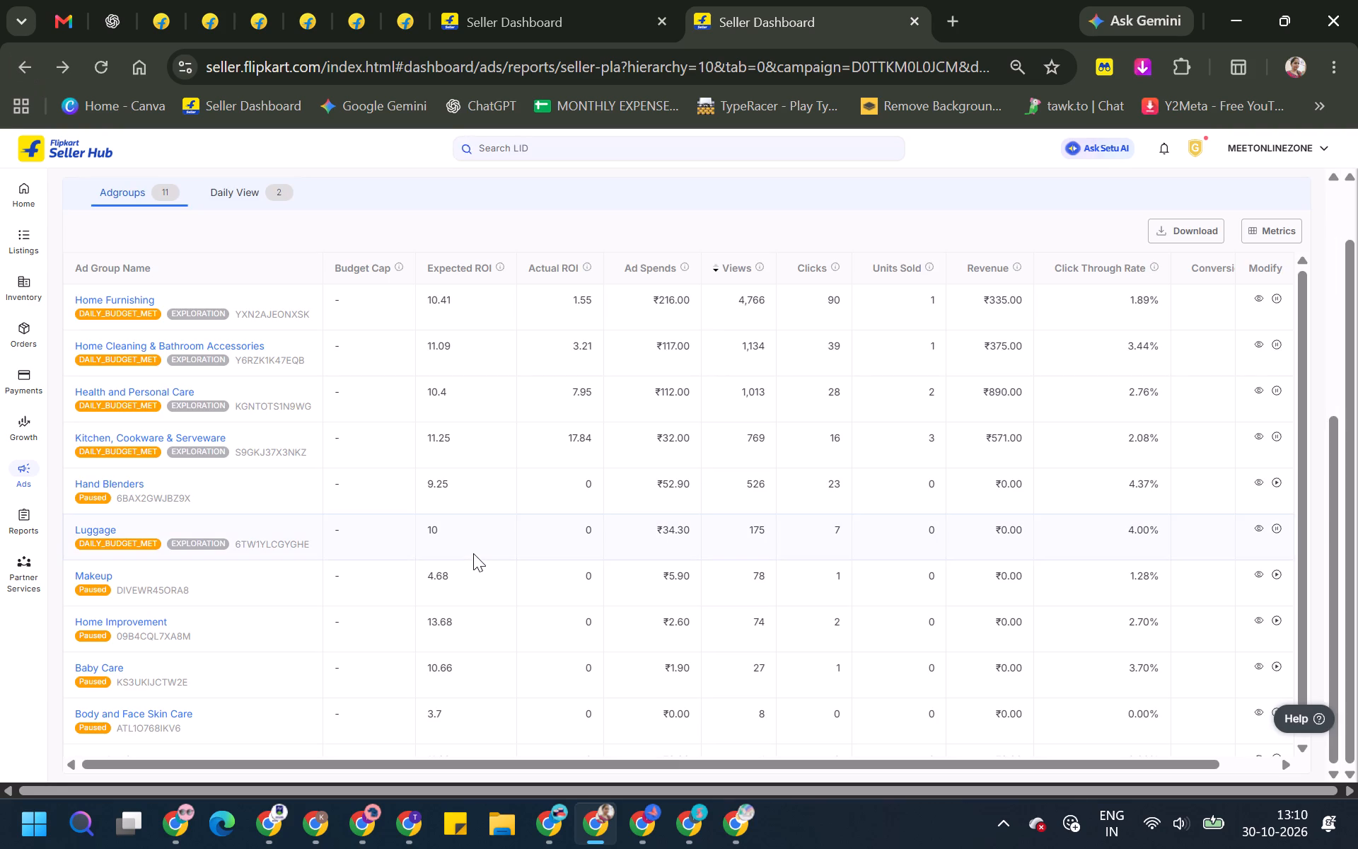
Pause the Luggage ad group in QuickCampaign.
scroll(268, 566, up, 2)
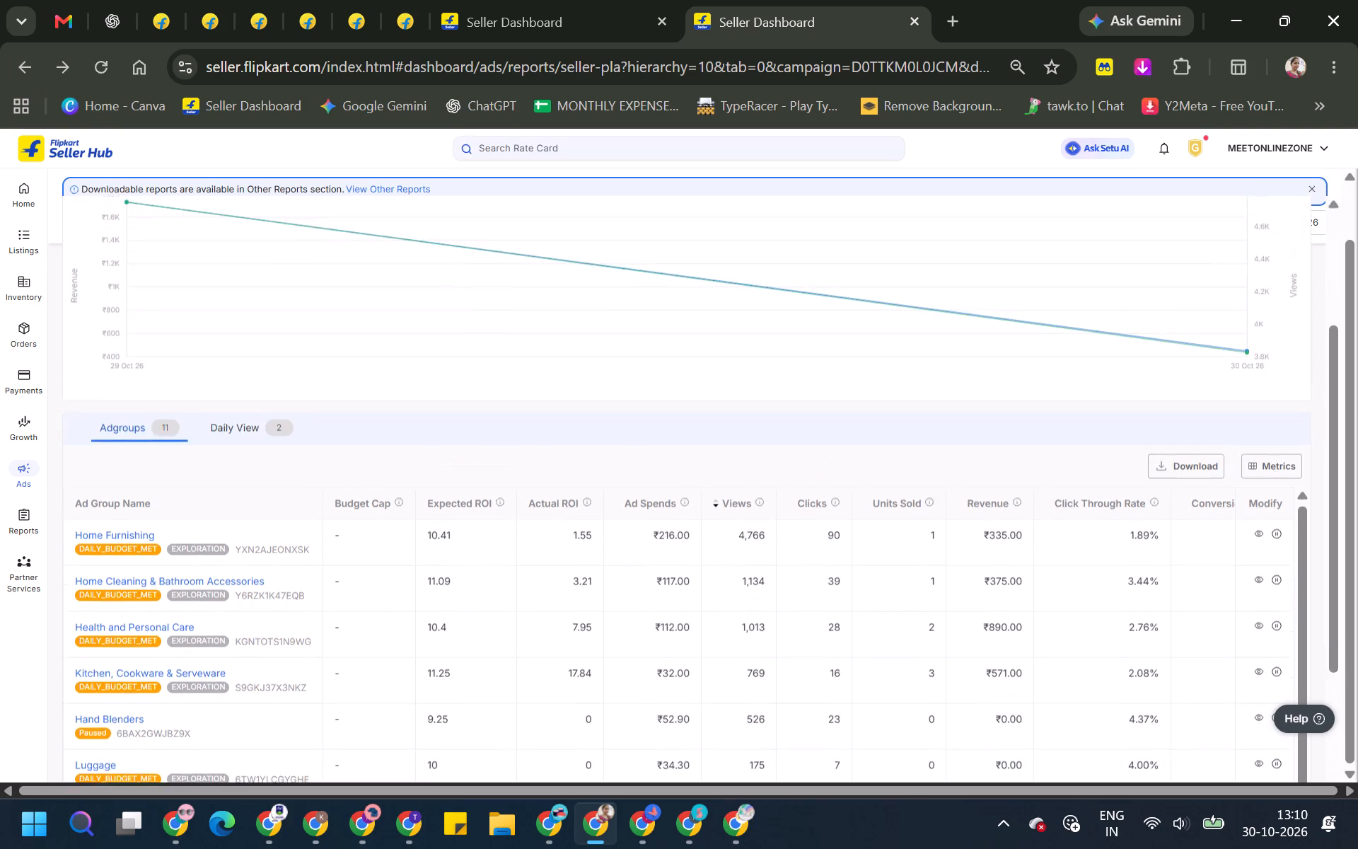
scroll(482, 363, down, 3)
scroll(344, 575, up, 2)
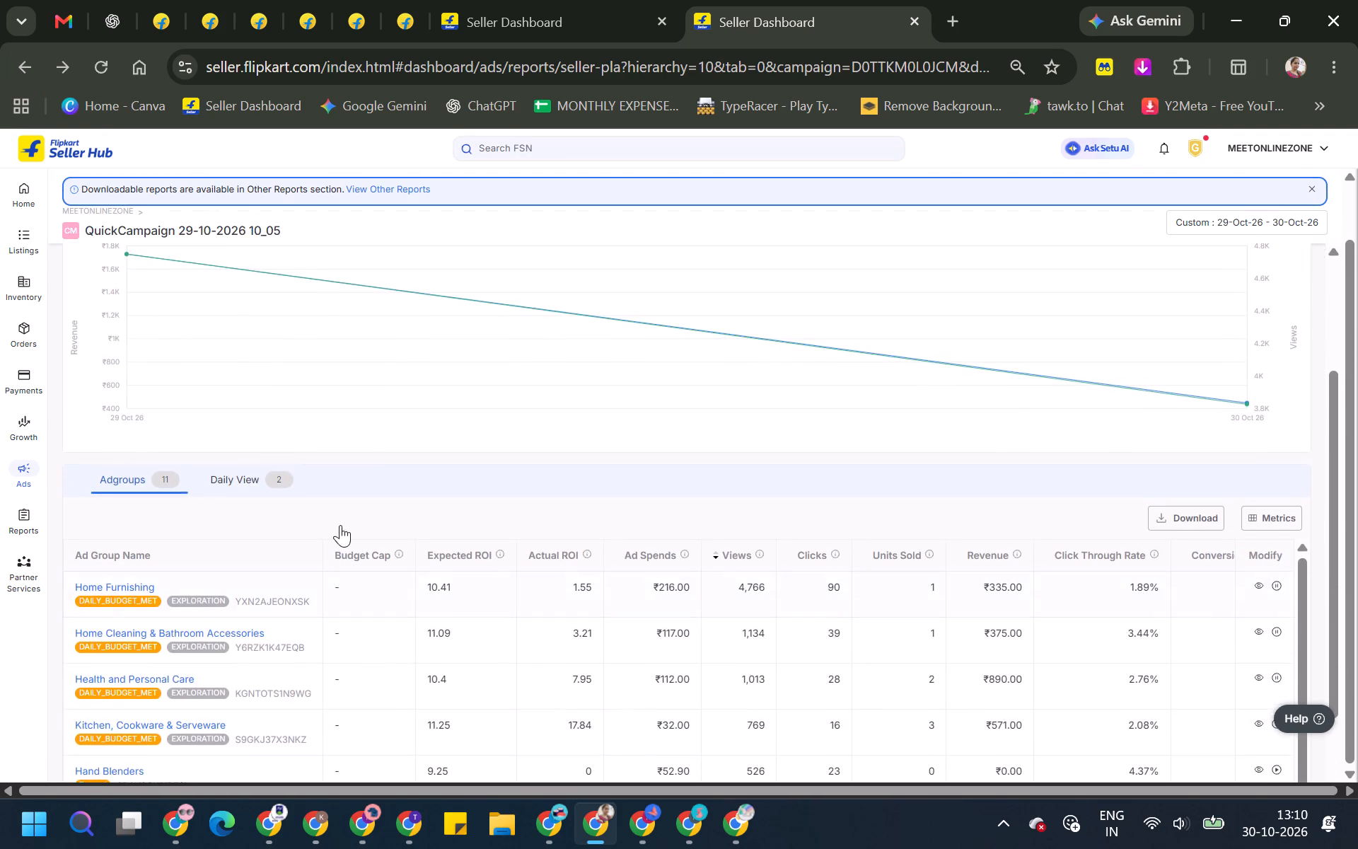
scroll(400, 342, down, 3)
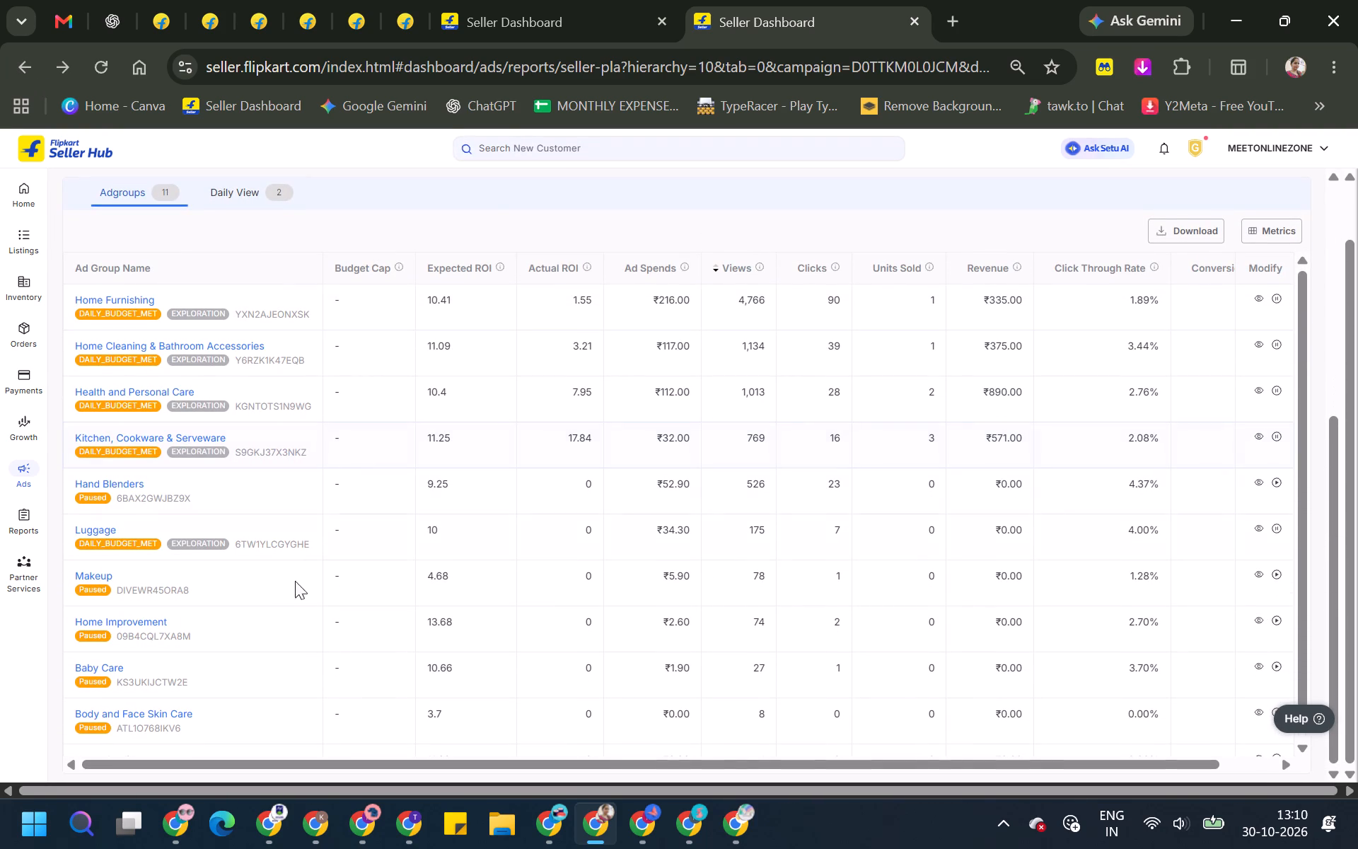
click(1277, 529)
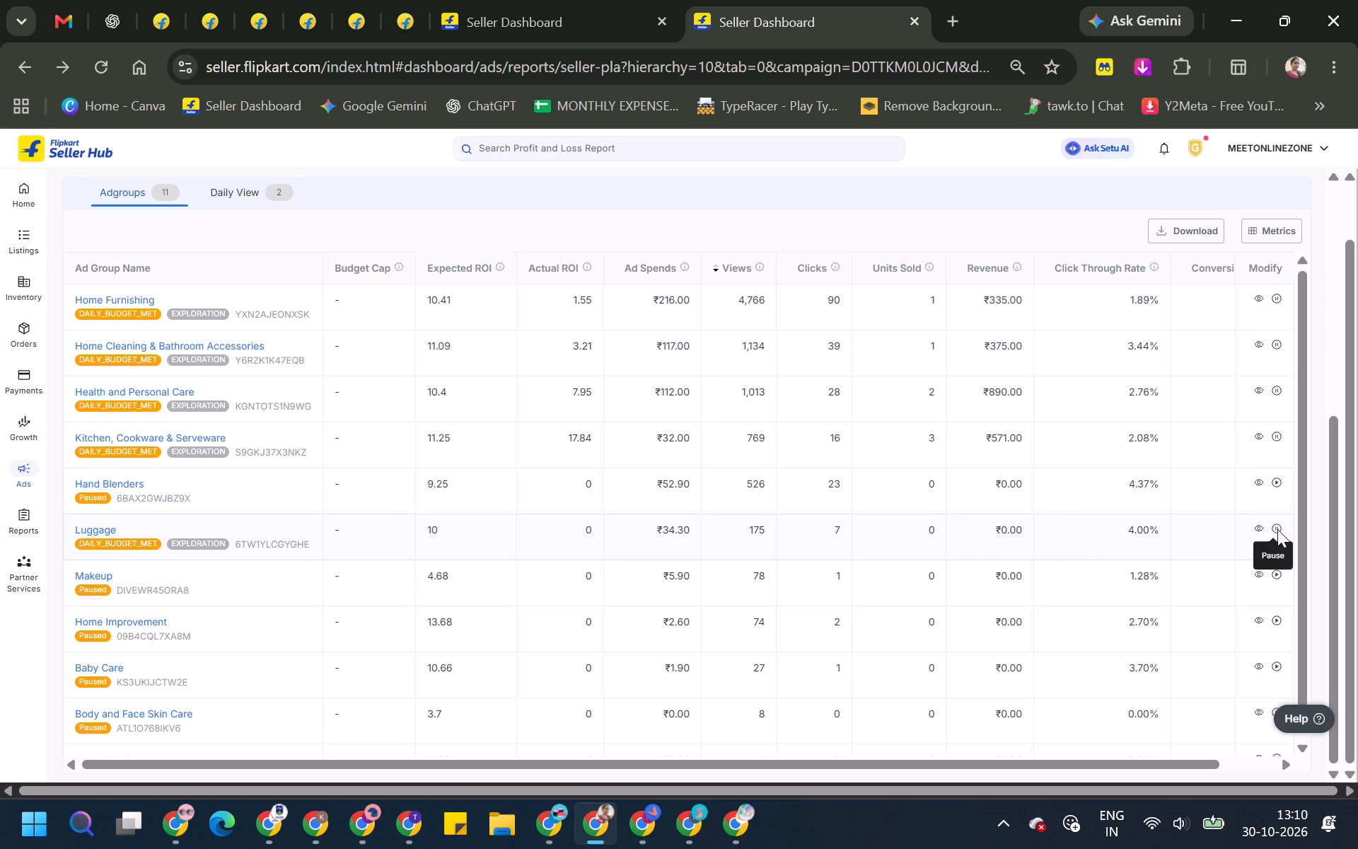
scroll(1224, 645, down, 1)
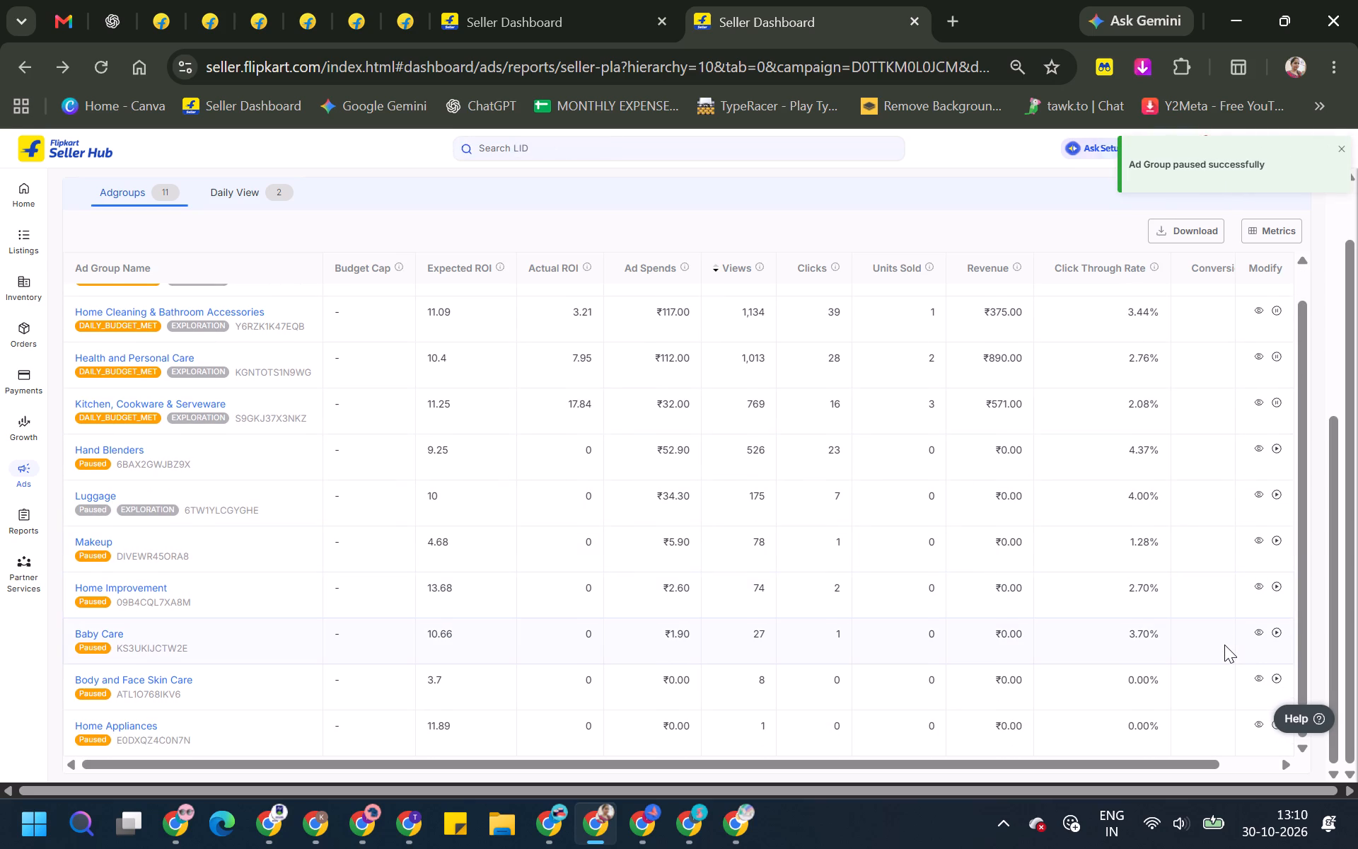
Open the Kitchen, Cookware & Serveware ad group in a separate browser tab and bring up its listings.
scroll(1224, 645, up, 1)
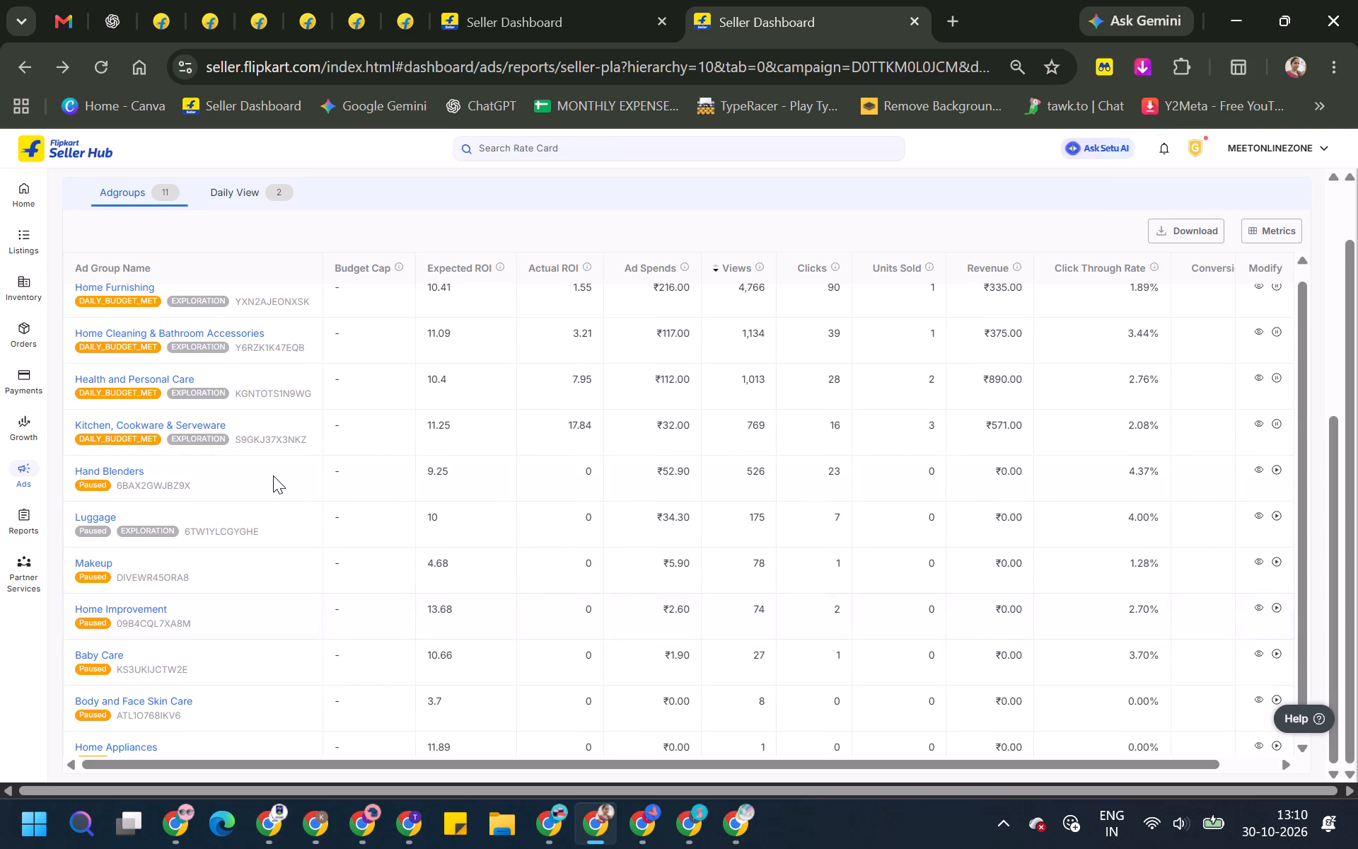
scroll(273, 475, up, 1)
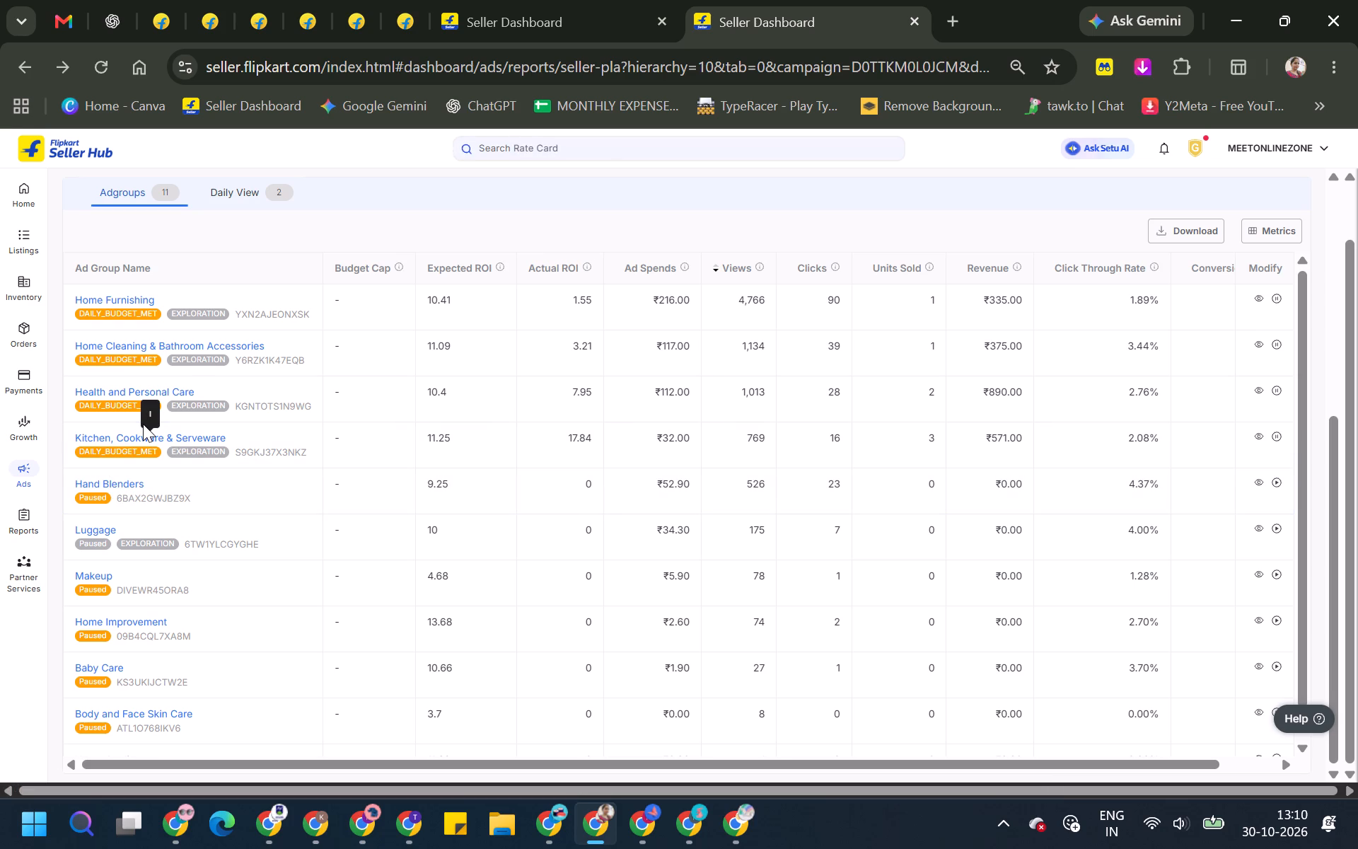
right_click(151, 437)
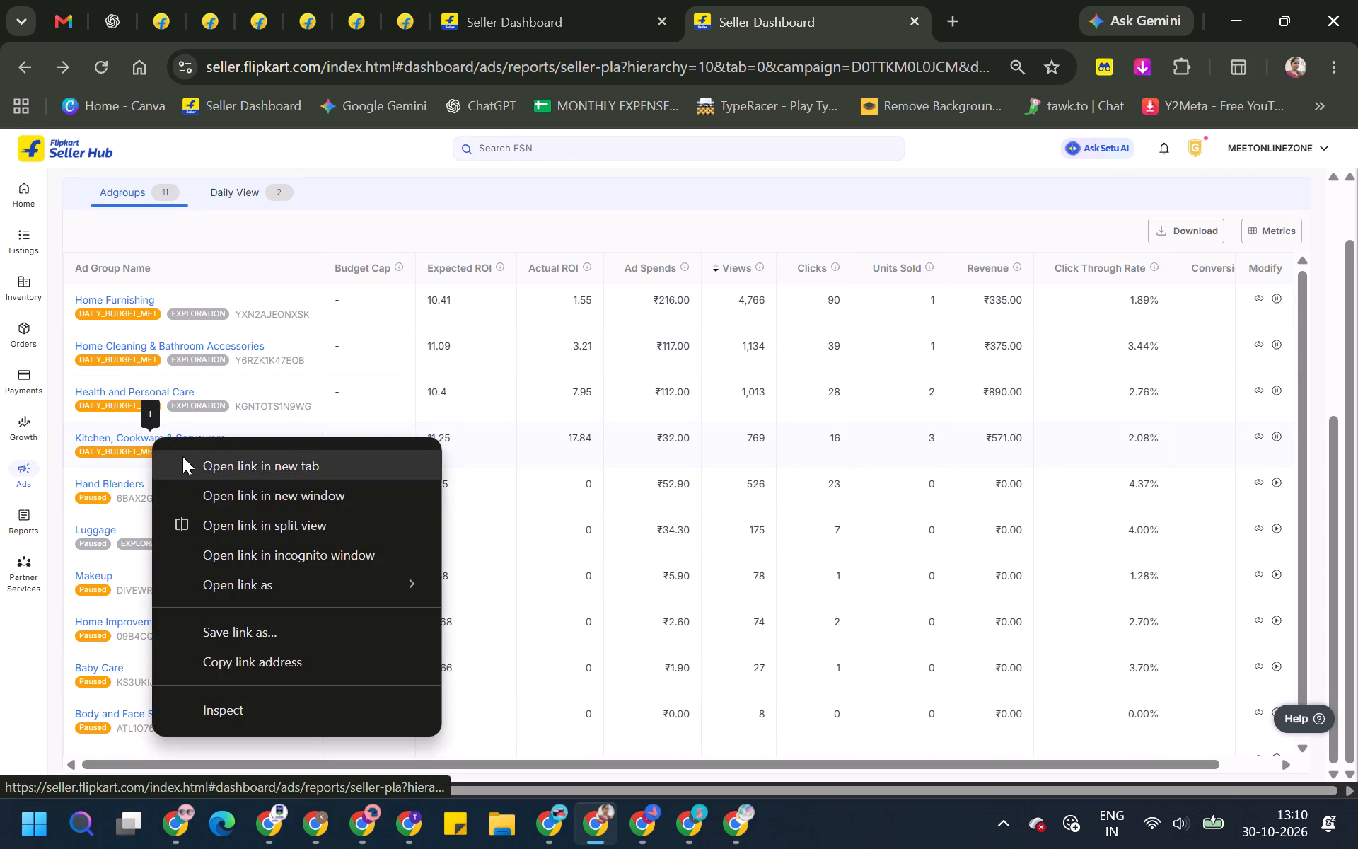
click(182, 456)
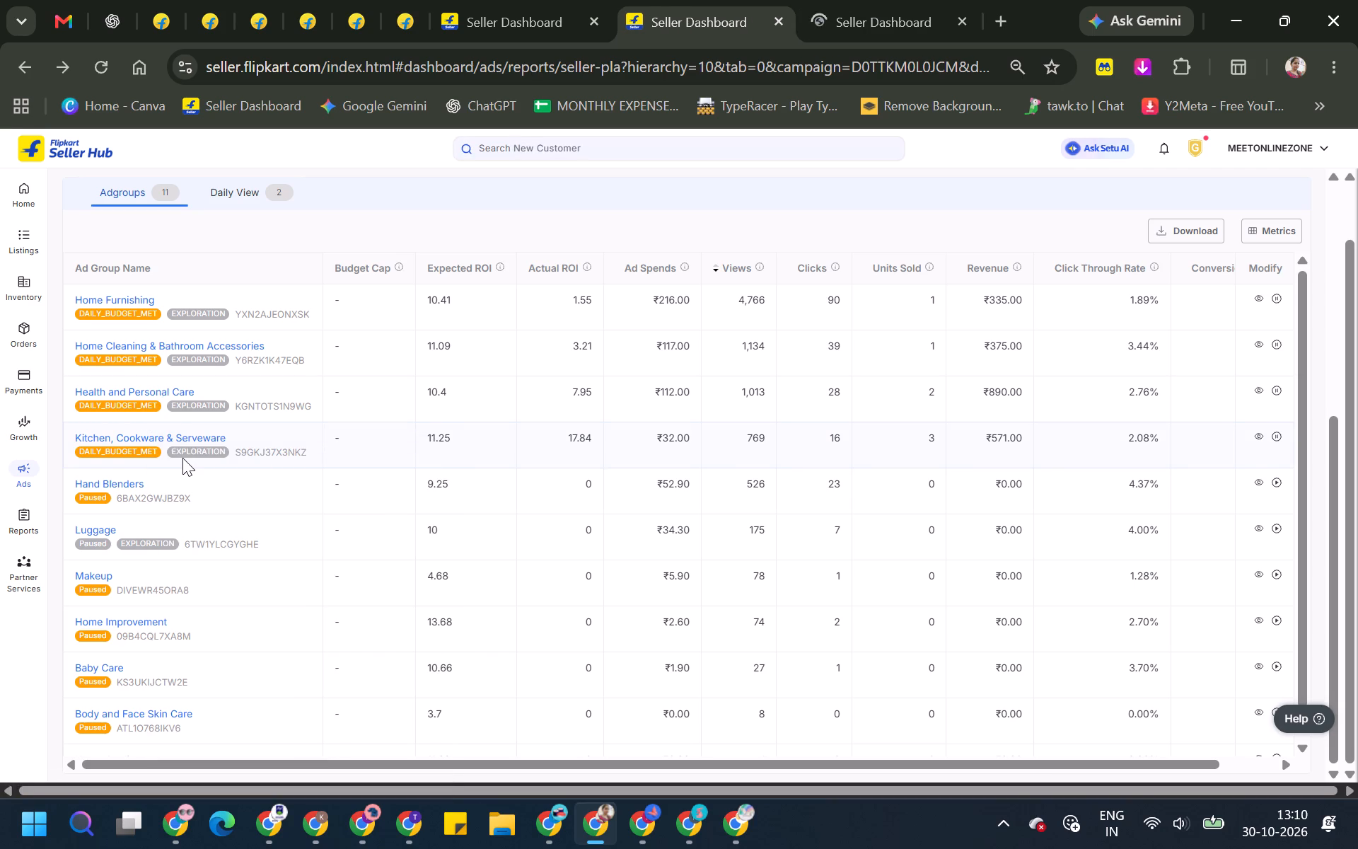
click(925, 0)
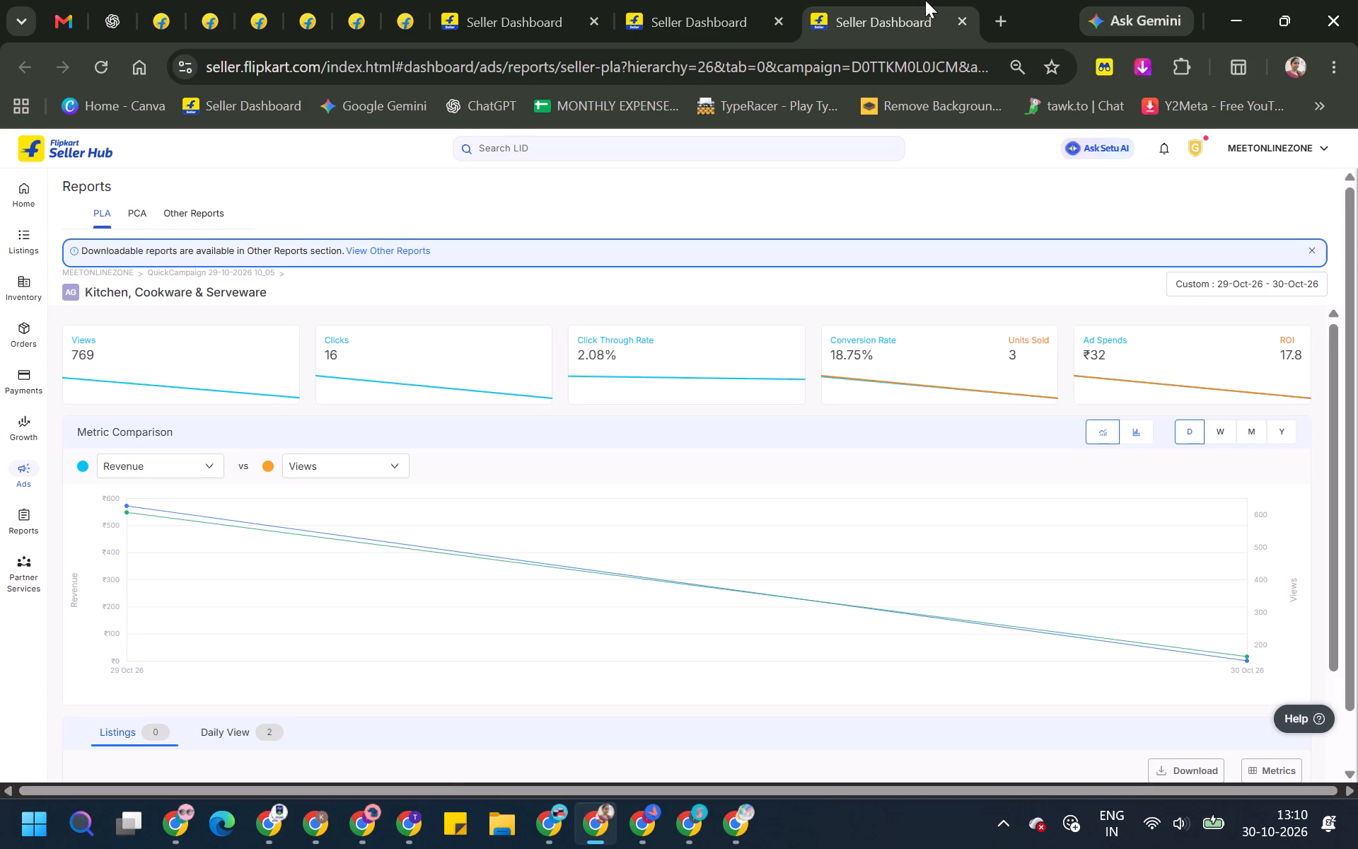
scroll(539, 246, down, 4)
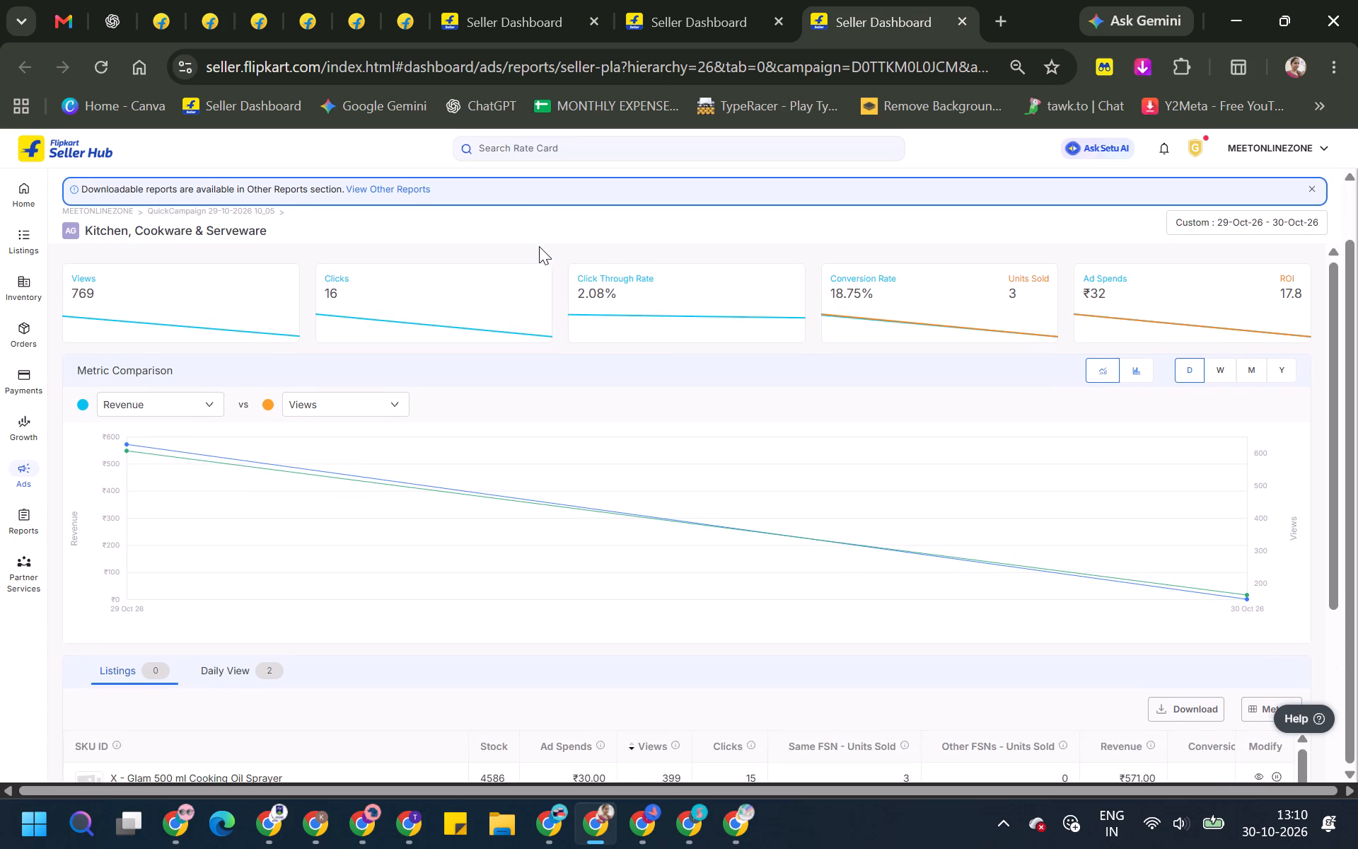
scroll(539, 246, down, 4)
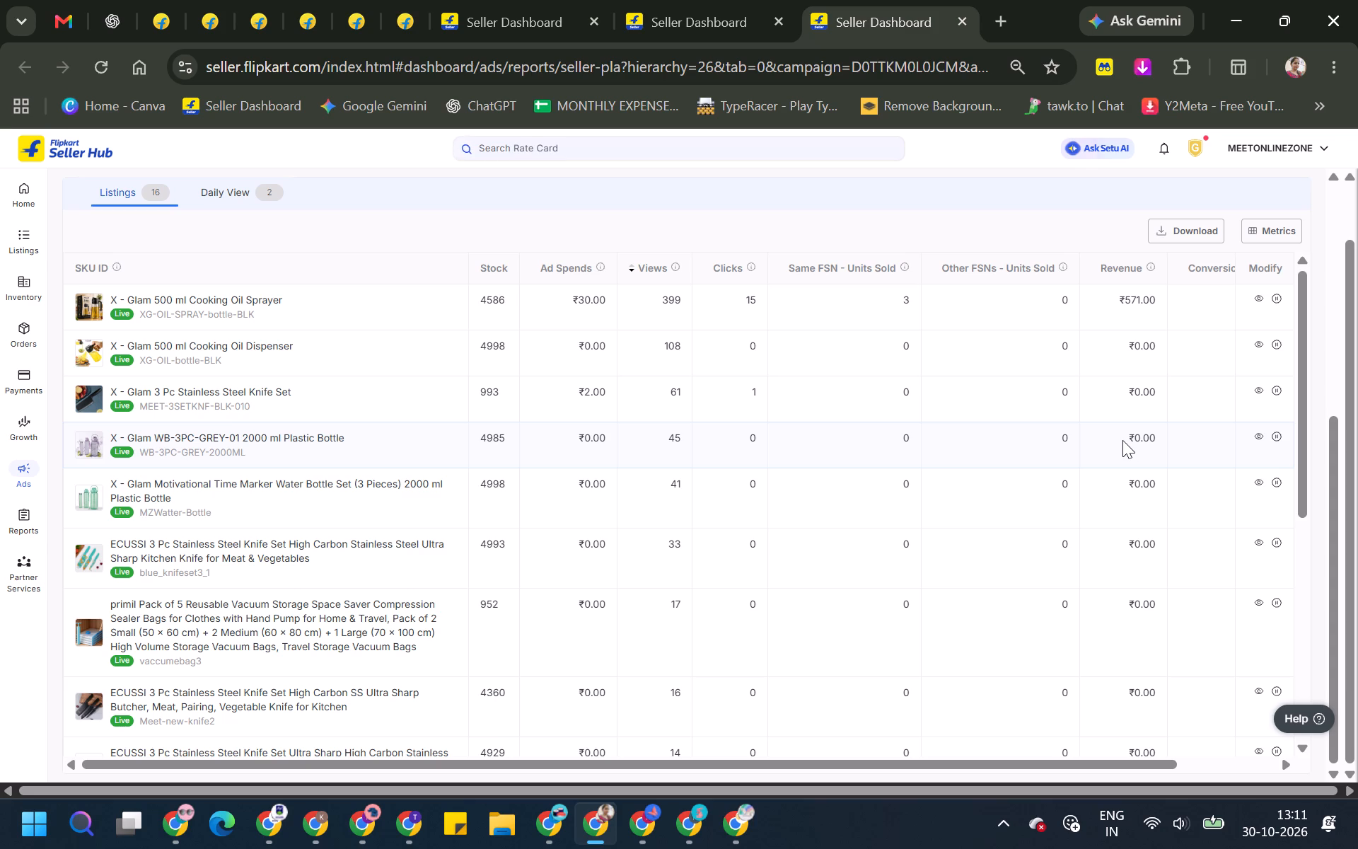
Pause the WB-3PC-GREY-2000ML plastic bottle and MZWatter-Bottle water bottle set listings.
click(1277, 435)
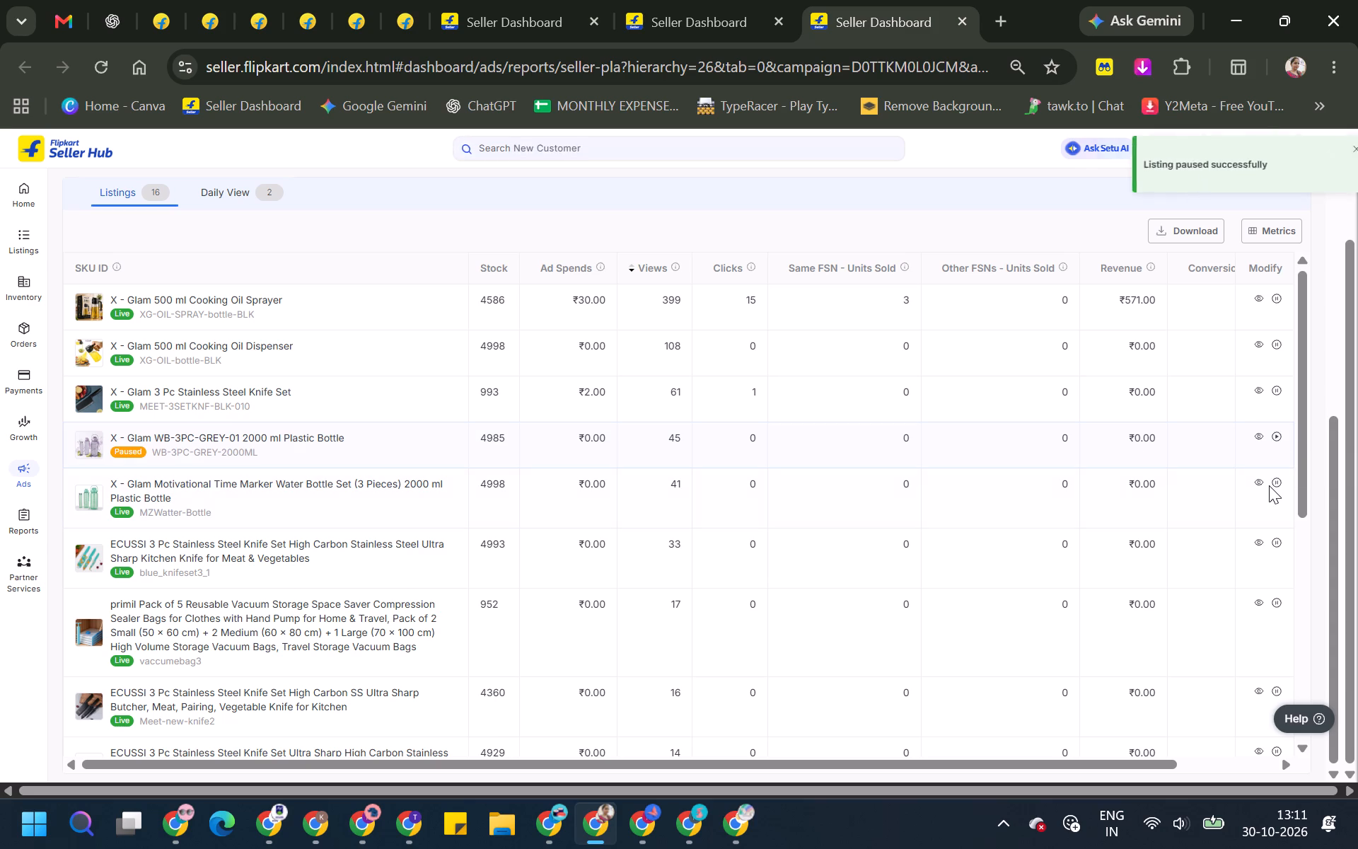
click(1275, 485)
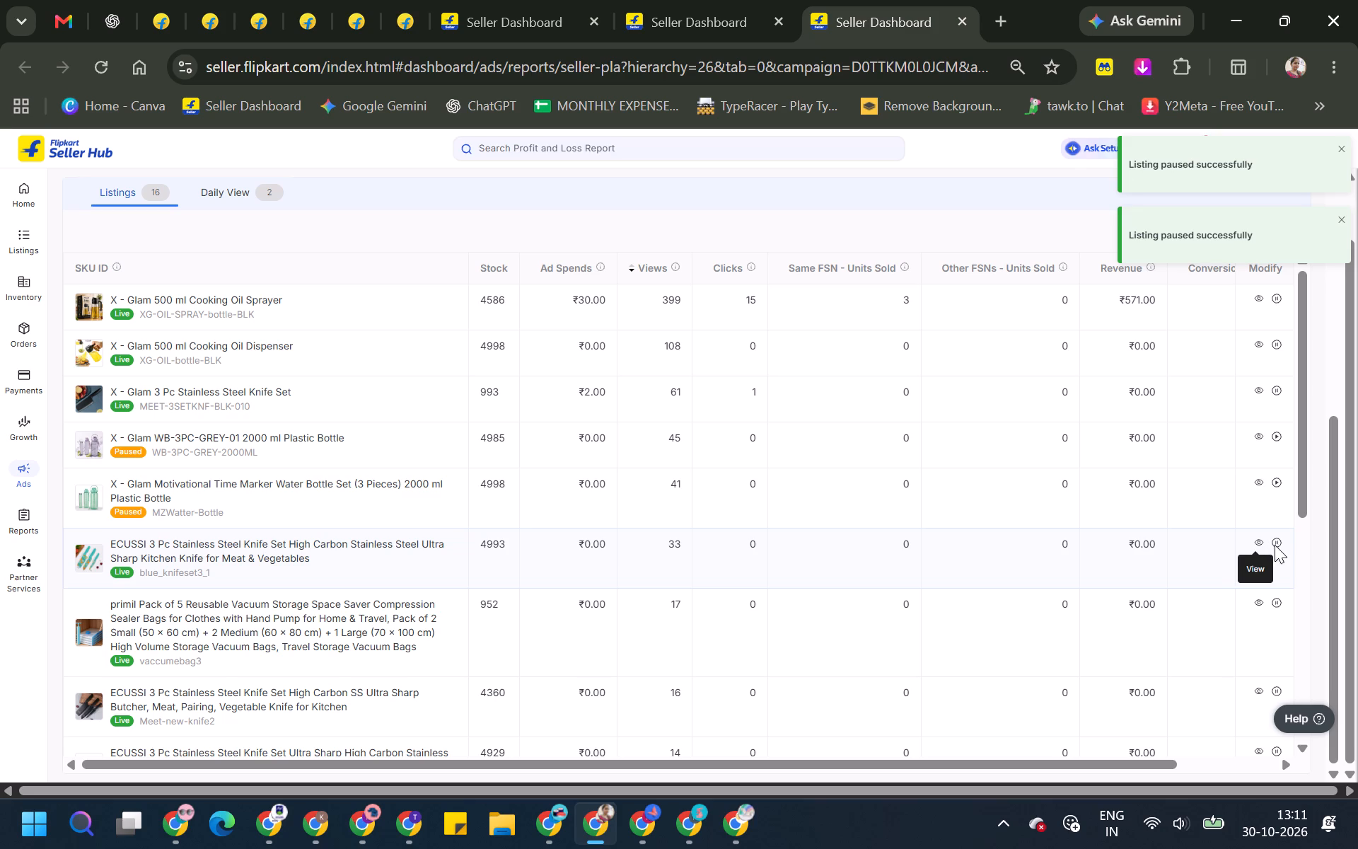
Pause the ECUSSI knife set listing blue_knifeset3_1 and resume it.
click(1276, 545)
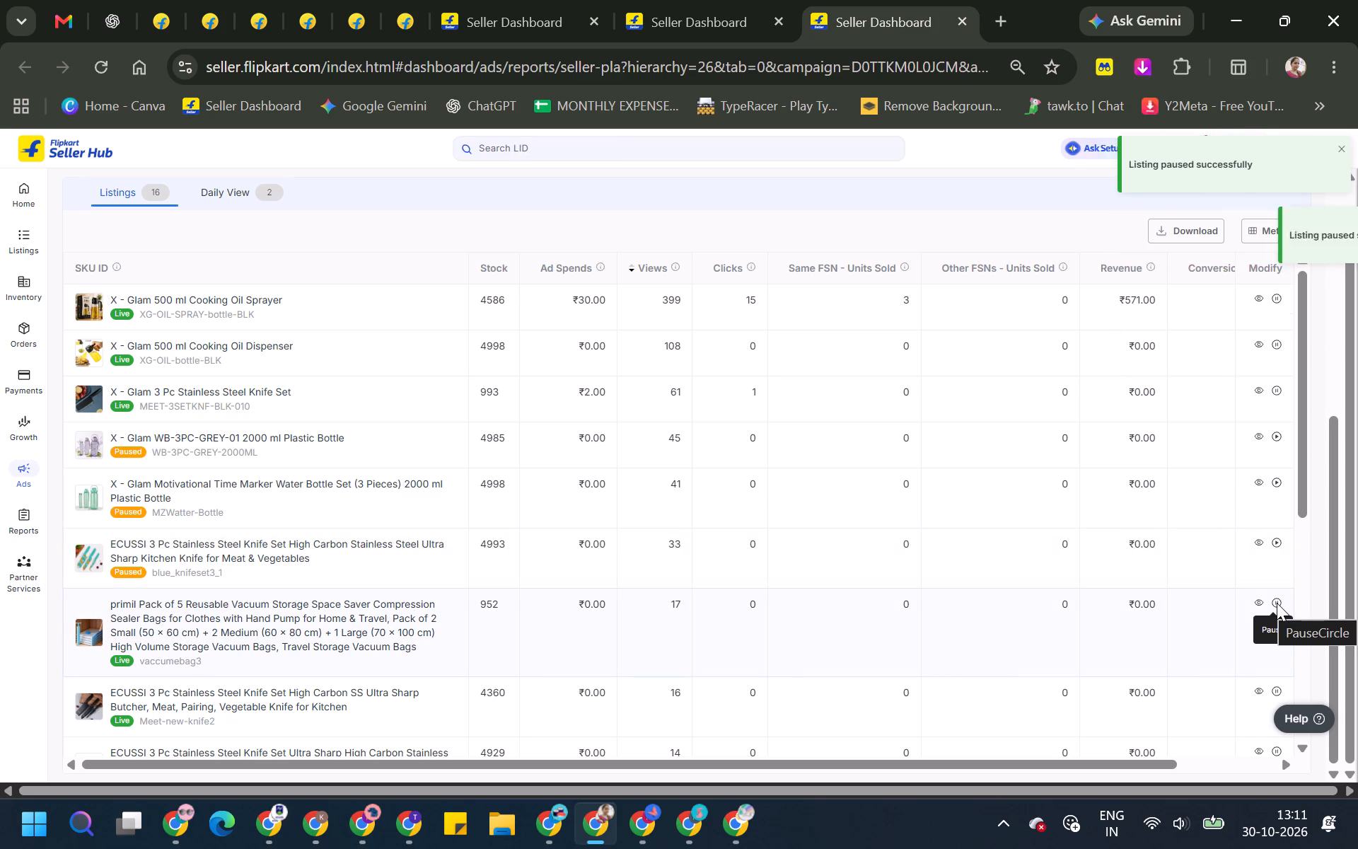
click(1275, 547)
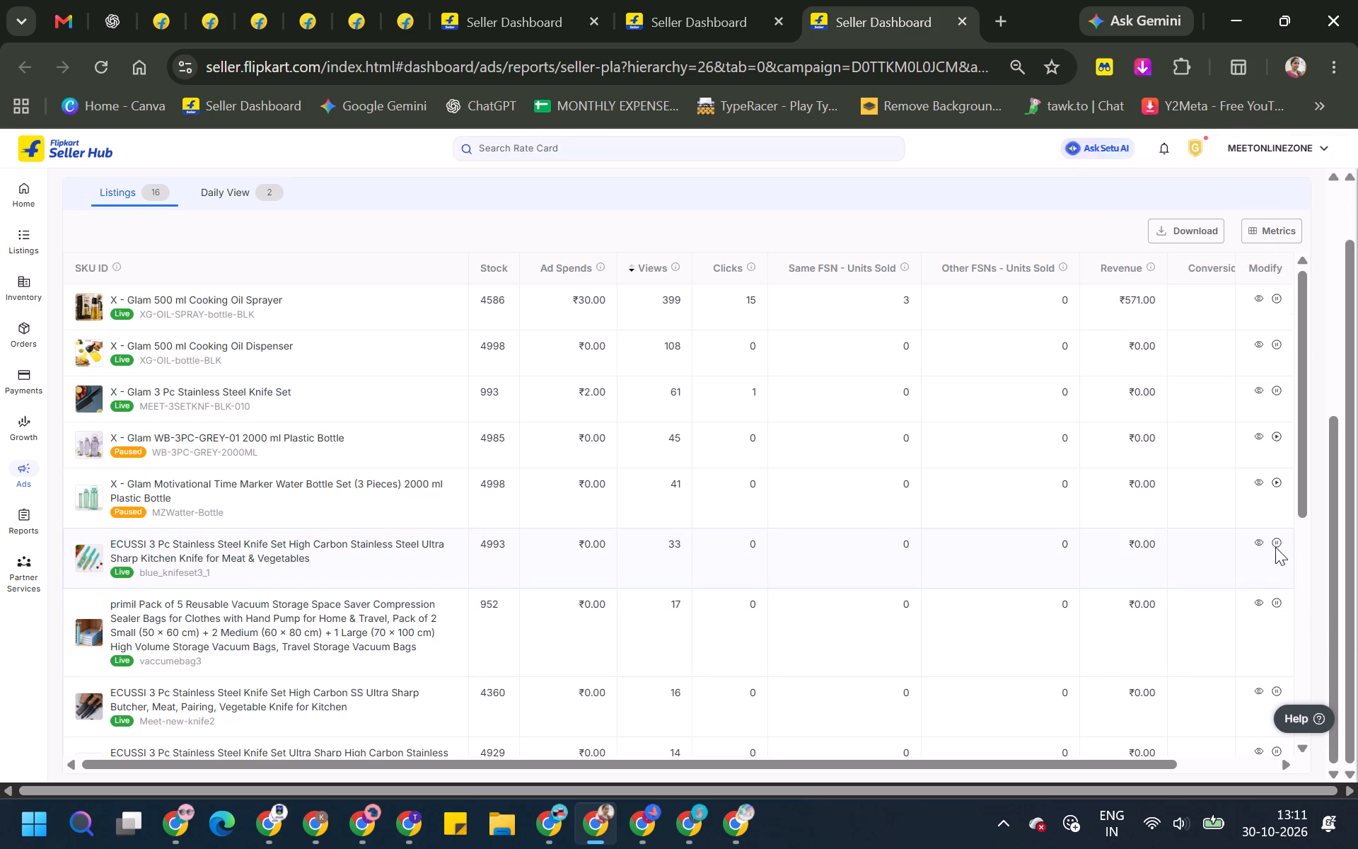
Pause the vacuum storage bag listings vaccumebag3, v bag4, vacum37 and vacum18 in the Kitchen, Cookware & Serveware ad group.
scroll(1160, 553, down, 2)
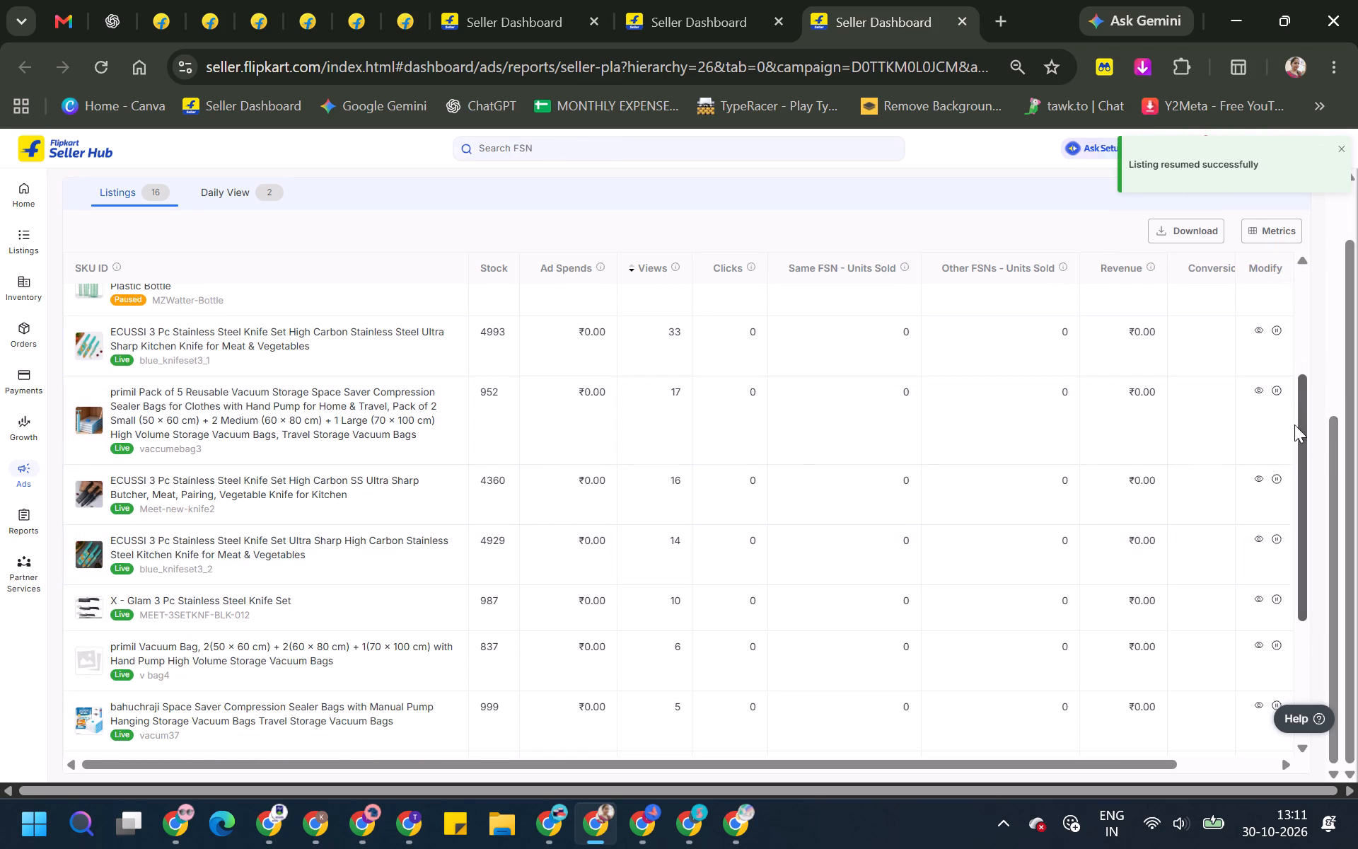
click(1278, 388)
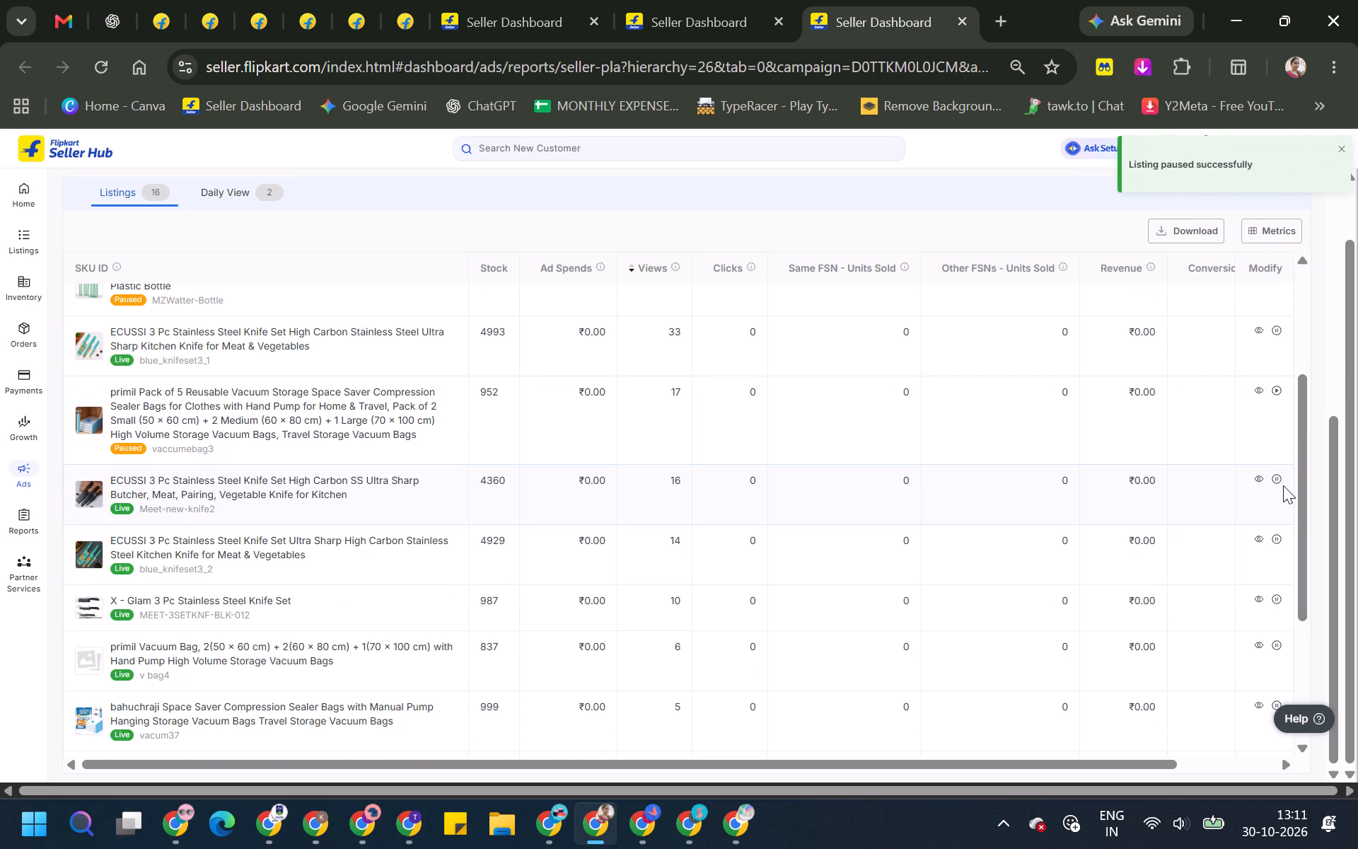
scroll(1283, 485, down, 1)
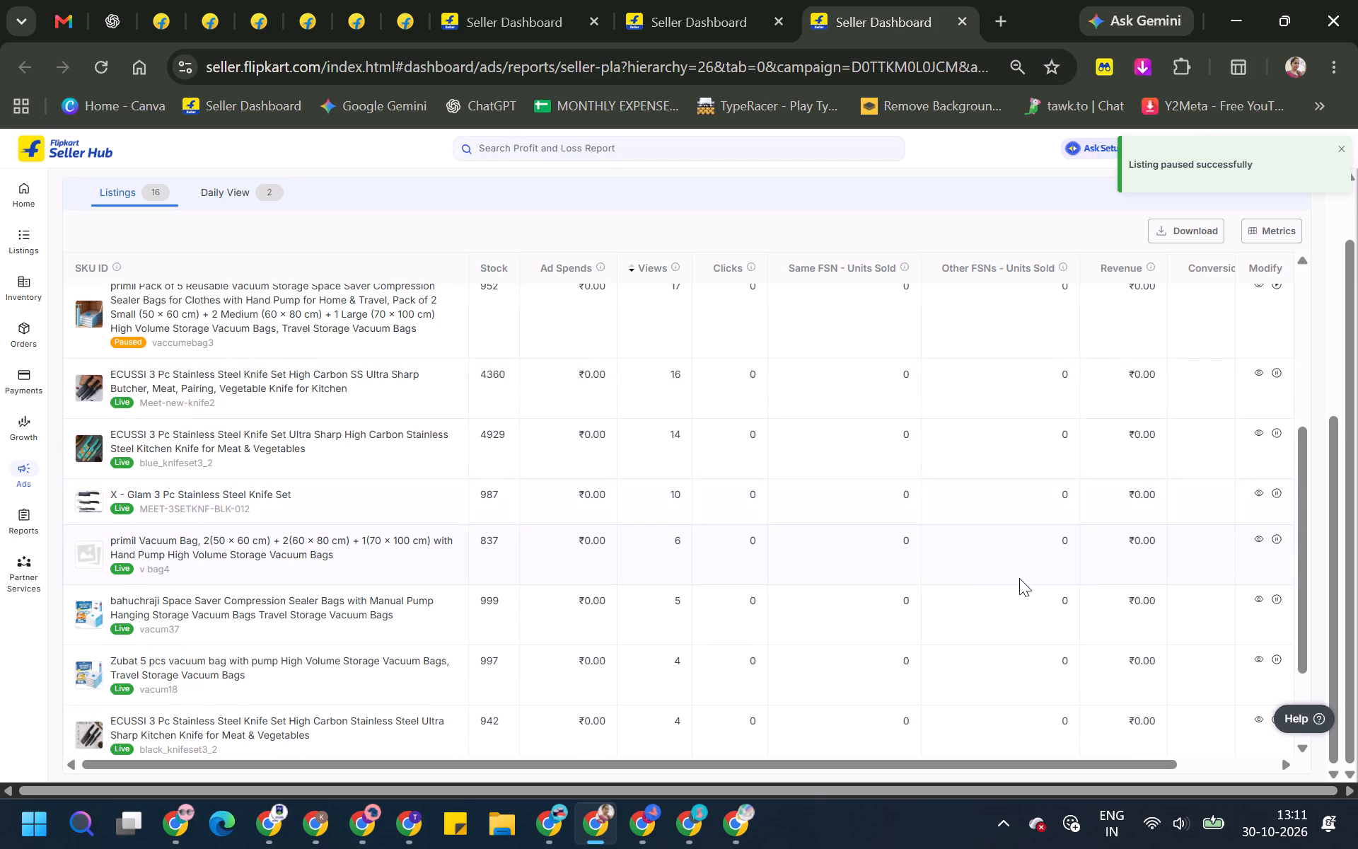
click(1278, 538)
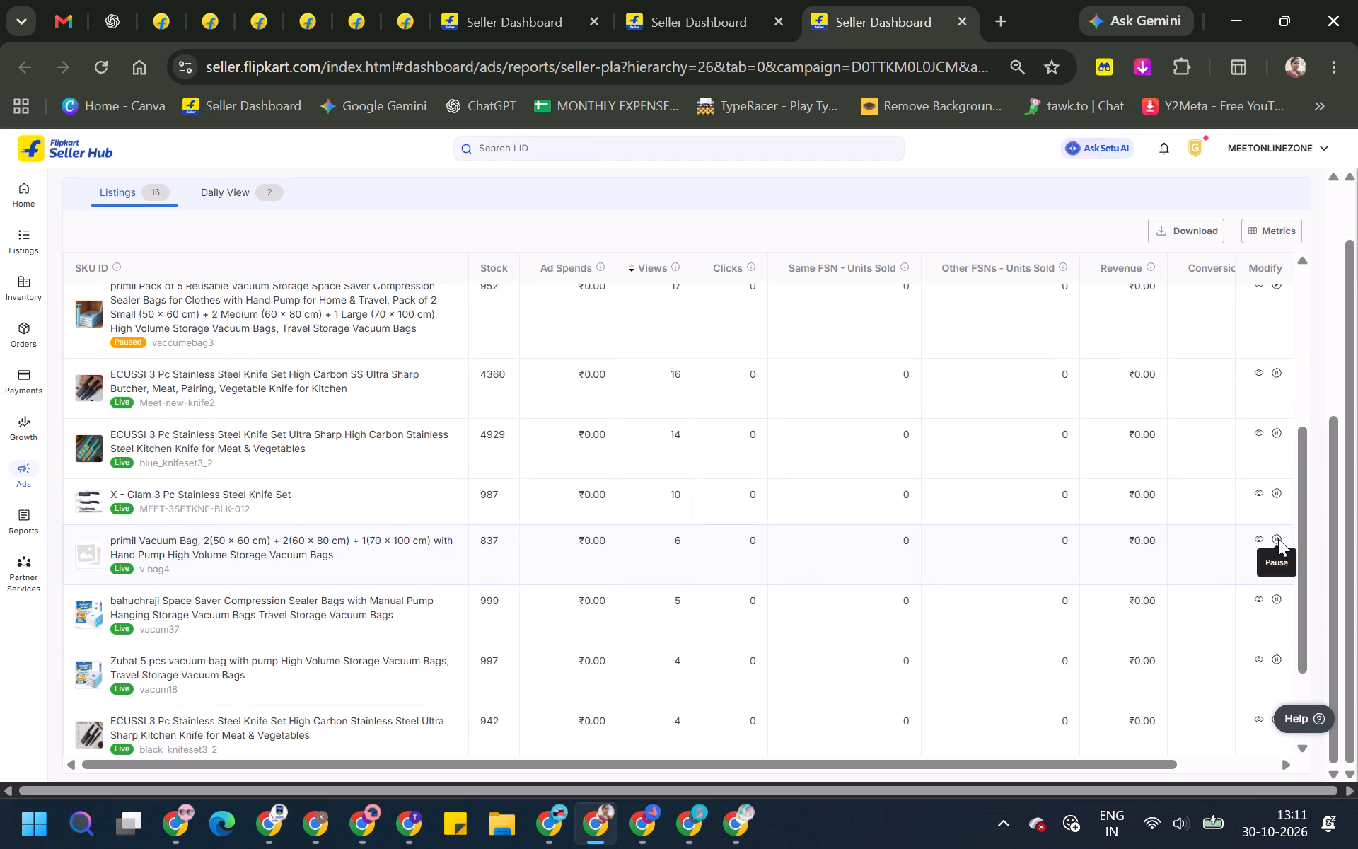
click(1279, 600)
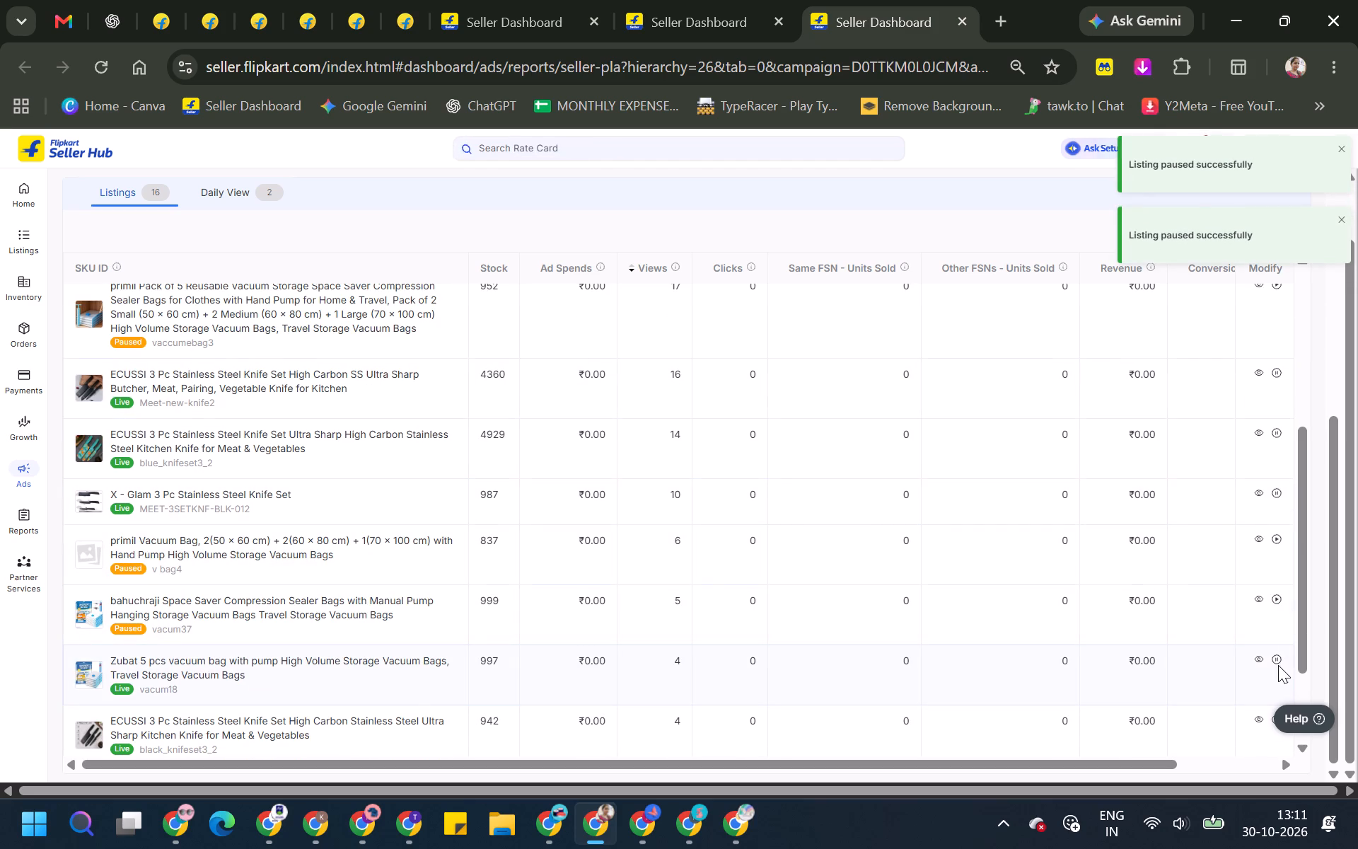
click(1278, 665)
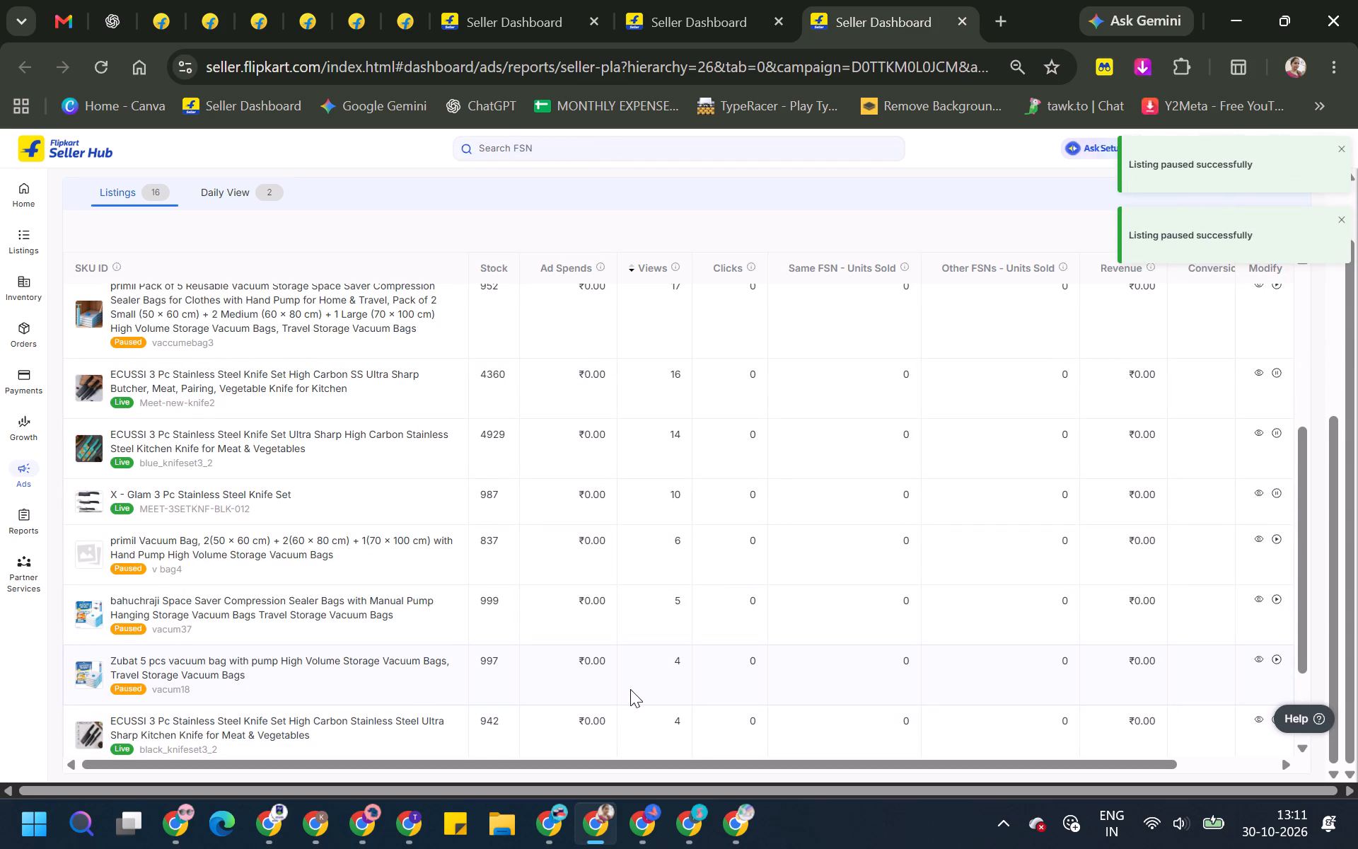
scroll(481, 657, up, 1)
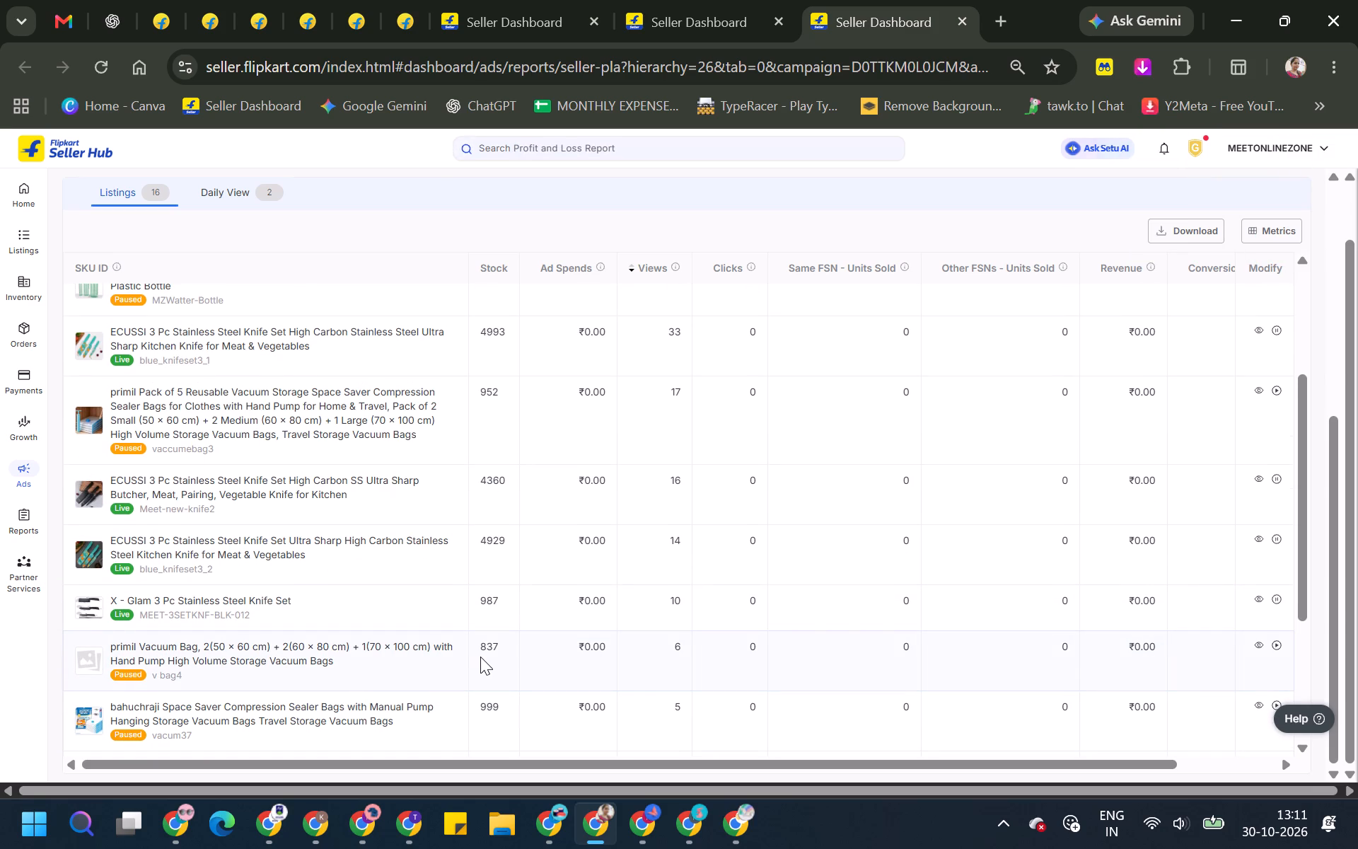
scroll(455, 527, up, 4)
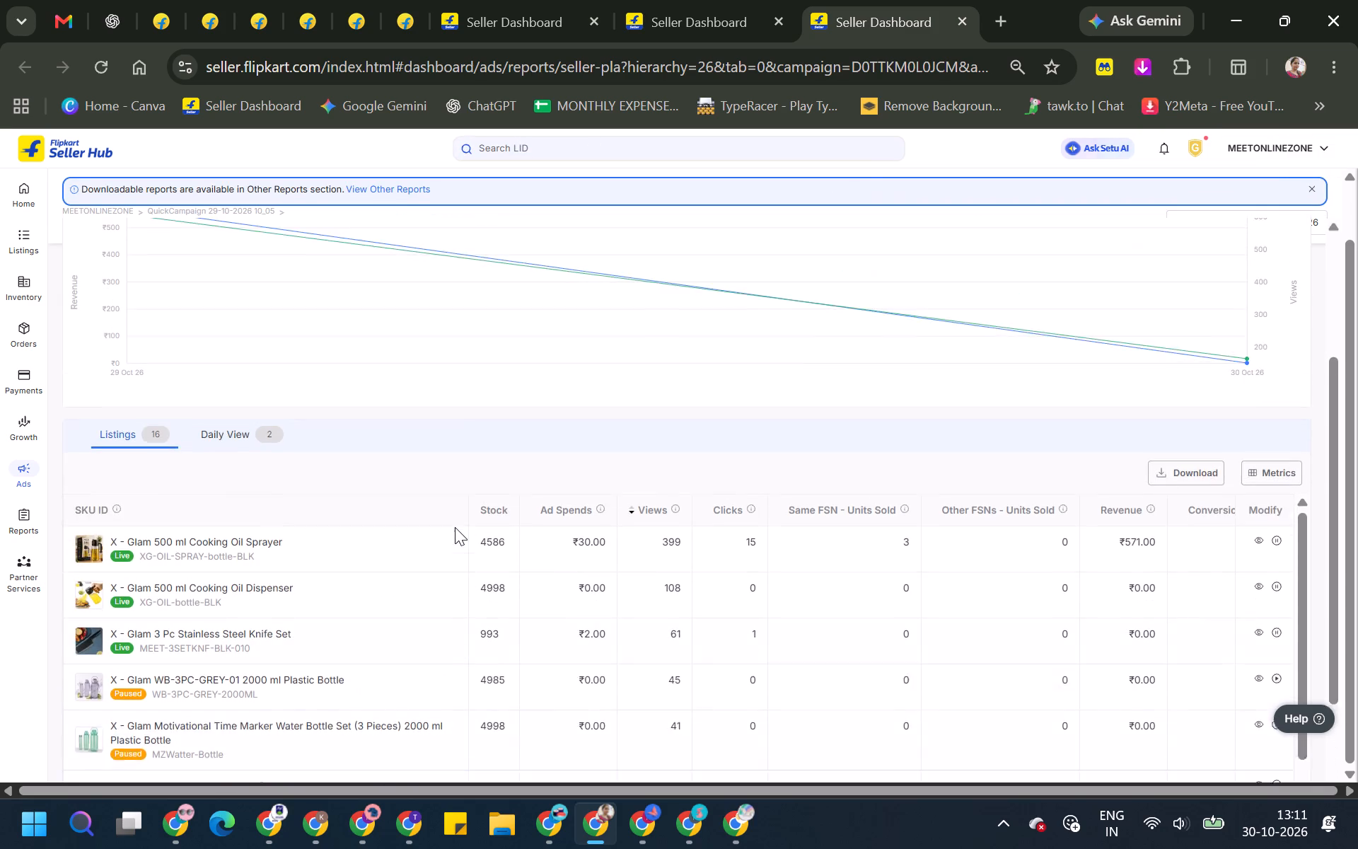
scroll(455, 527, down, 2)
Open QuickCampaign's Health and Personal Care ad group in a separate browser tab and go through its listings.
click(699, 0)
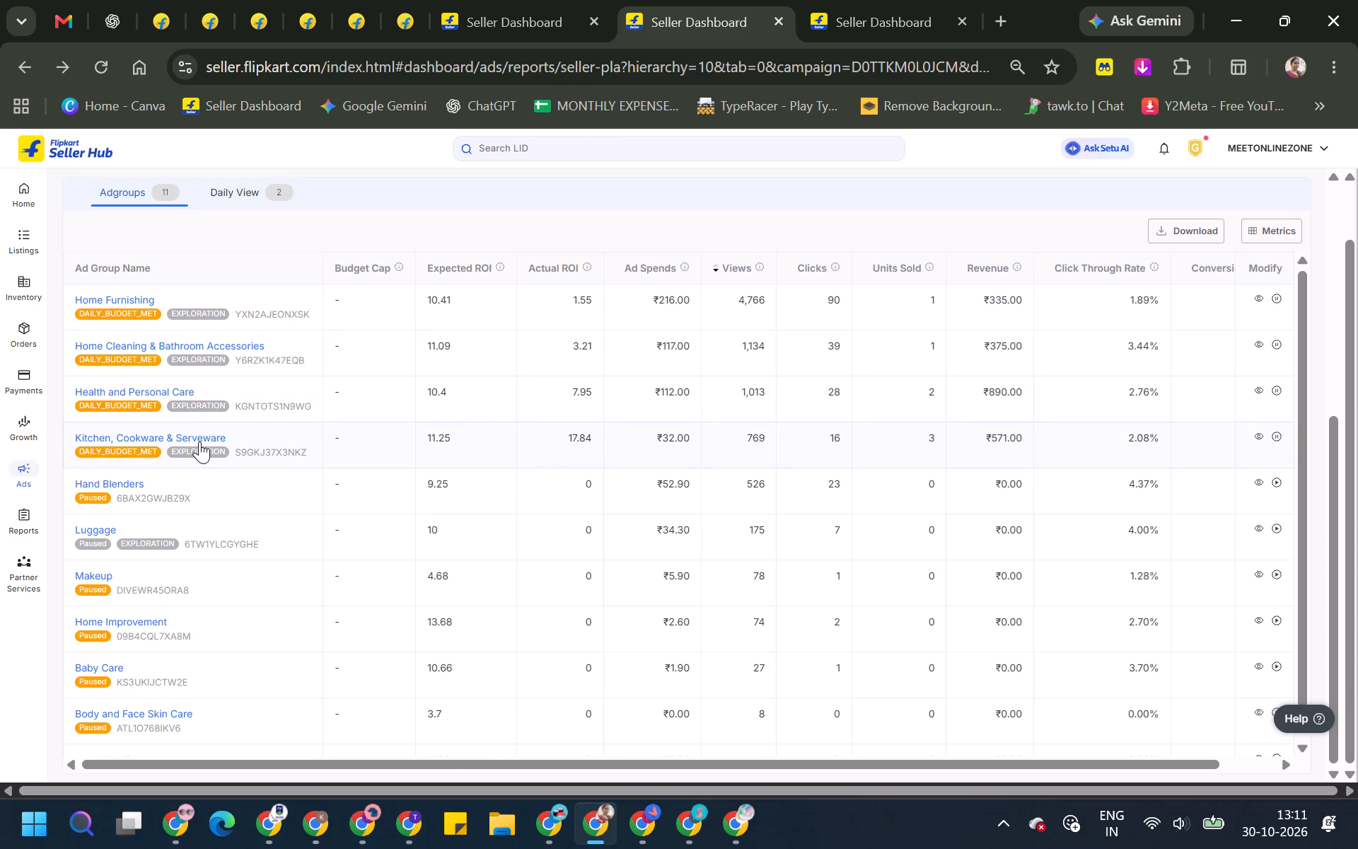
right_click(182, 392)
click(228, 409)
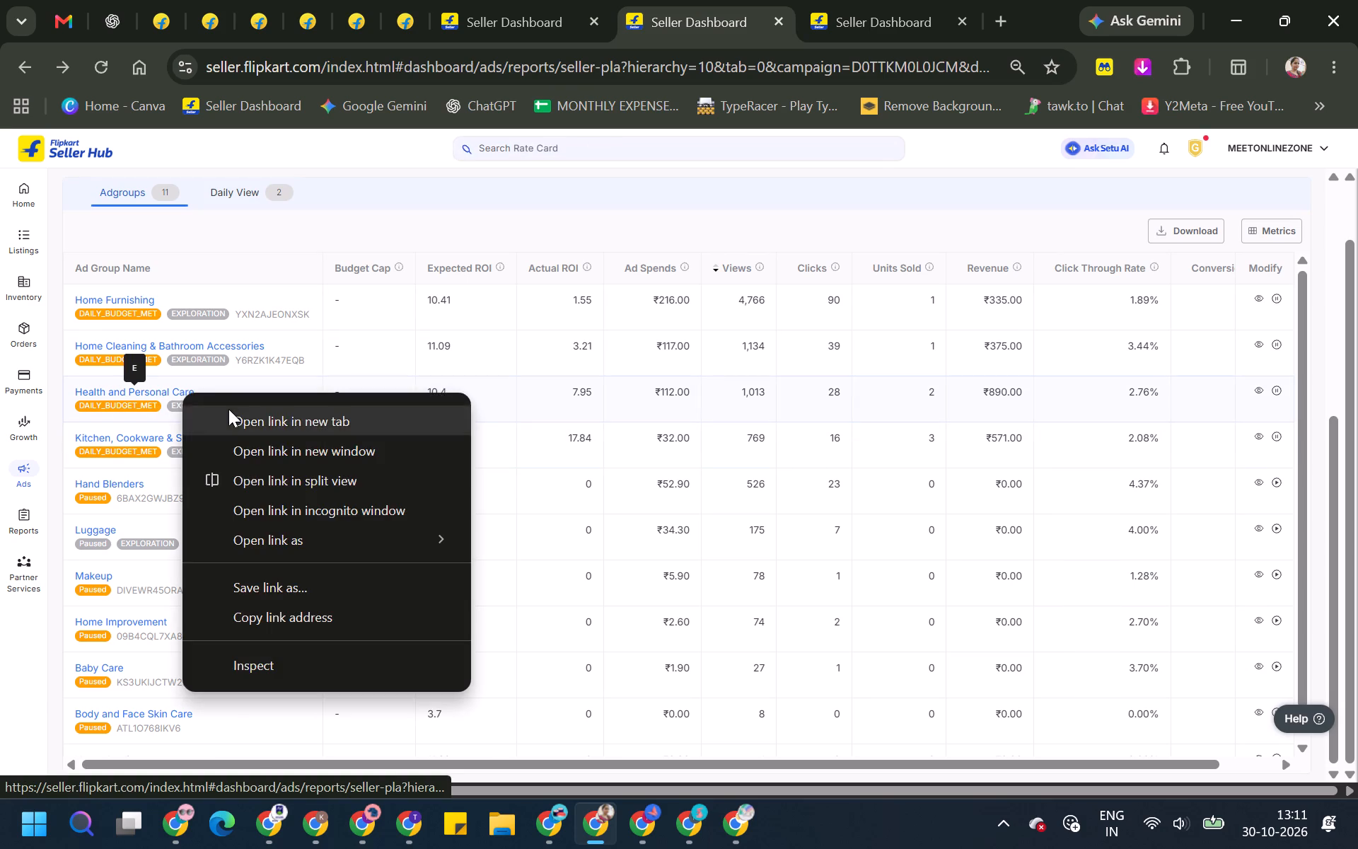
click(790, 0)
click(825, 16)
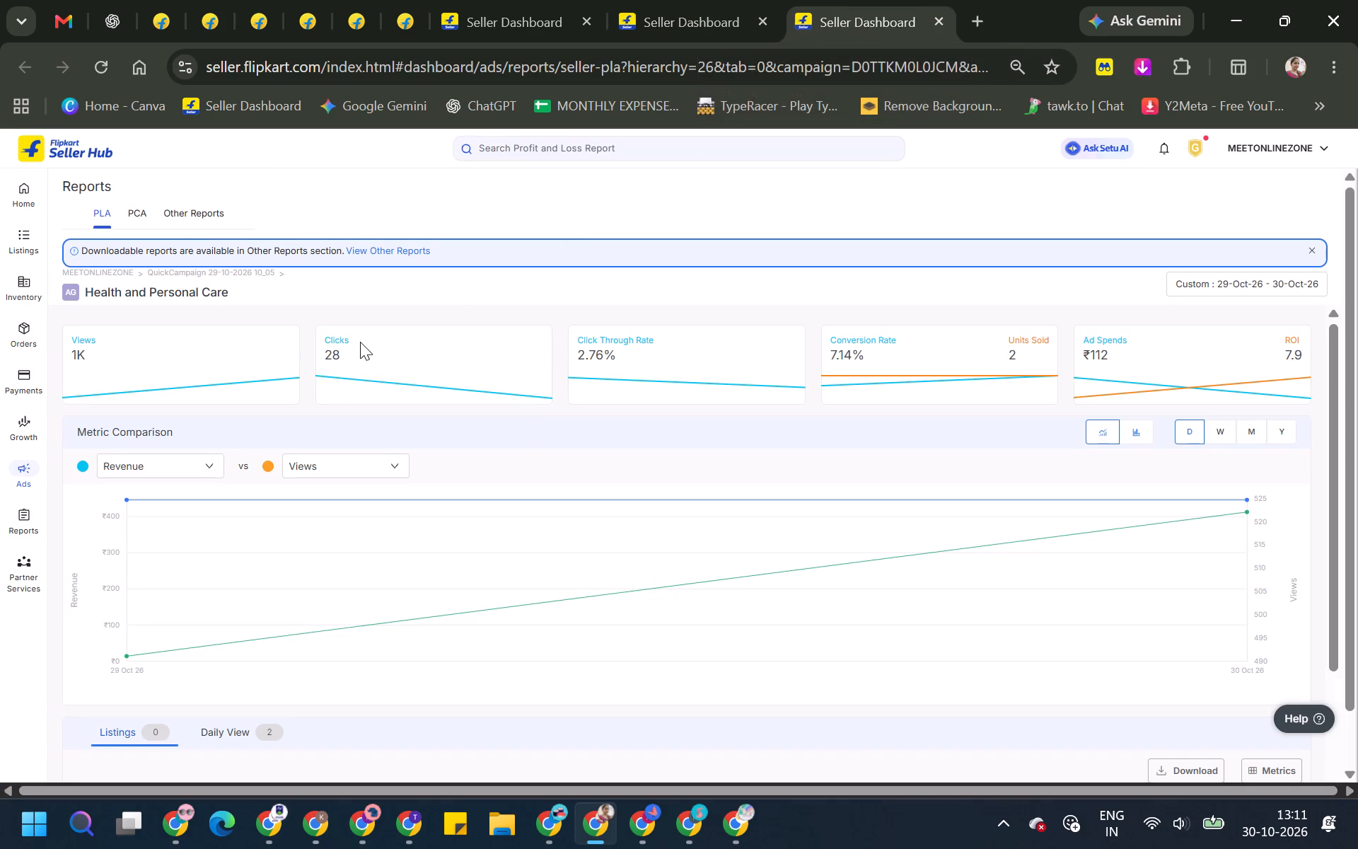
scroll(359, 343, down, 1)
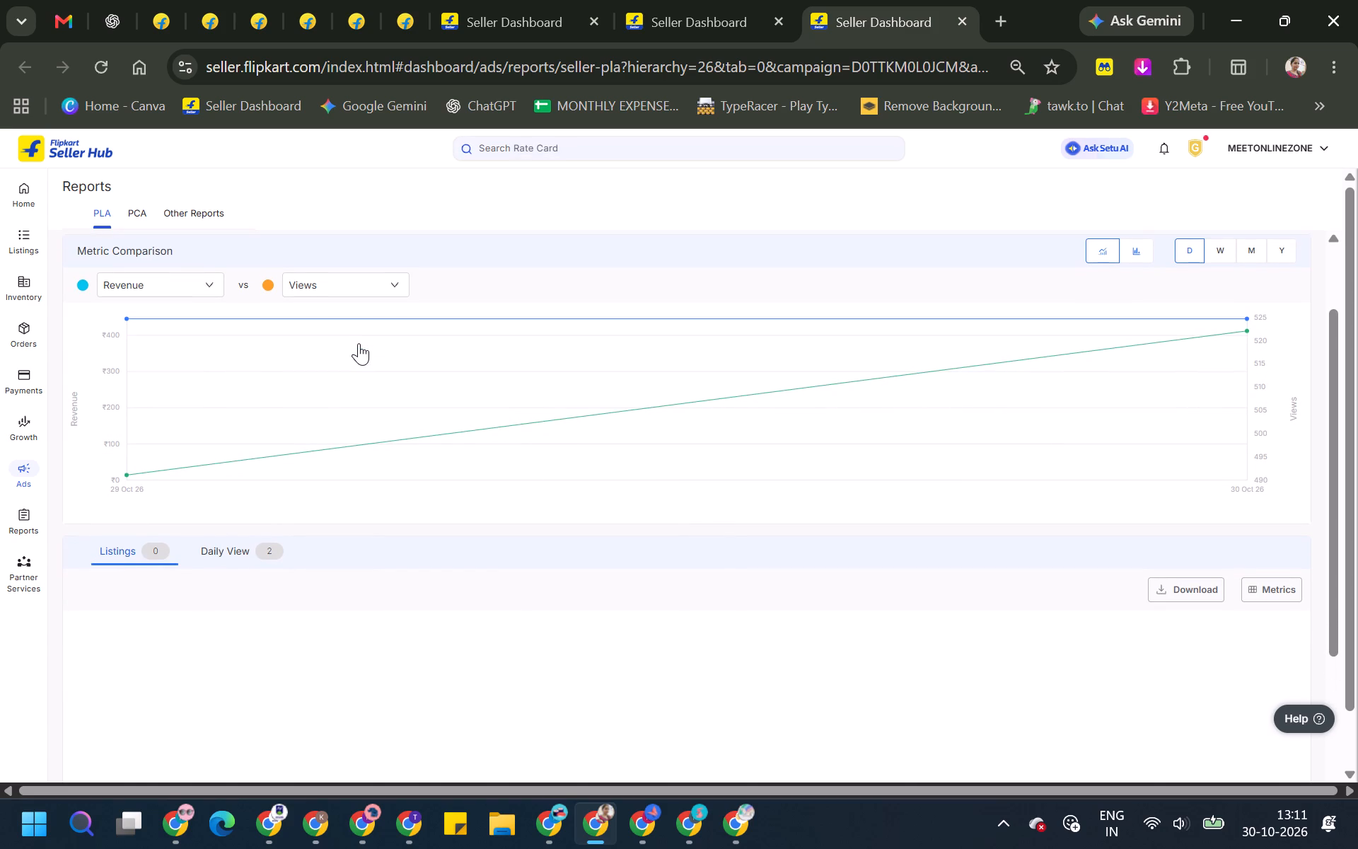
scroll(359, 343, down, 3)
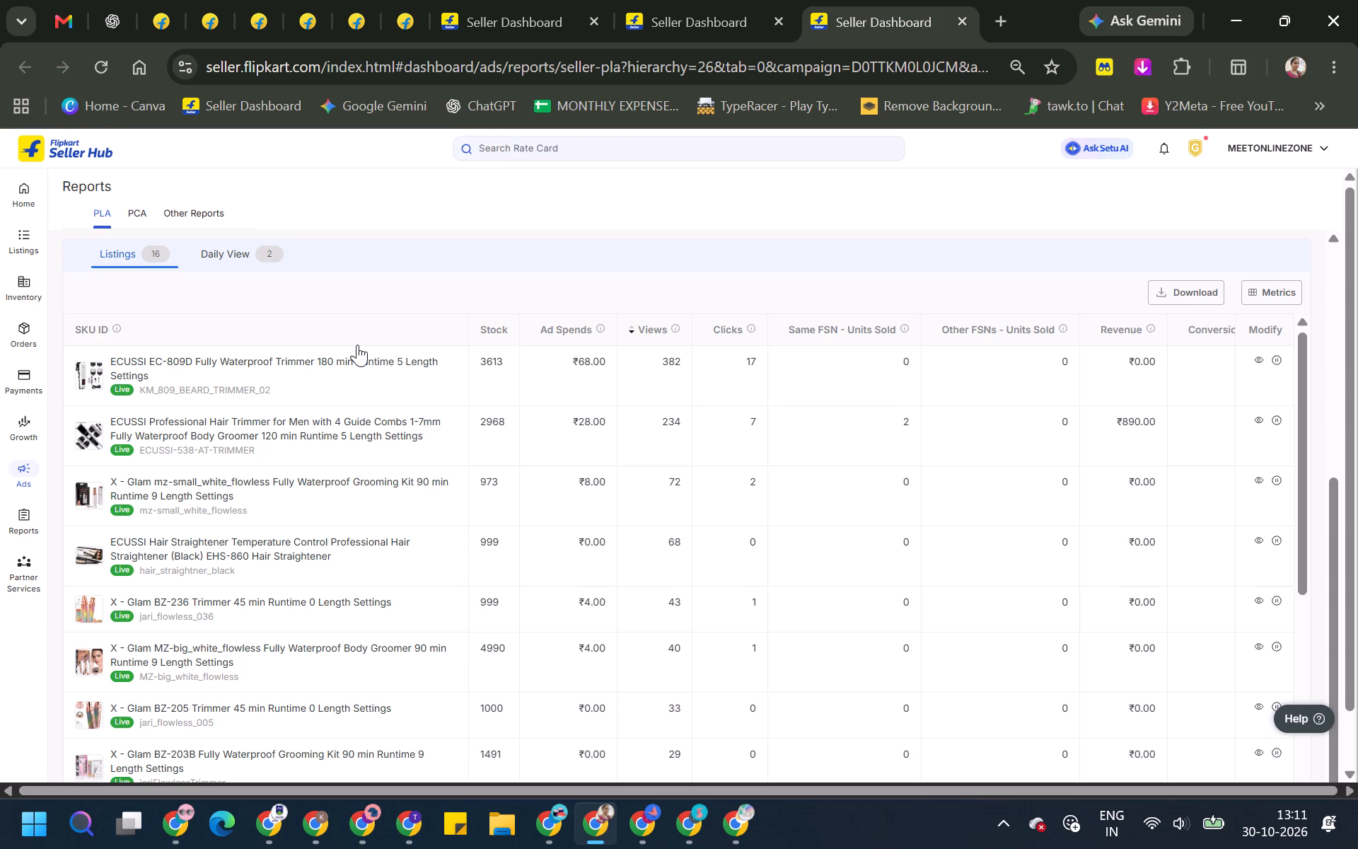
scroll(354, 345, down, 4)
scroll(334, 422, down, 8)
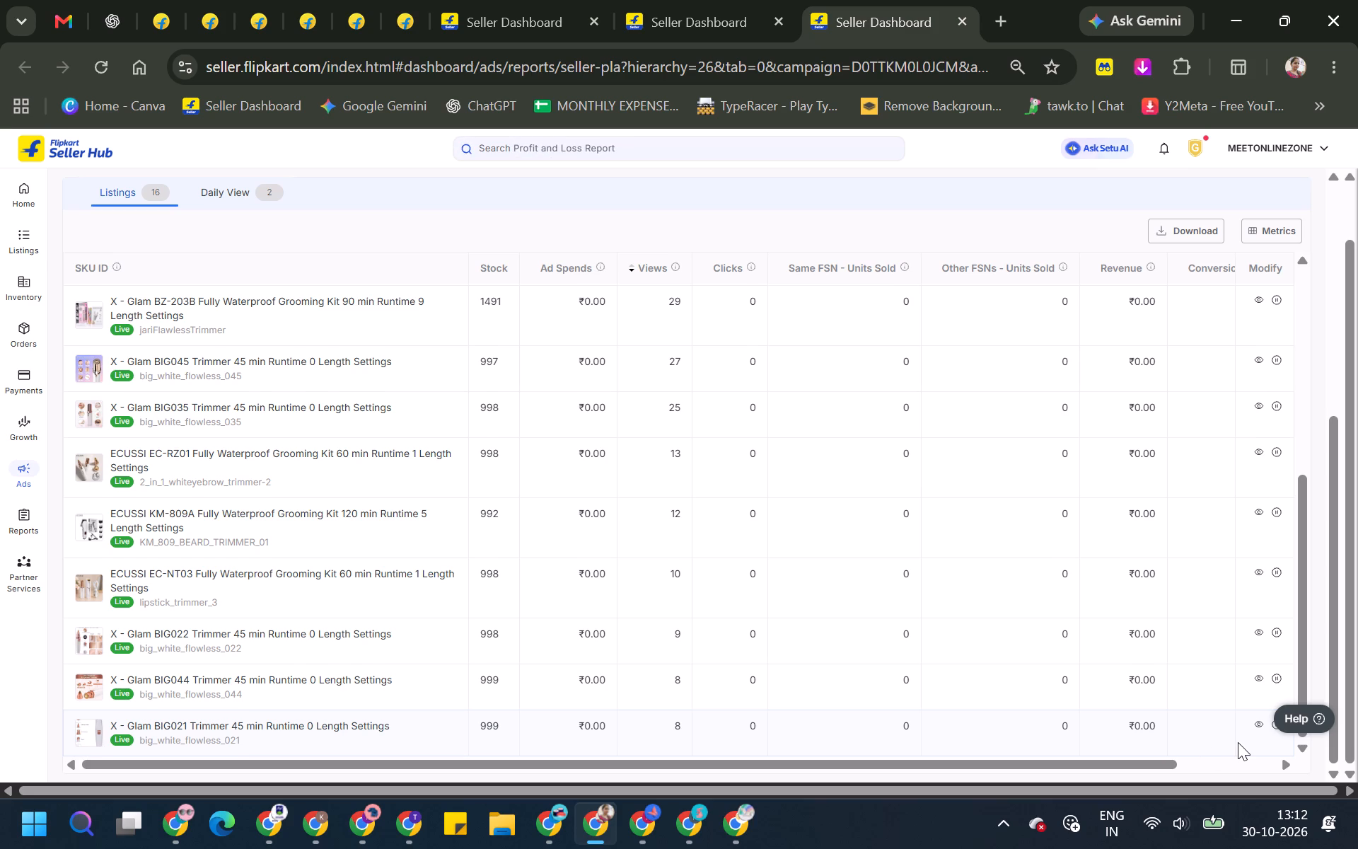
Pause the X - Glam BIG021, BIG044 and BIG022 trimmer listings and the ECUSSI EC-NT03 grooming kit listing.
click(1272, 740)
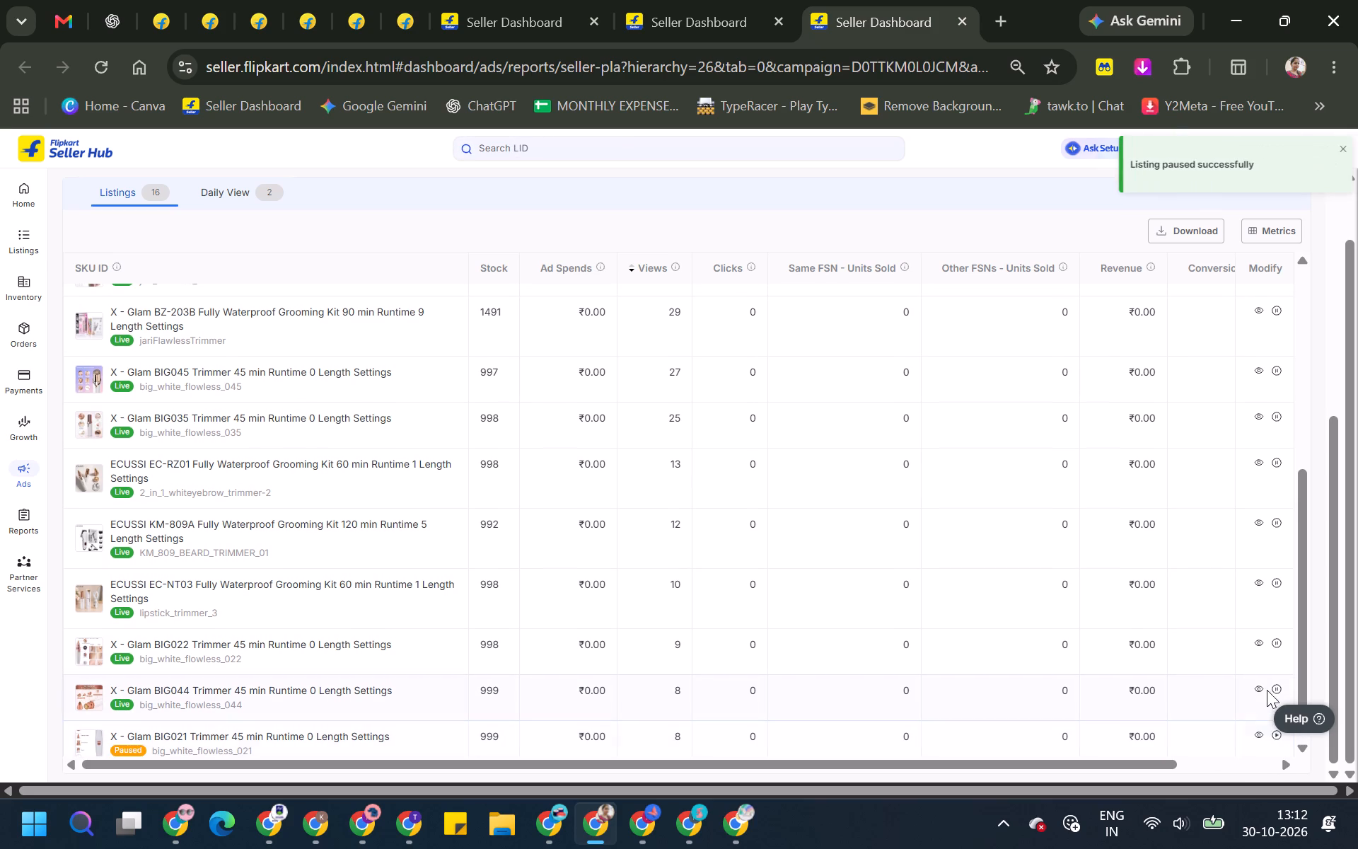
click(1275, 690)
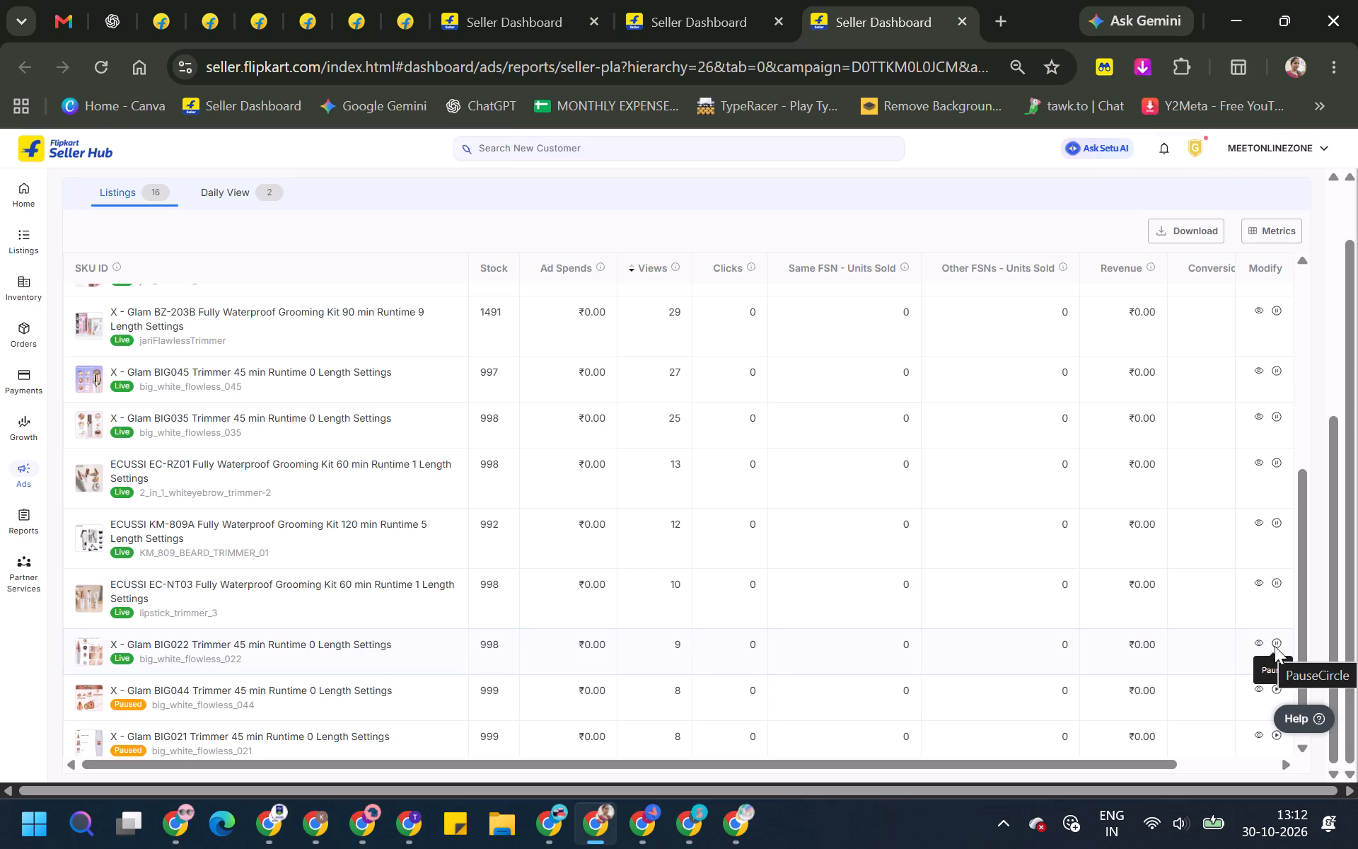
click(1275, 646)
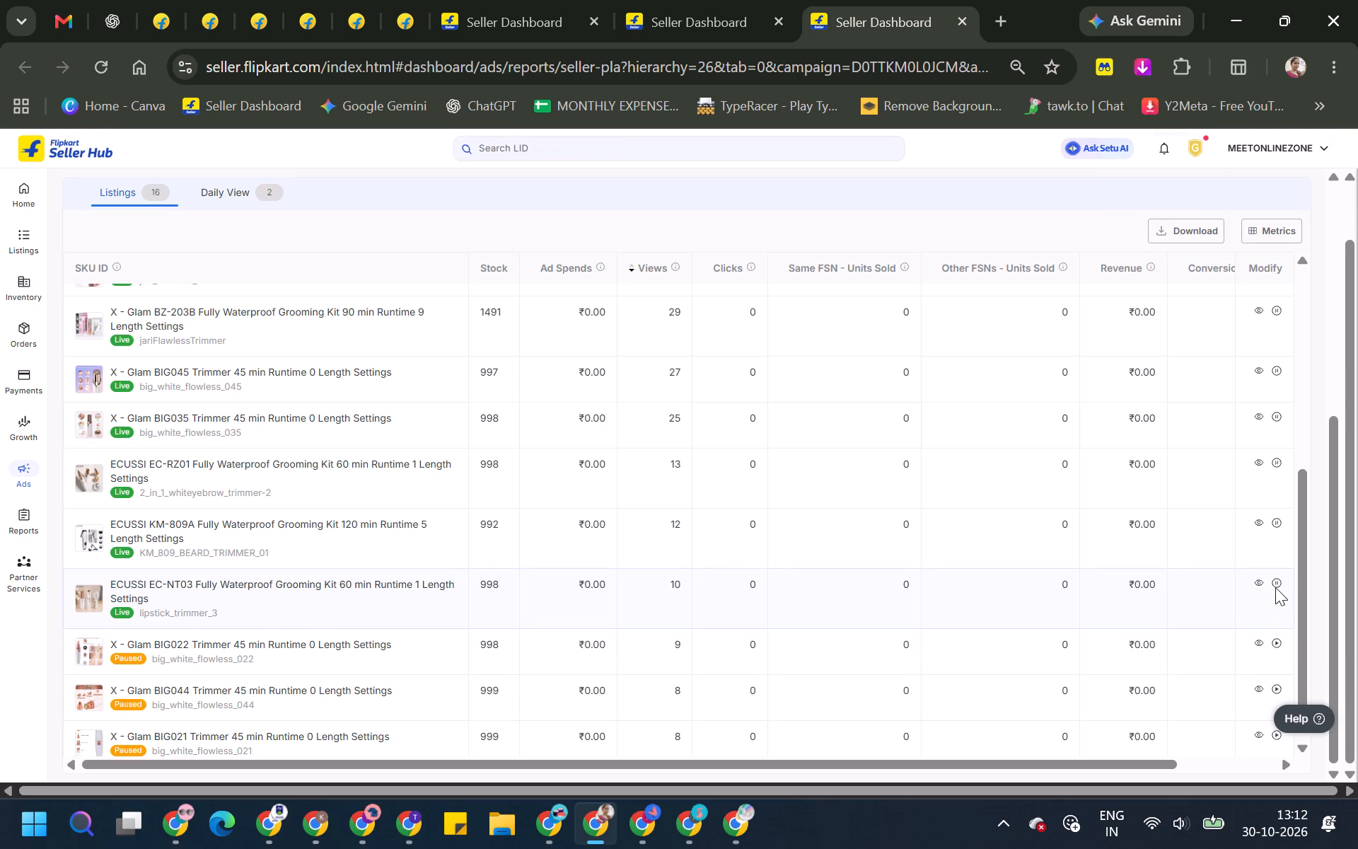
click(1277, 584)
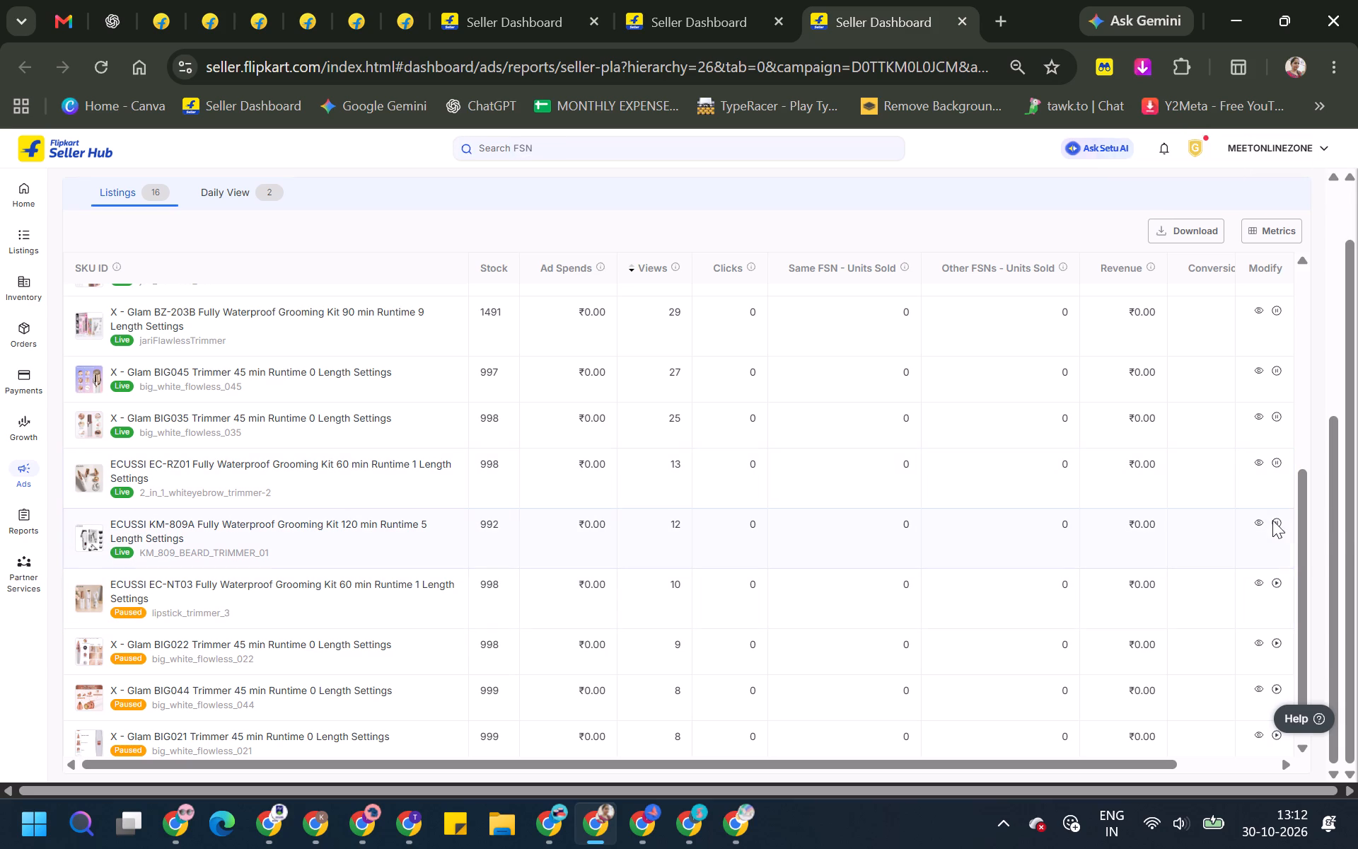
Pause the ECUSSI EC-RZ01 and X - Glam BIG035, BIG045, BZ-203B and BZ-205 listings in the Health and Personal Care ad group.
click(1279, 461)
click(1272, 419)
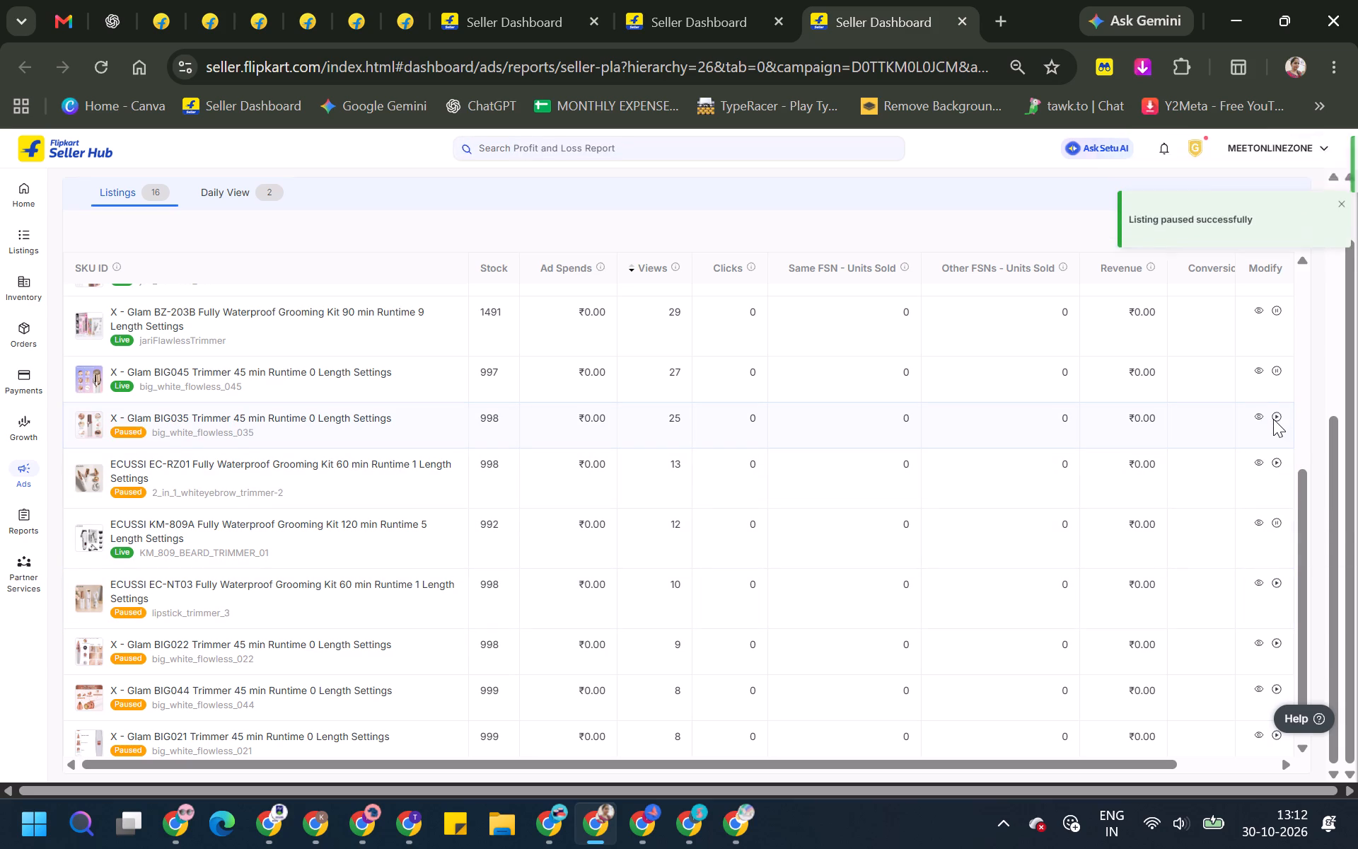
click(1272, 366)
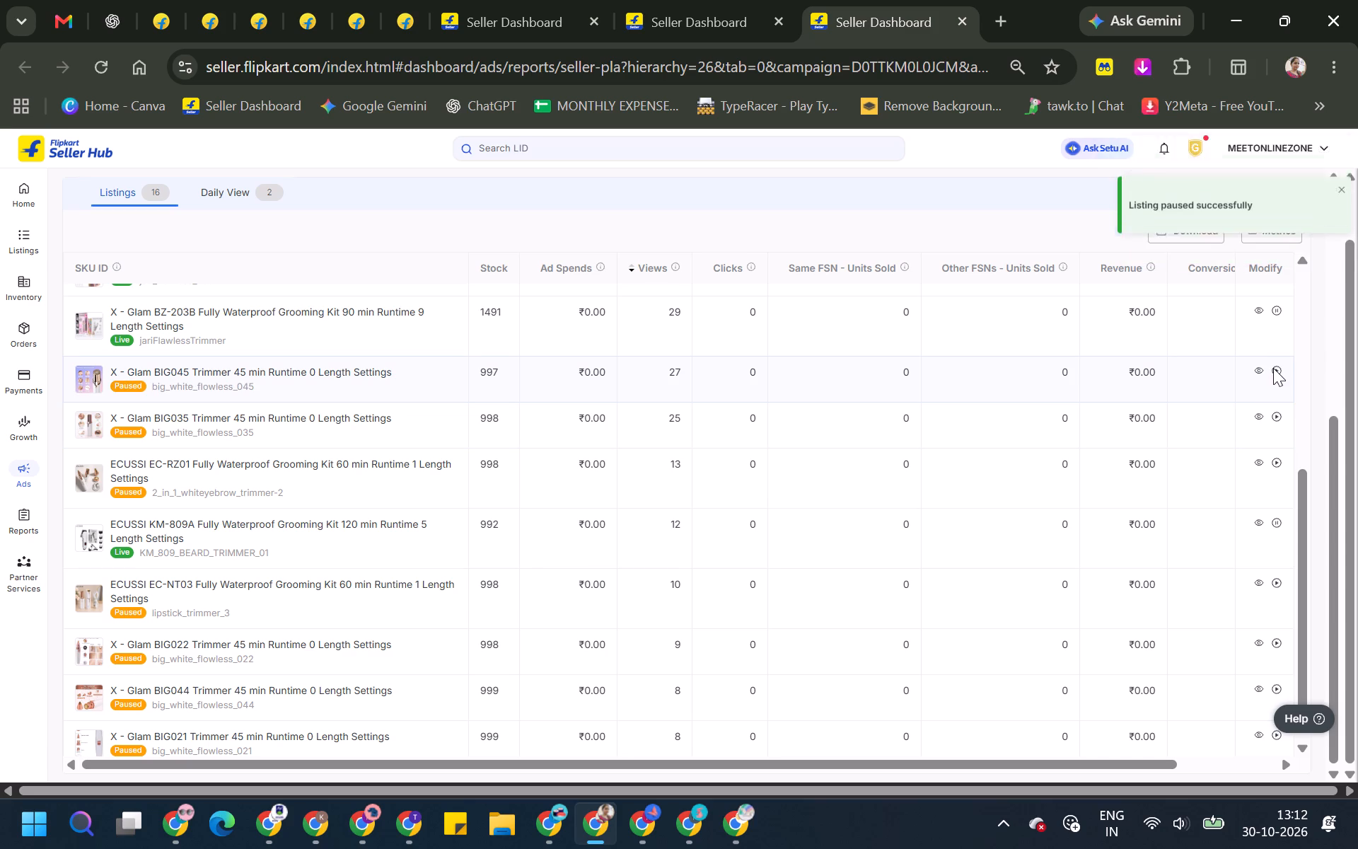
scroll(1215, 420, up, 1)
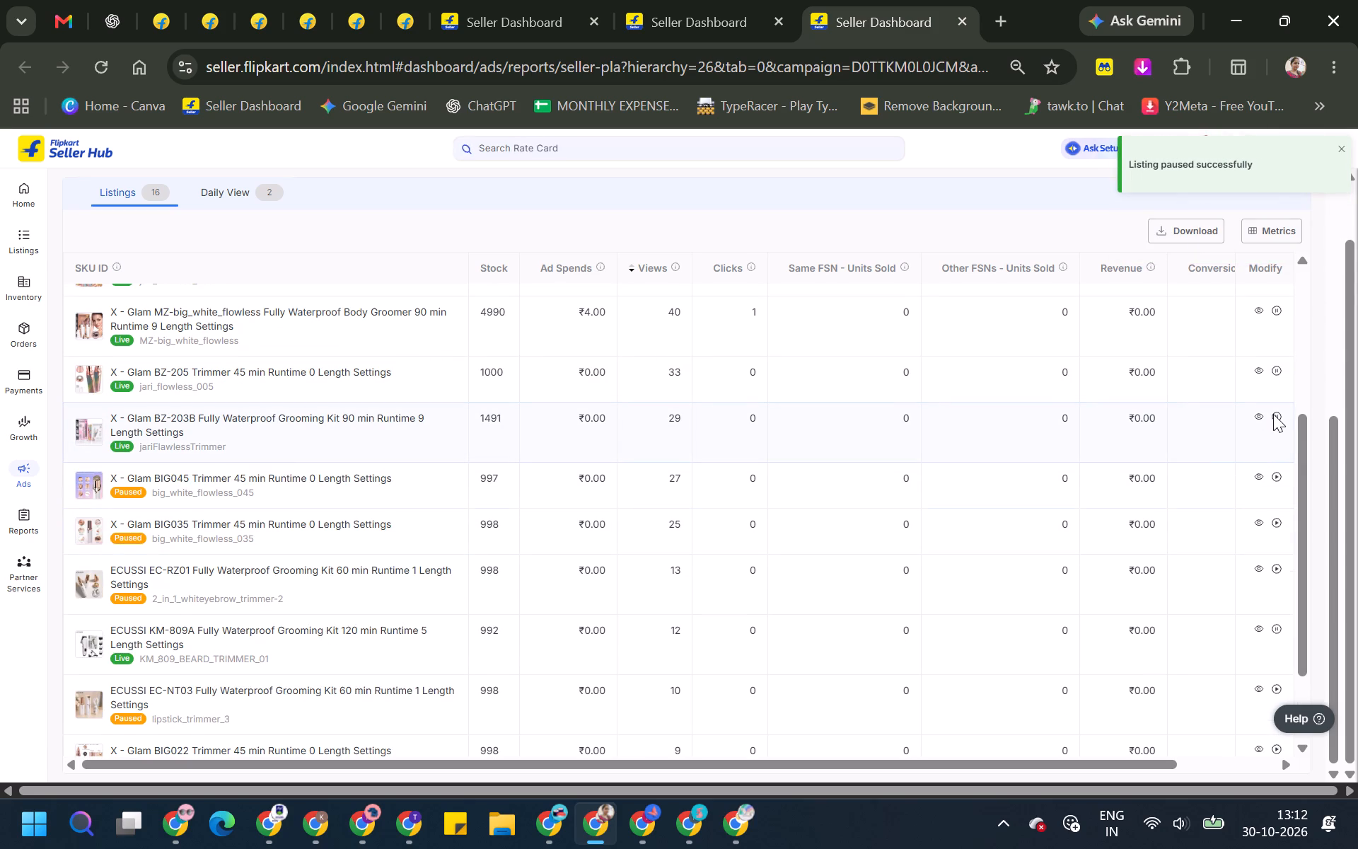
click(1273, 414)
click(1275, 374)
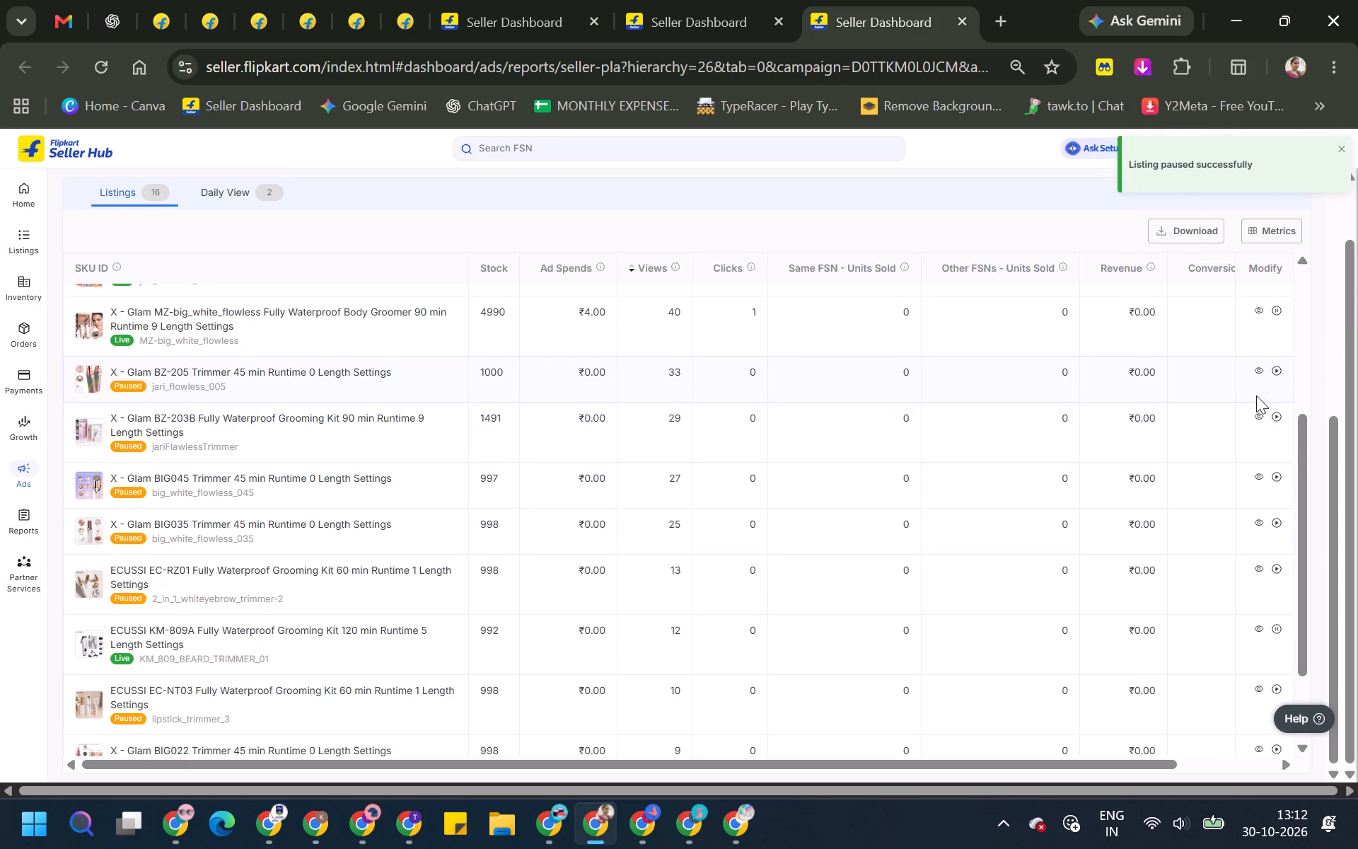
scroll(1232, 415, up, 2)
scroll(1192, 649, down, 1)
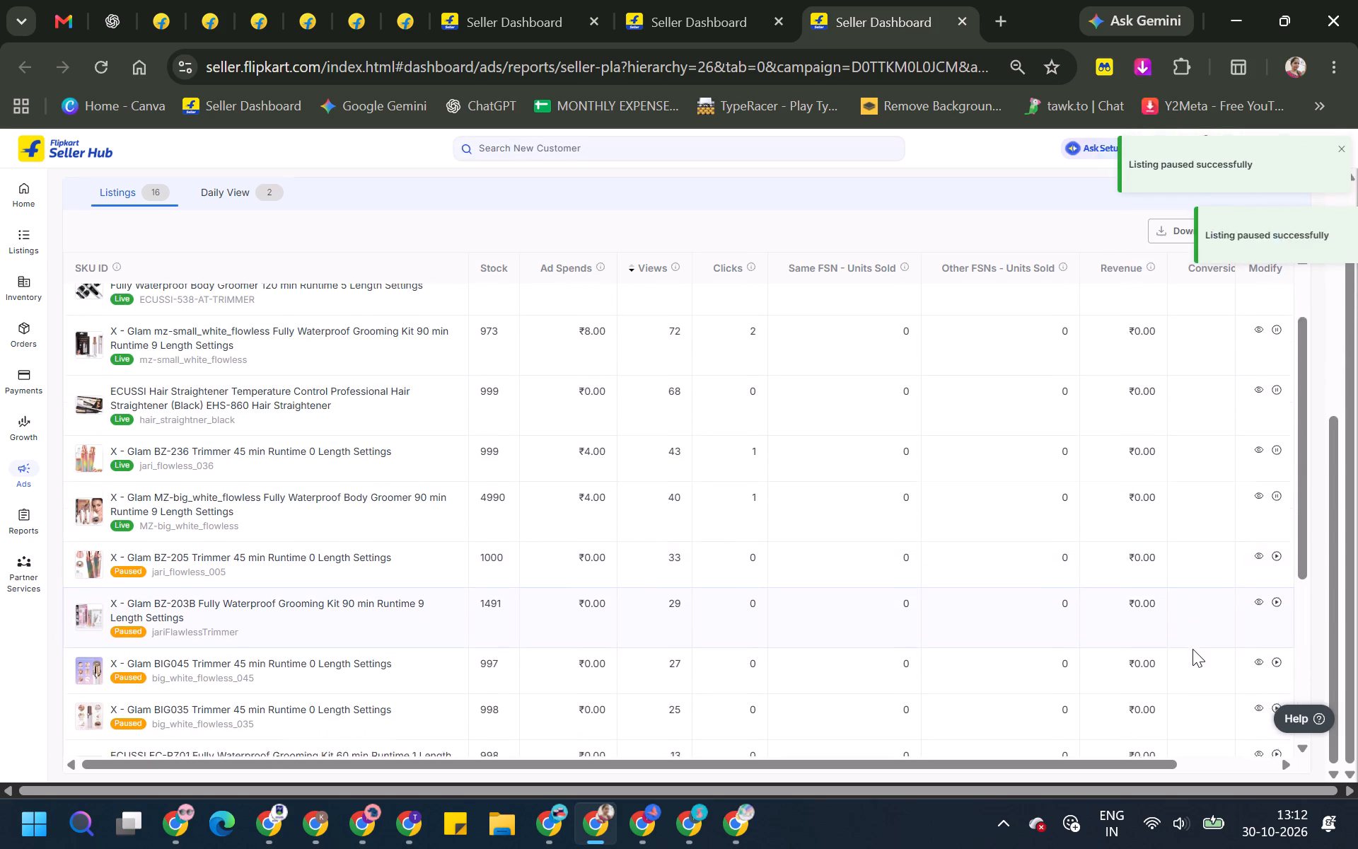
Pause the MZ-big_white_flowless, BZ-236 trimmer, EHS-860 hair straightener and mz-small_white_flowless listings in the Health and Personal Care ad group.
scroll(611, 495, up, 1)
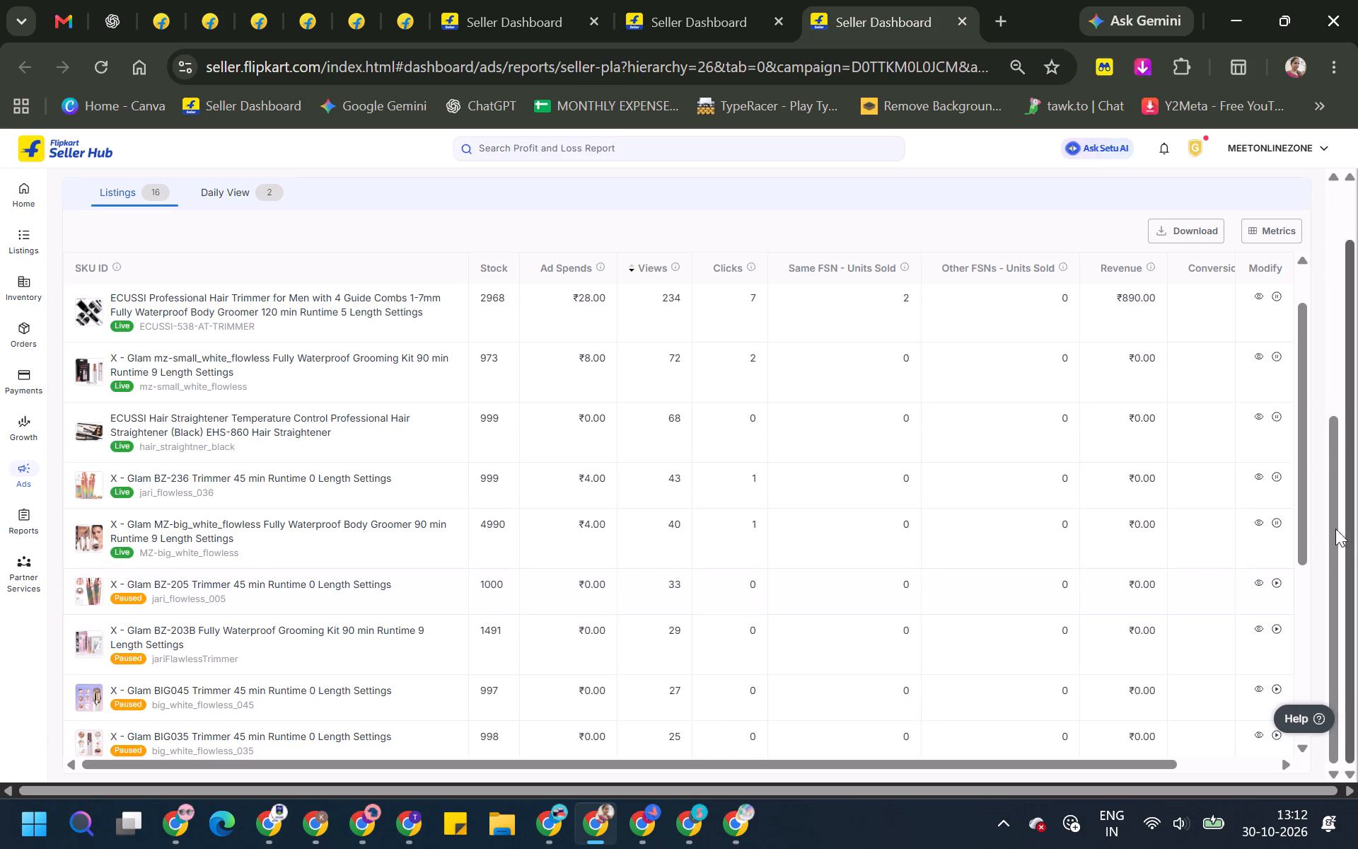
click(1275, 524)
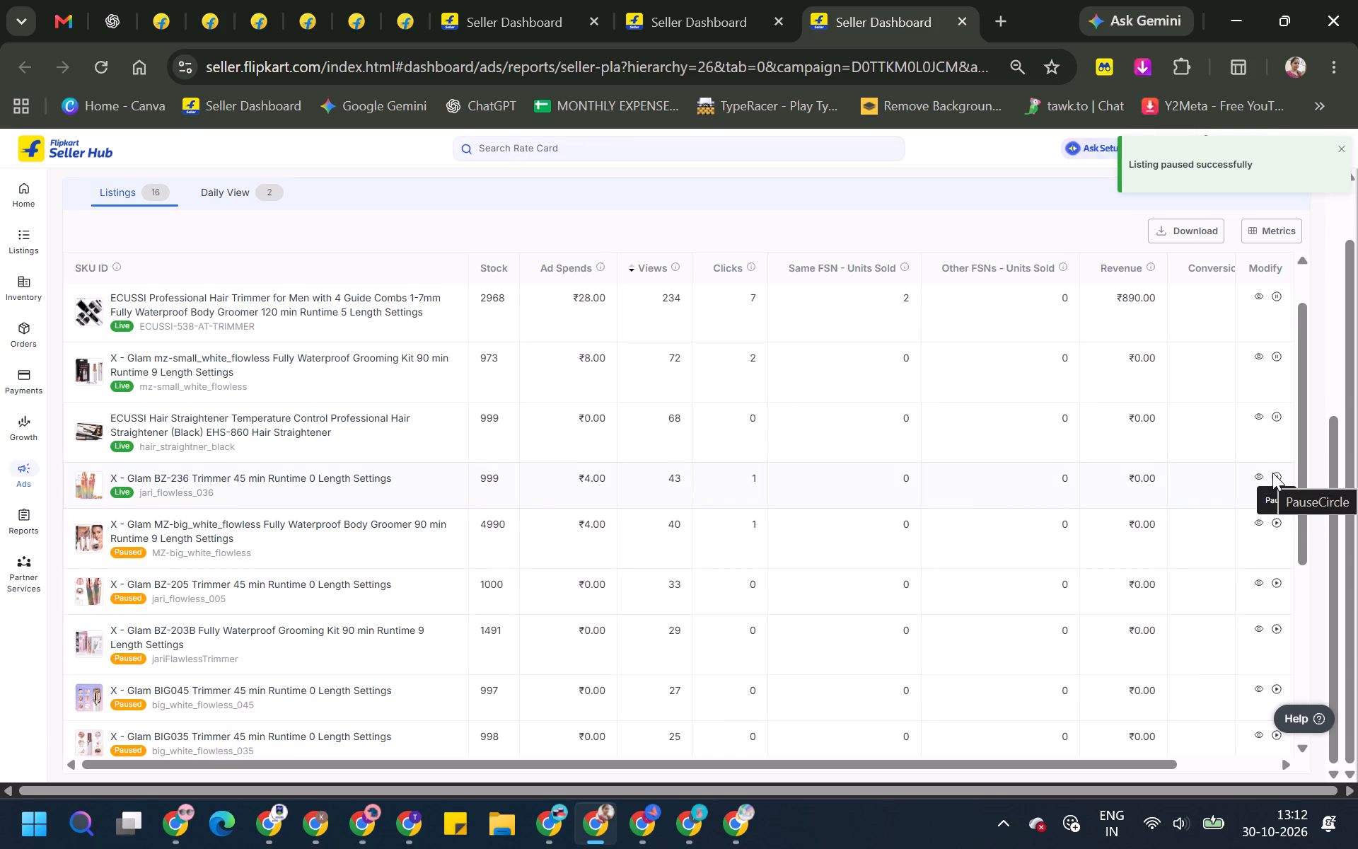
click(1272, 473)
click(1275, 417)
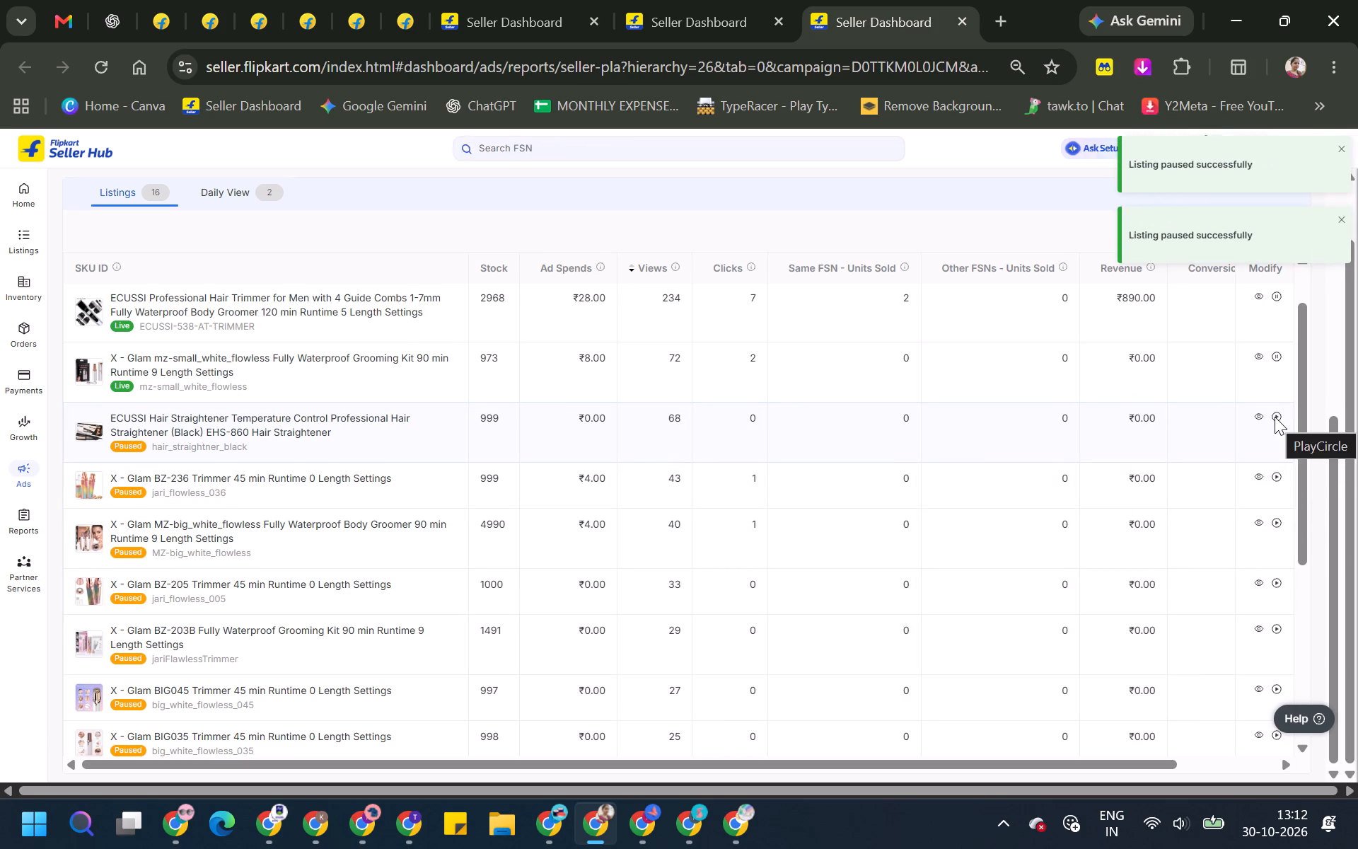
scroll(1275, 417, up, 1)
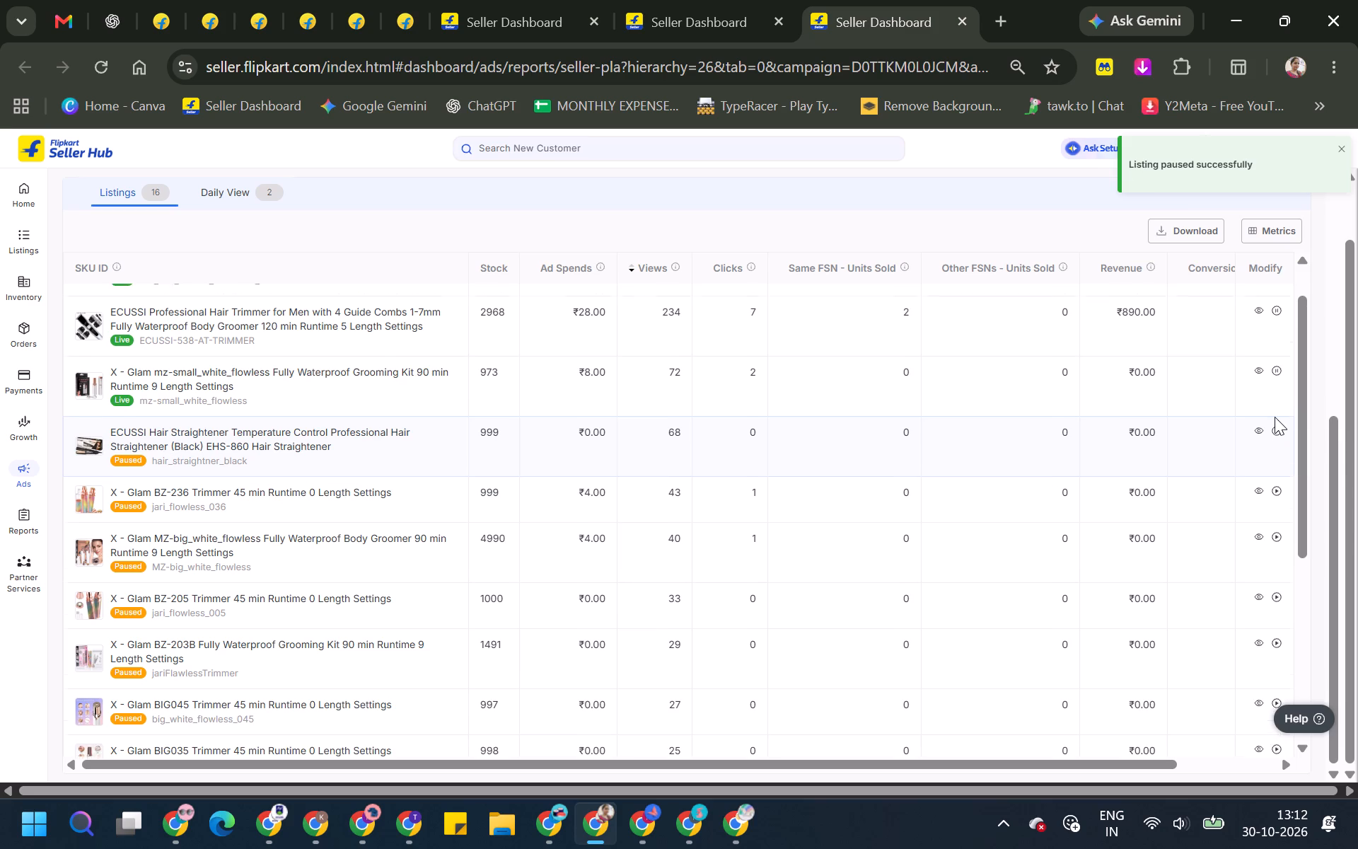
scroll(1275, 417, up, 1)
click(1278, 415)
Check the views, clicks, units sold and revenue of all listings in the Health and Personal Care ad group.
scroll(1278, 415, up, 1)
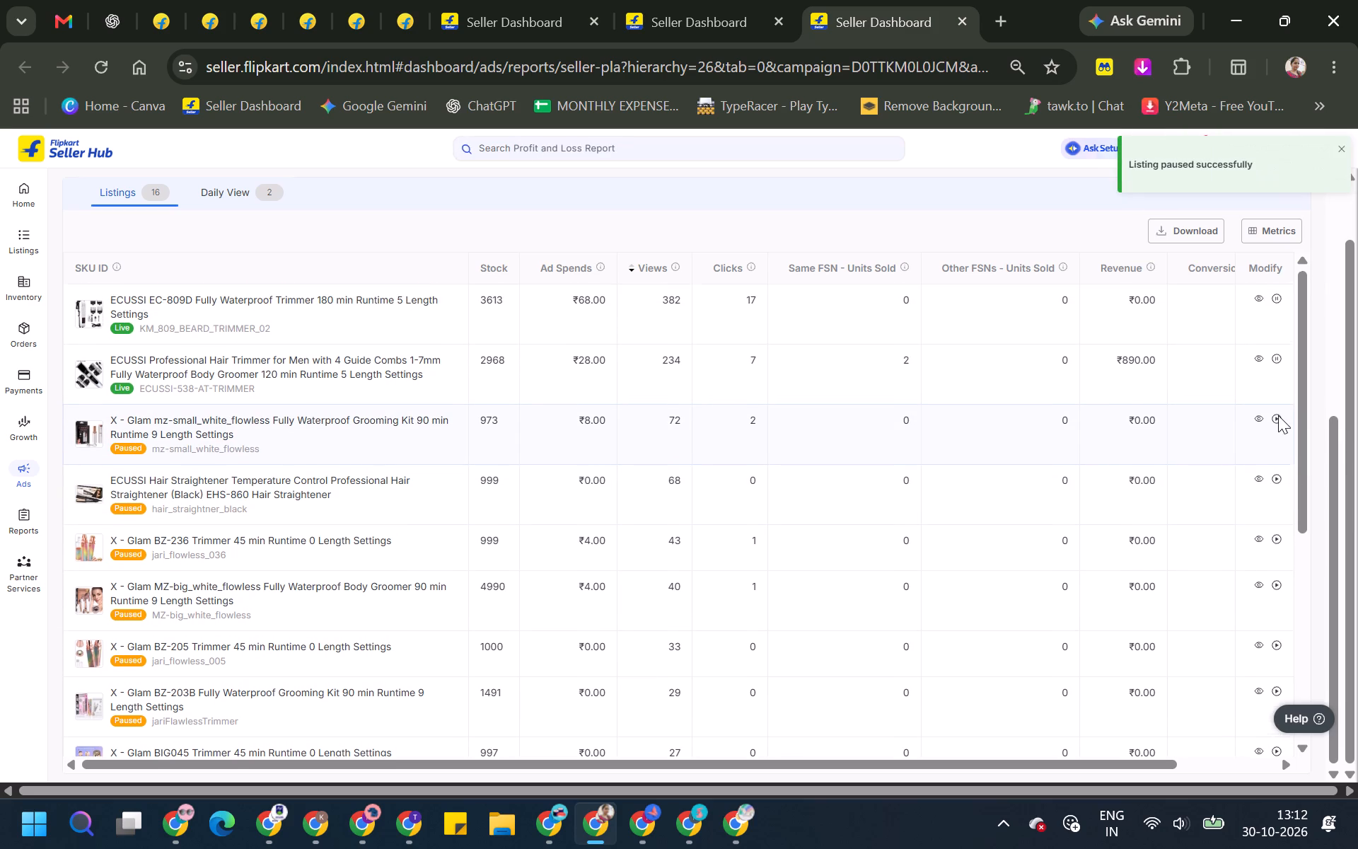
scroll(1278, 415, up, 1)
scroll(774, 406, down, 7)
scroll(764, 450, up, 1)
scroll(762, 456, down, 3)
scroll(723, 510, down, 2)
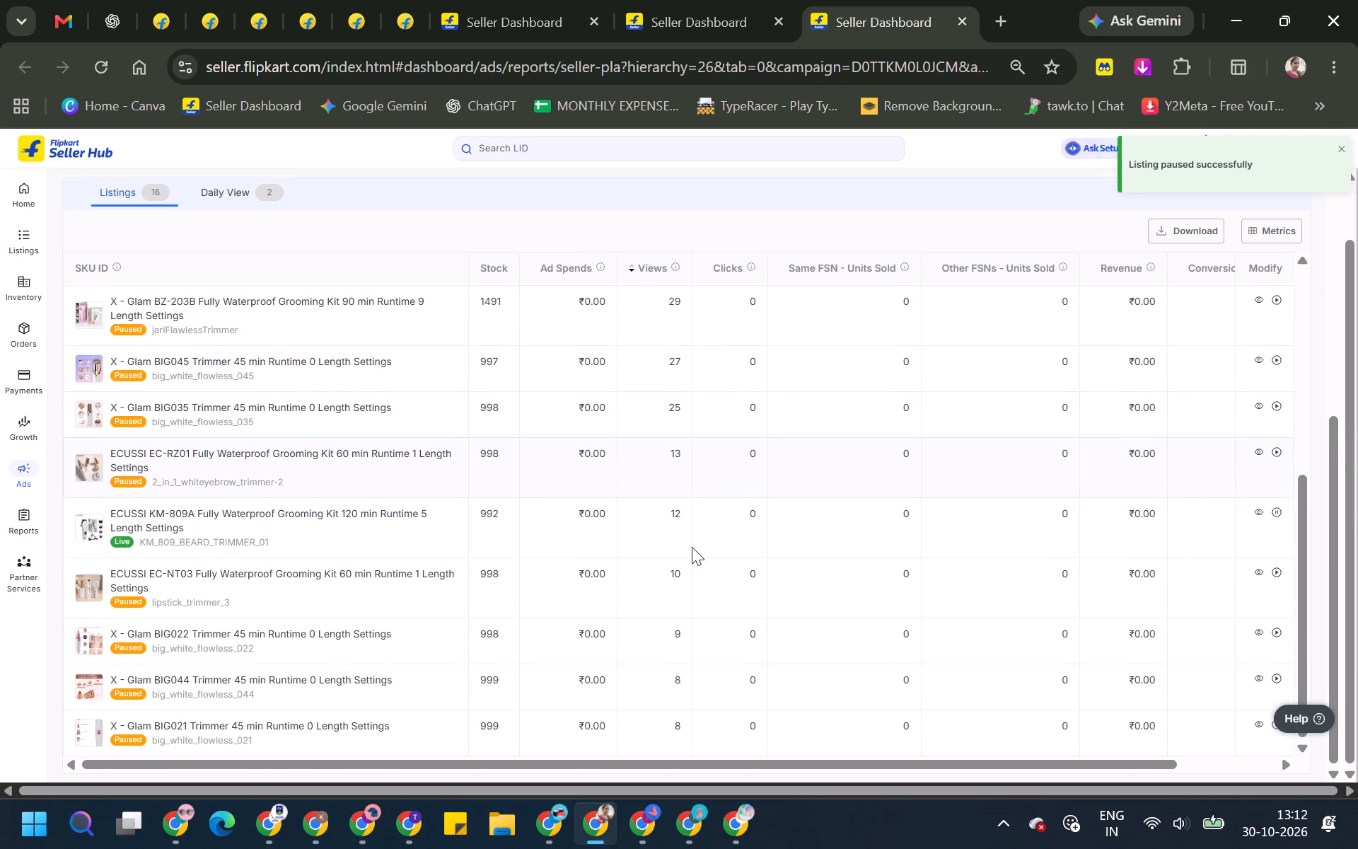
scroll(692, 547, down, 3)
scroll(650, 572, up, 10)
Open QuickCampaign's Home Cleaning & Bathroom Accessories ad group in a separate browser tab and close the Health and Personal Care one.
click(733, 0)
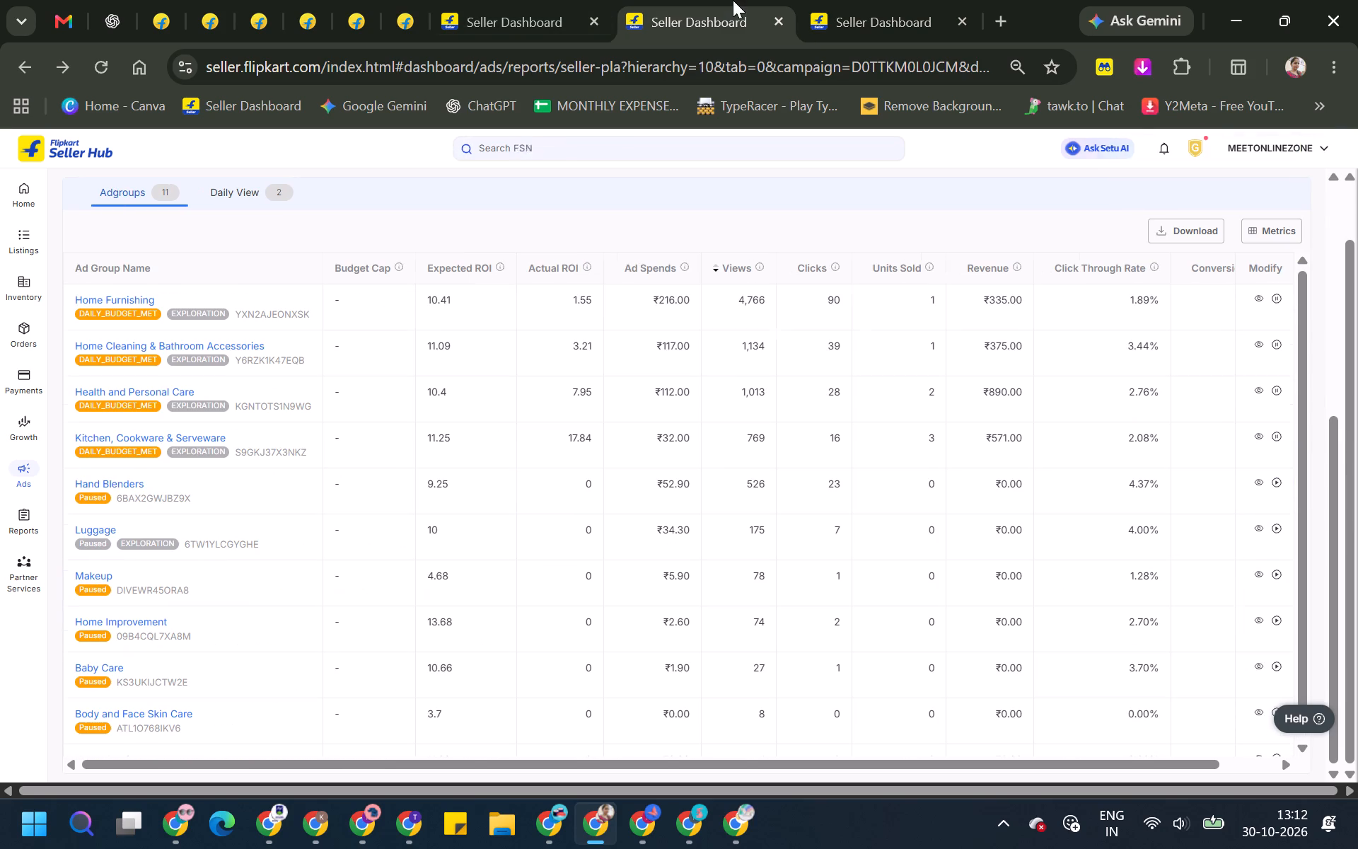
scroll(170, 480, up, 1)
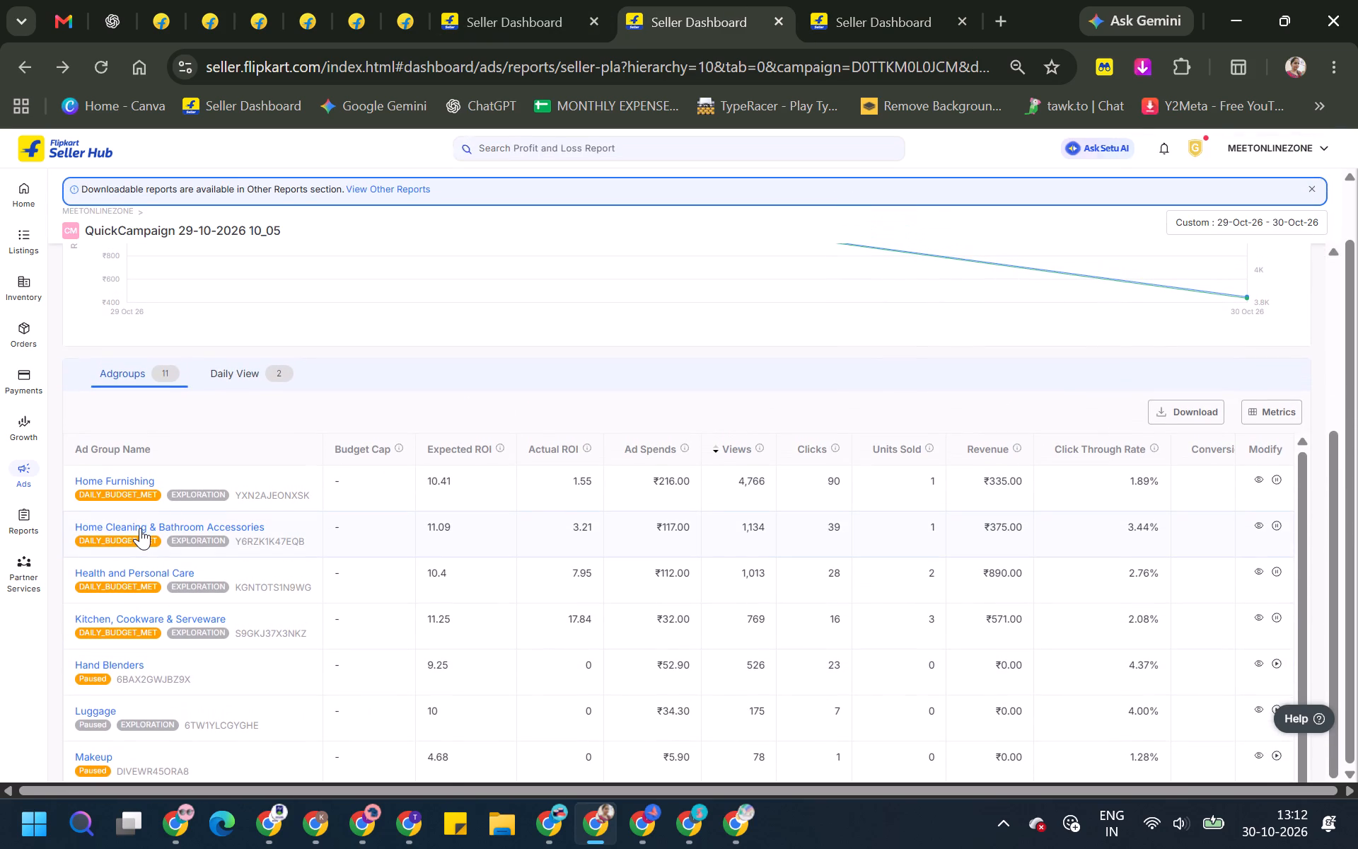
right_click(135, 525)
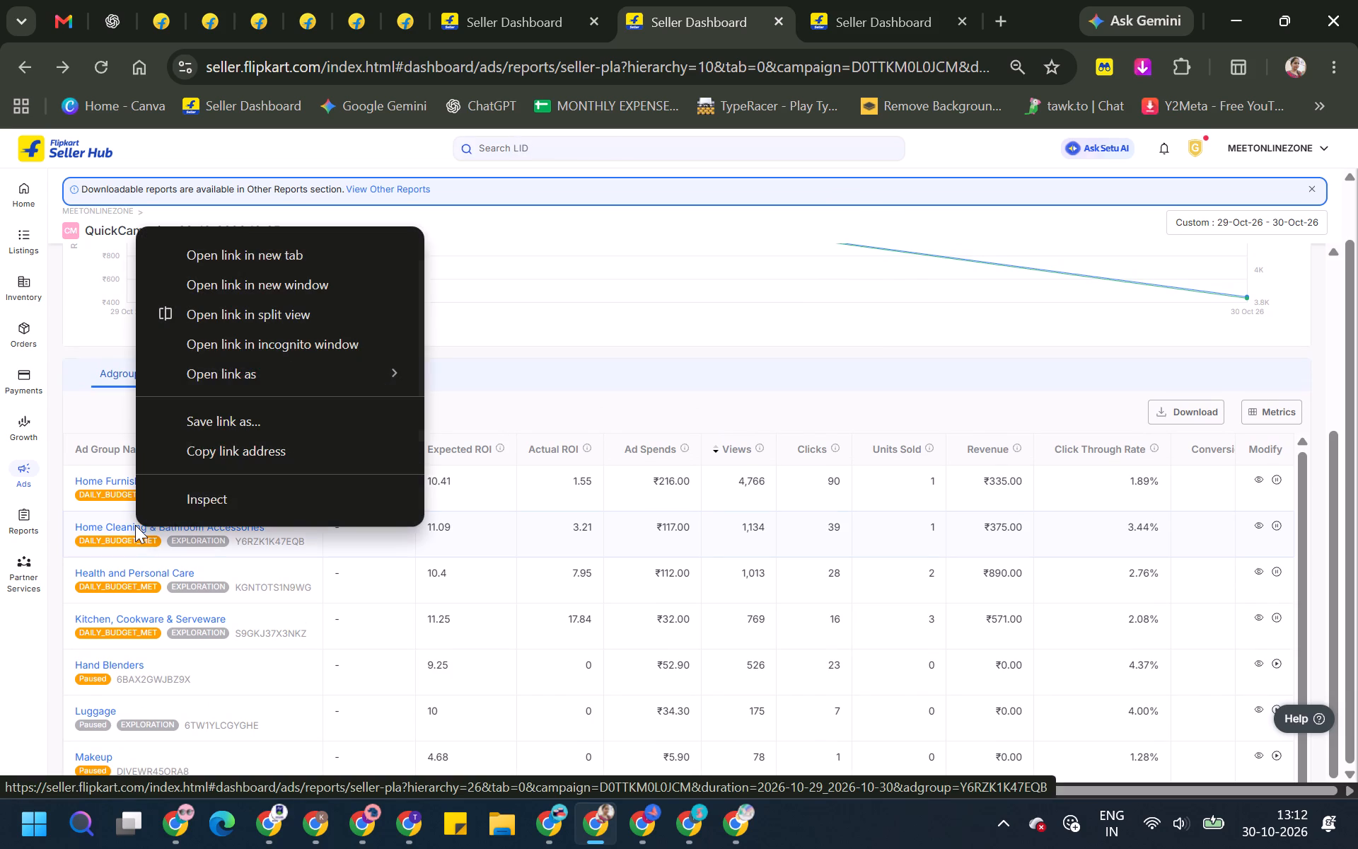
click(260, 246)
click(796, 0)
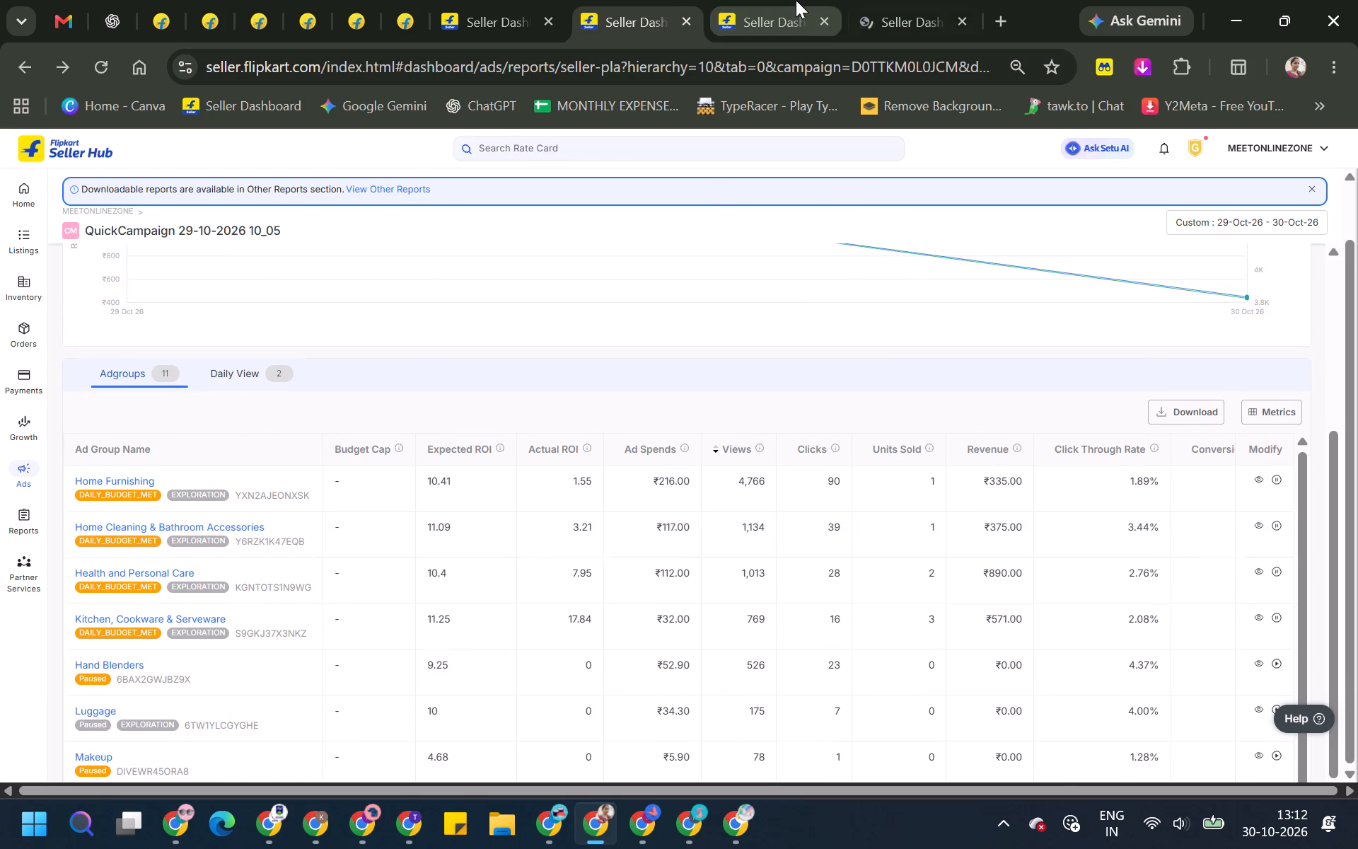
click(827, 18)
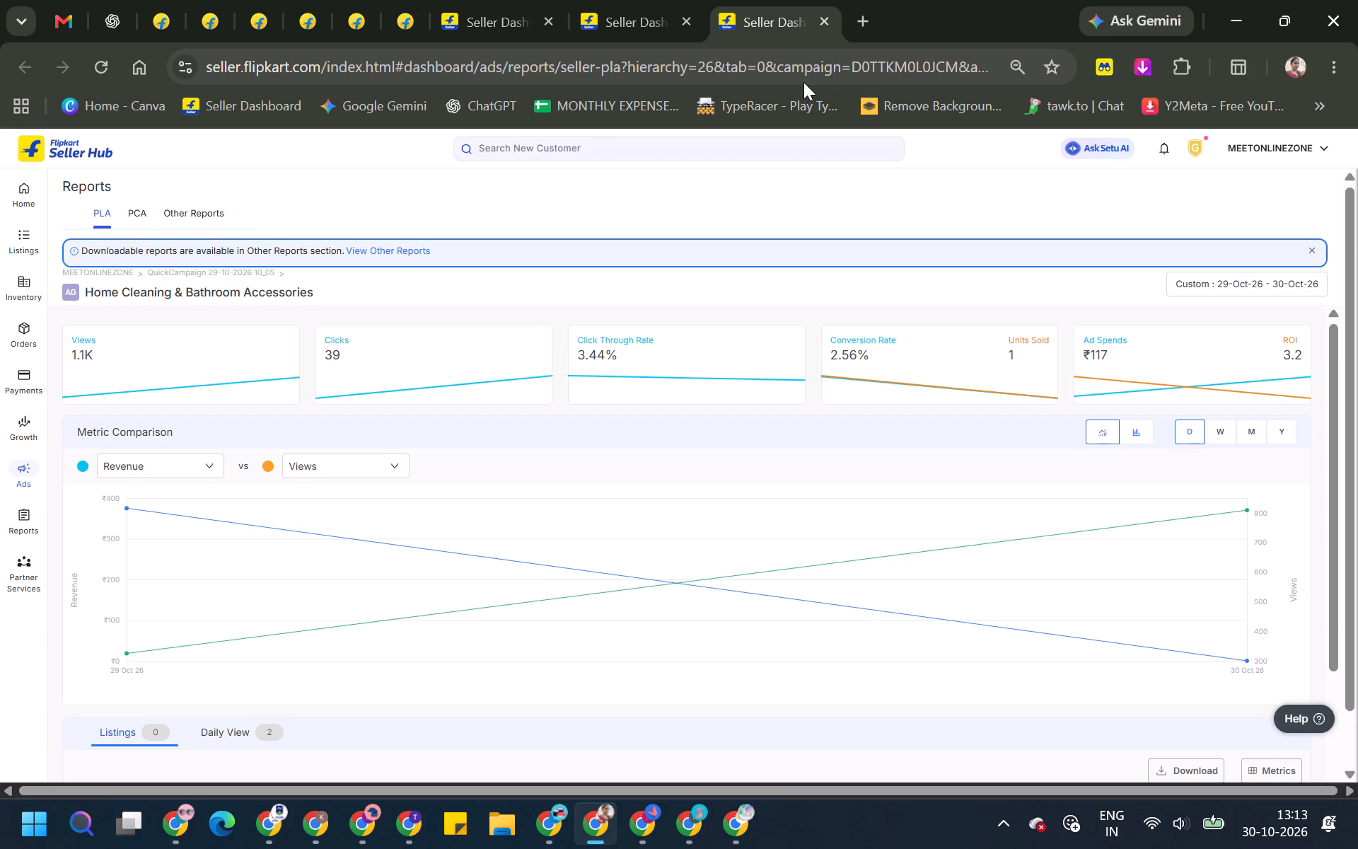
Examine the ad spends, clicks, units sold and revenue of the most viewed listings in the Home Cleaning & Bathroom Accessories ad group.
scroll(707, 122, down, 3)
scroll(600, 384, down, 3)
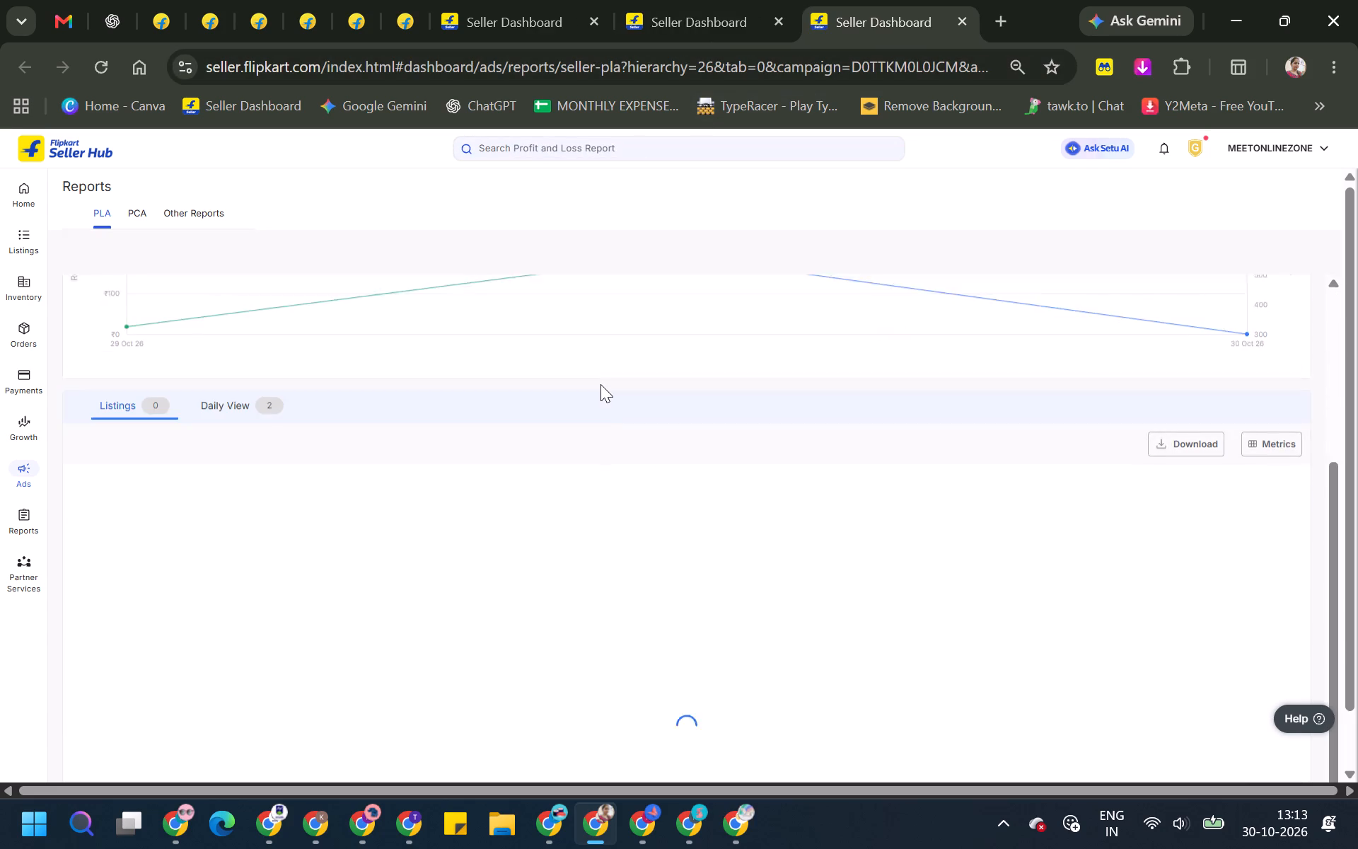
scroll(600, 384, down, 4)
scroll(600, 384, up, 1)
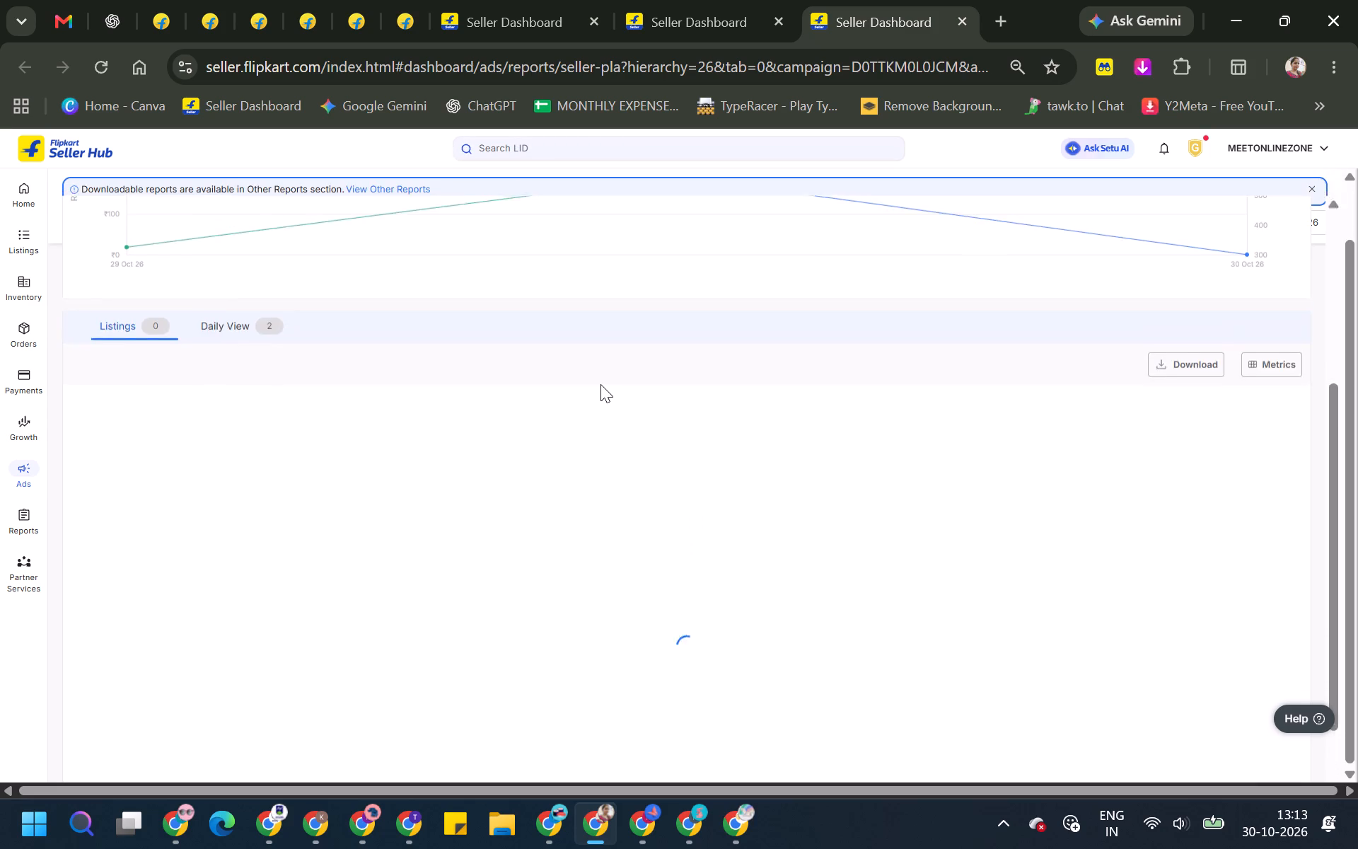
scroll(600, 384, up, 1)
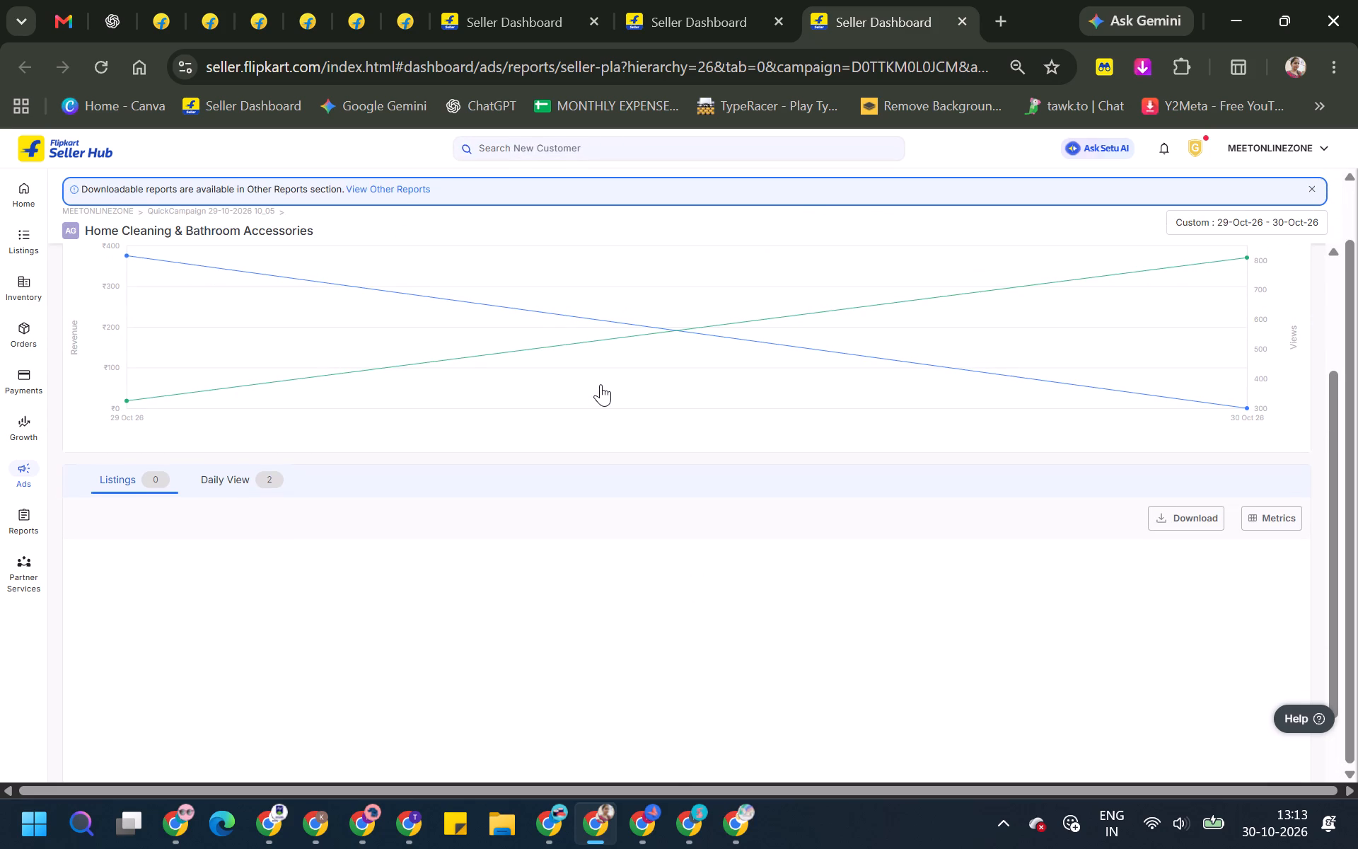
scroll(600, 384, down, 3)
scroll(600, 384, up, 2)
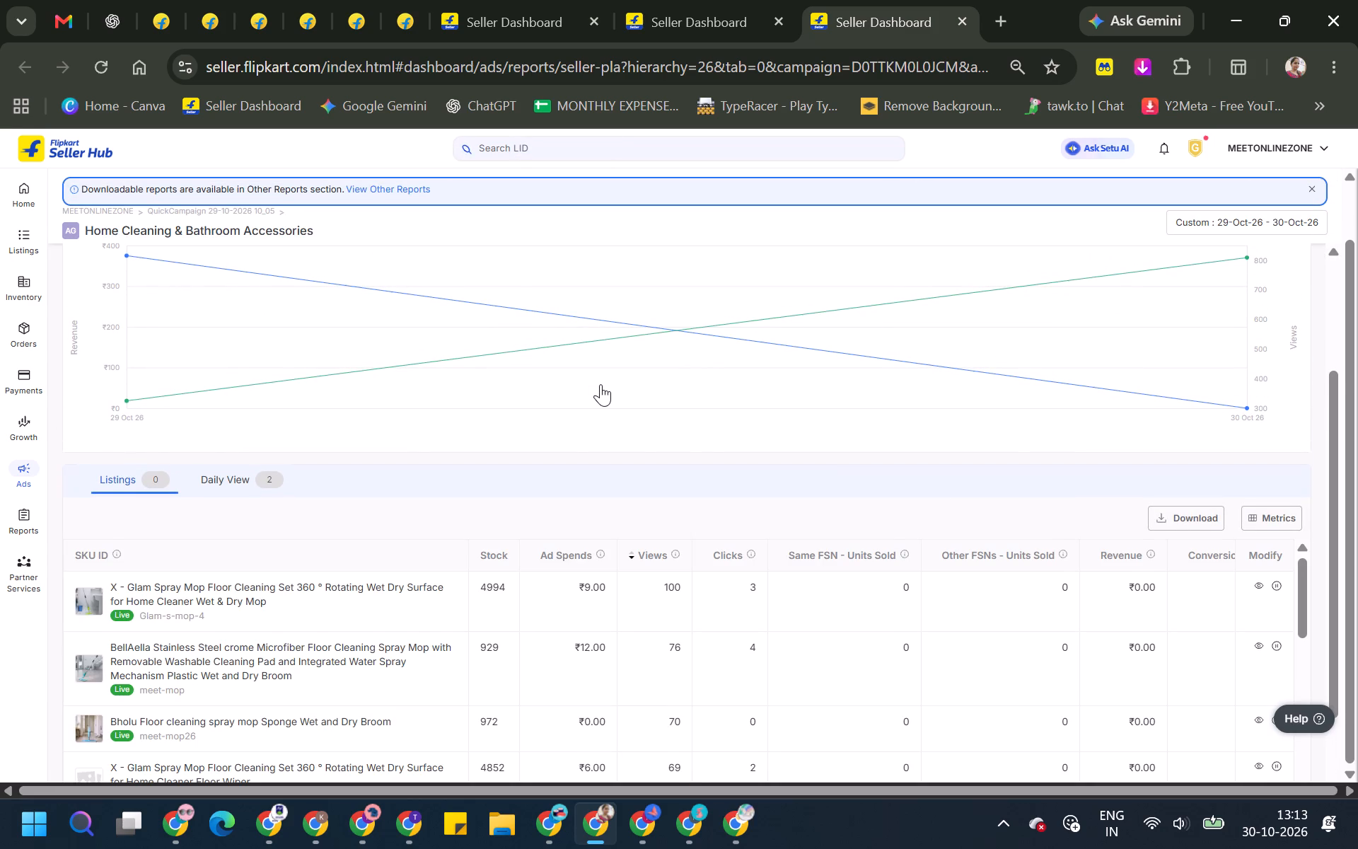
scroll(600, 384, down, 4)
scroll(600, 384, up, 3)
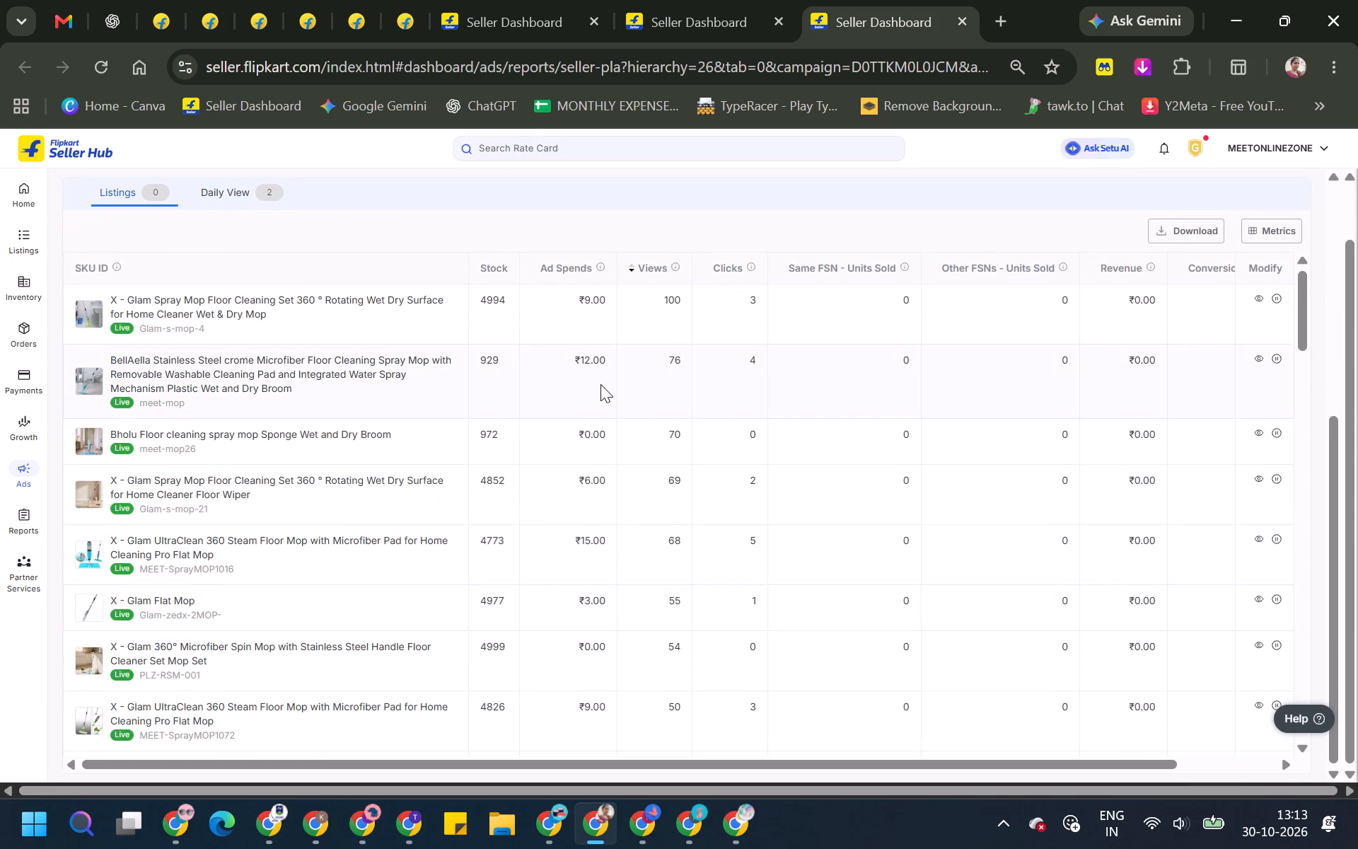
scroll(600, 384, up, 1)
scroll(627, 302, down, 6)
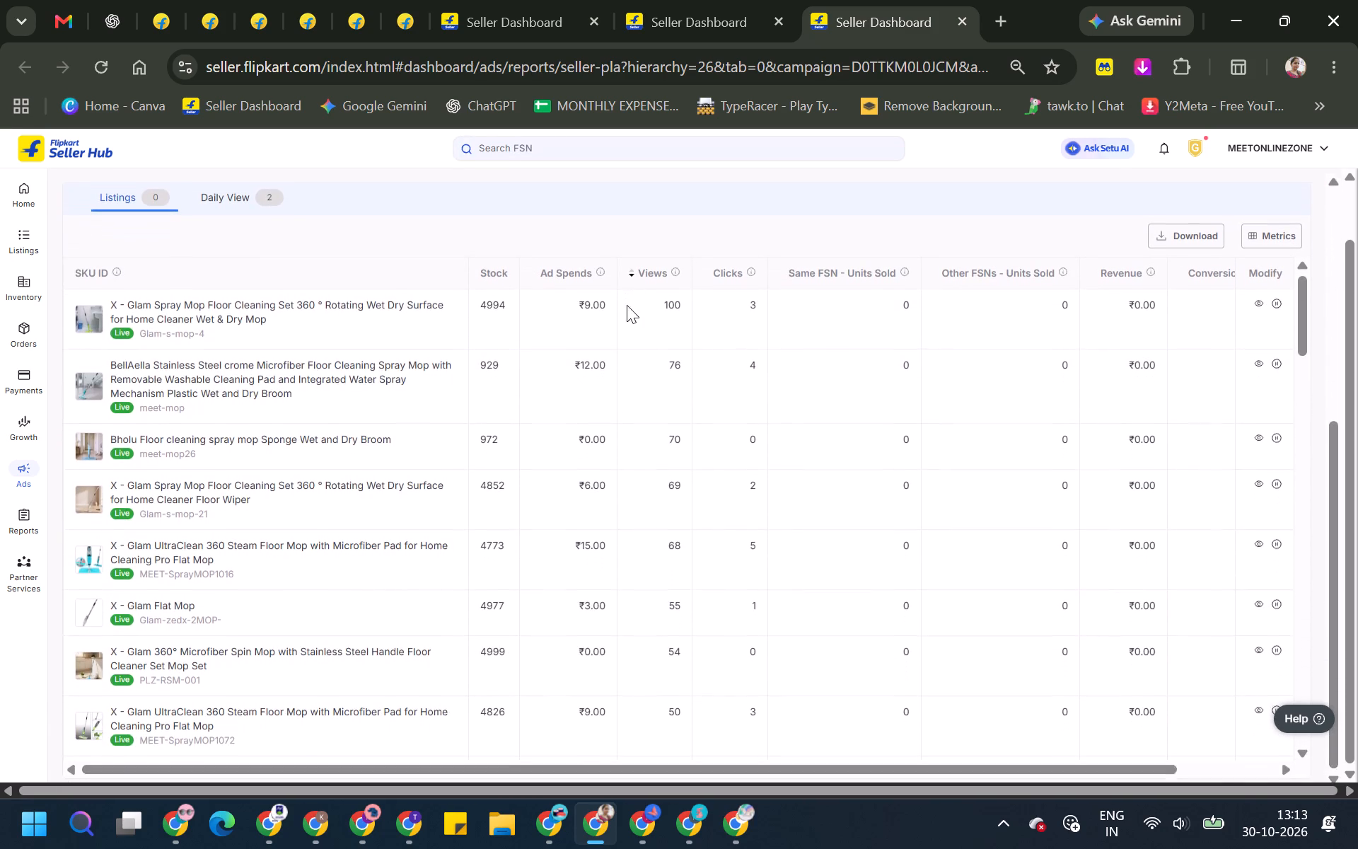
Go through the remaining Home Cleaning & Bathroom Accessories listings down to the least viewed, checking their clicks, sales and revenue.
scroll(617, 372, down, 10)
scroll(621, 480, down, 13)
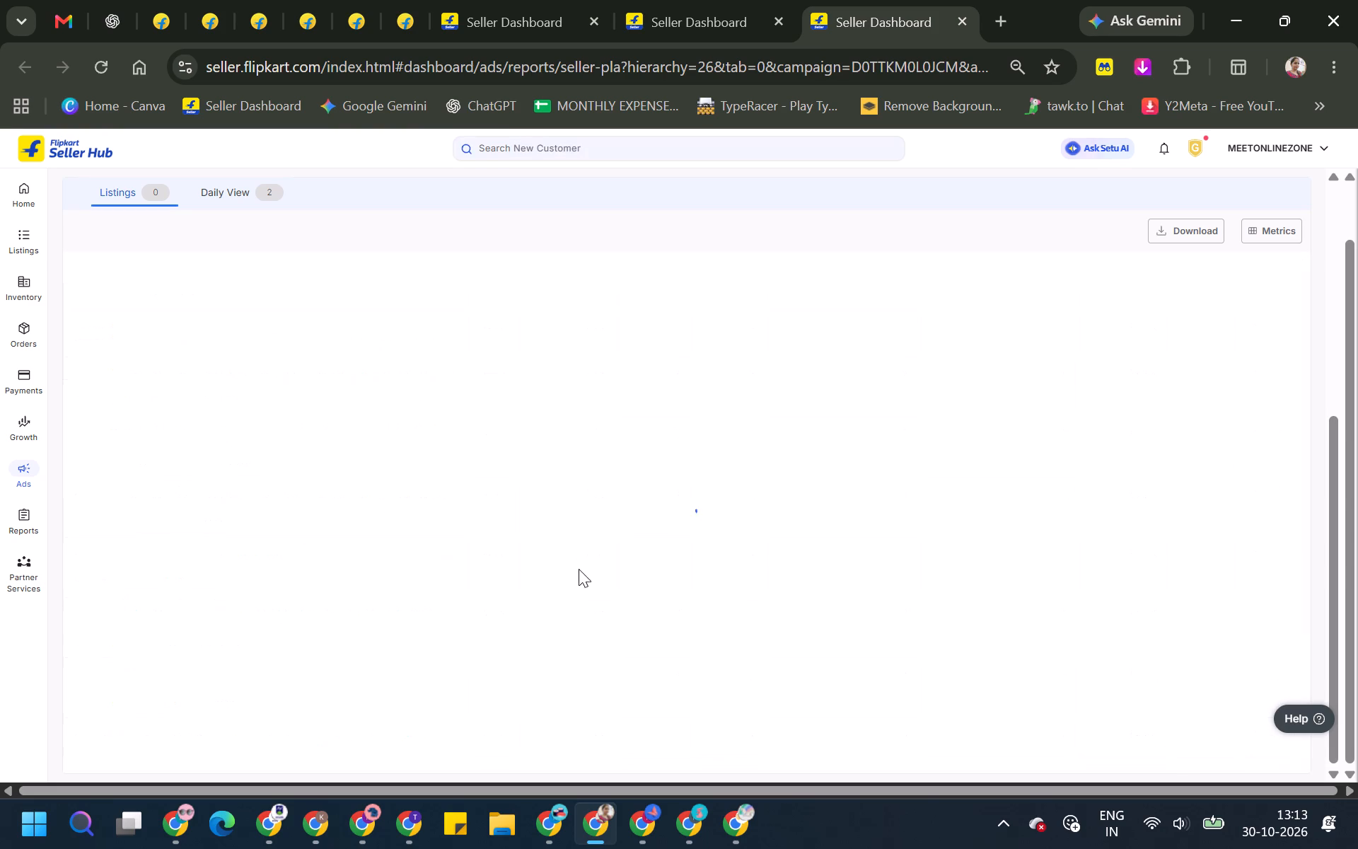
scroll(569, 587, down, 4)
scroll(653, 447, down, 5)
scroll(653, 447, up, 5)
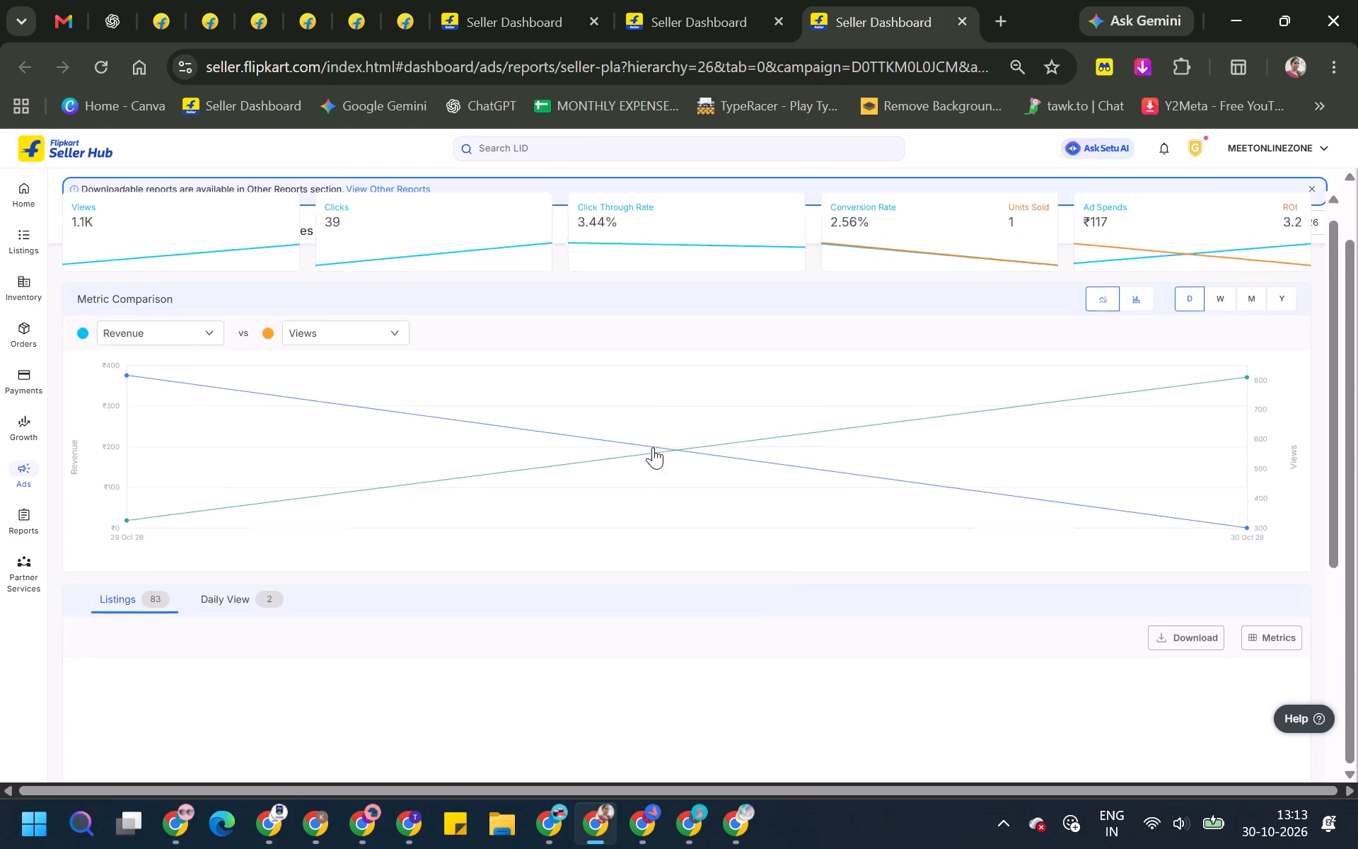
scroll(653, 447, down, 6)
scroll(653, 447, up, 2)
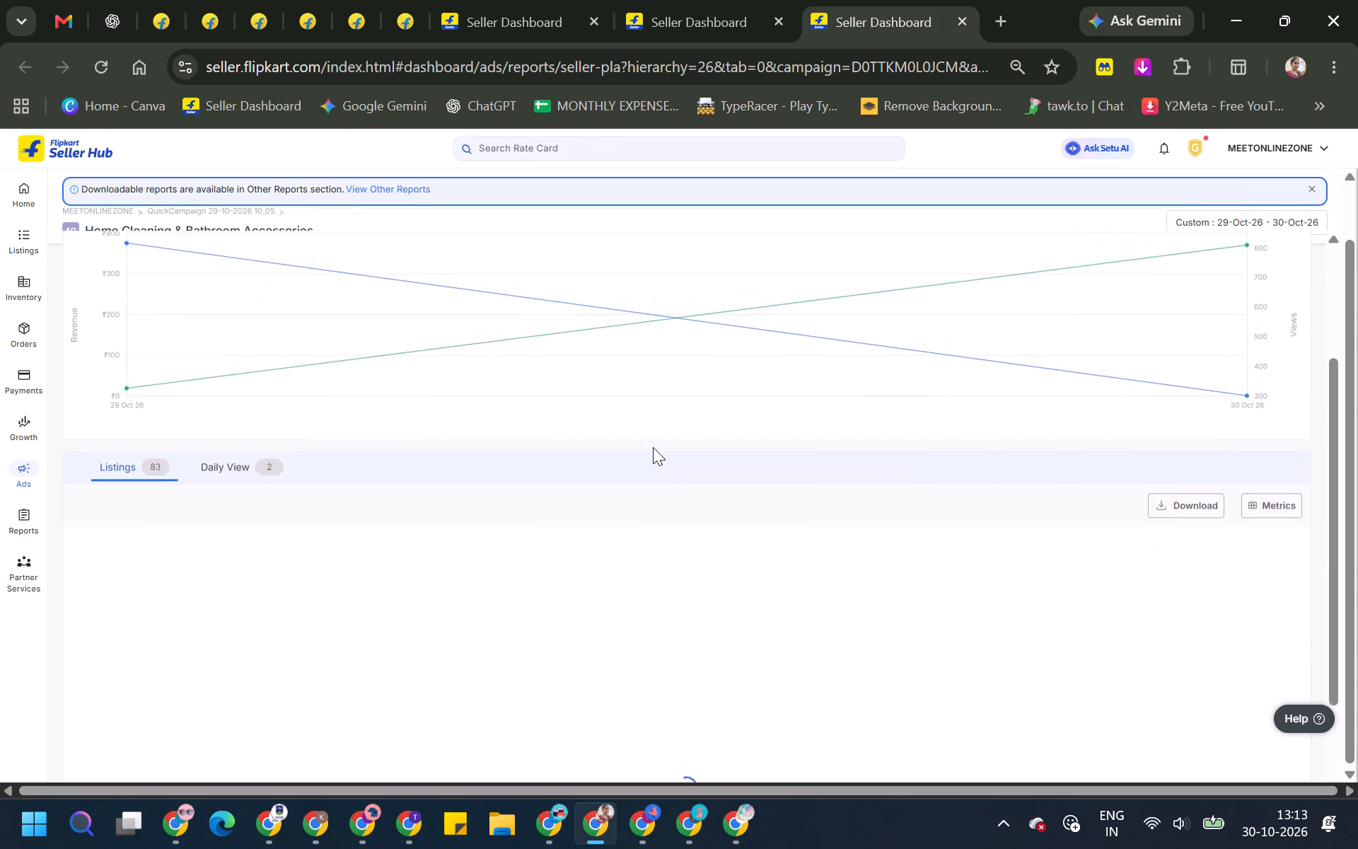
scroll(653, 447, down, 4)
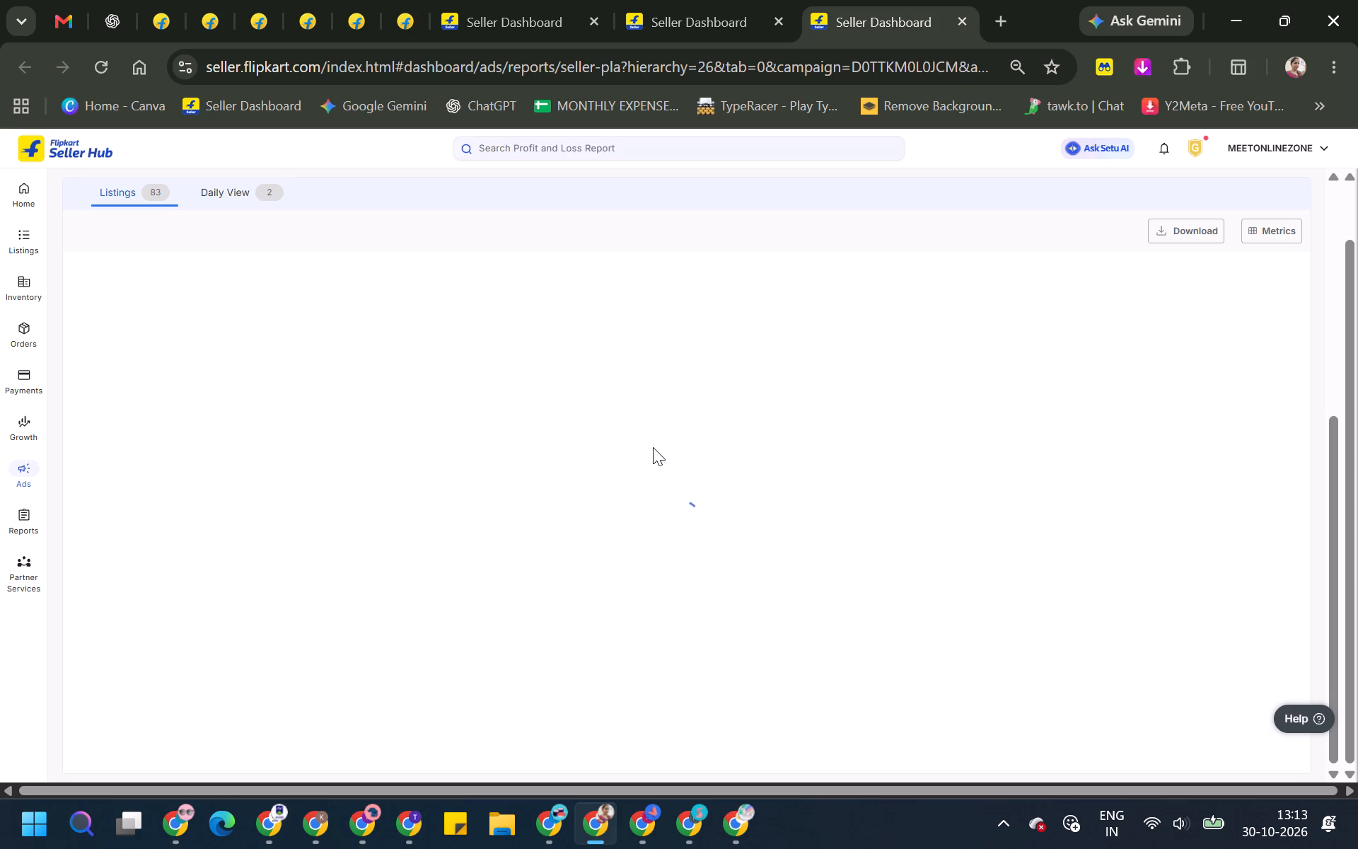
scroll(653, 447, down, 8)
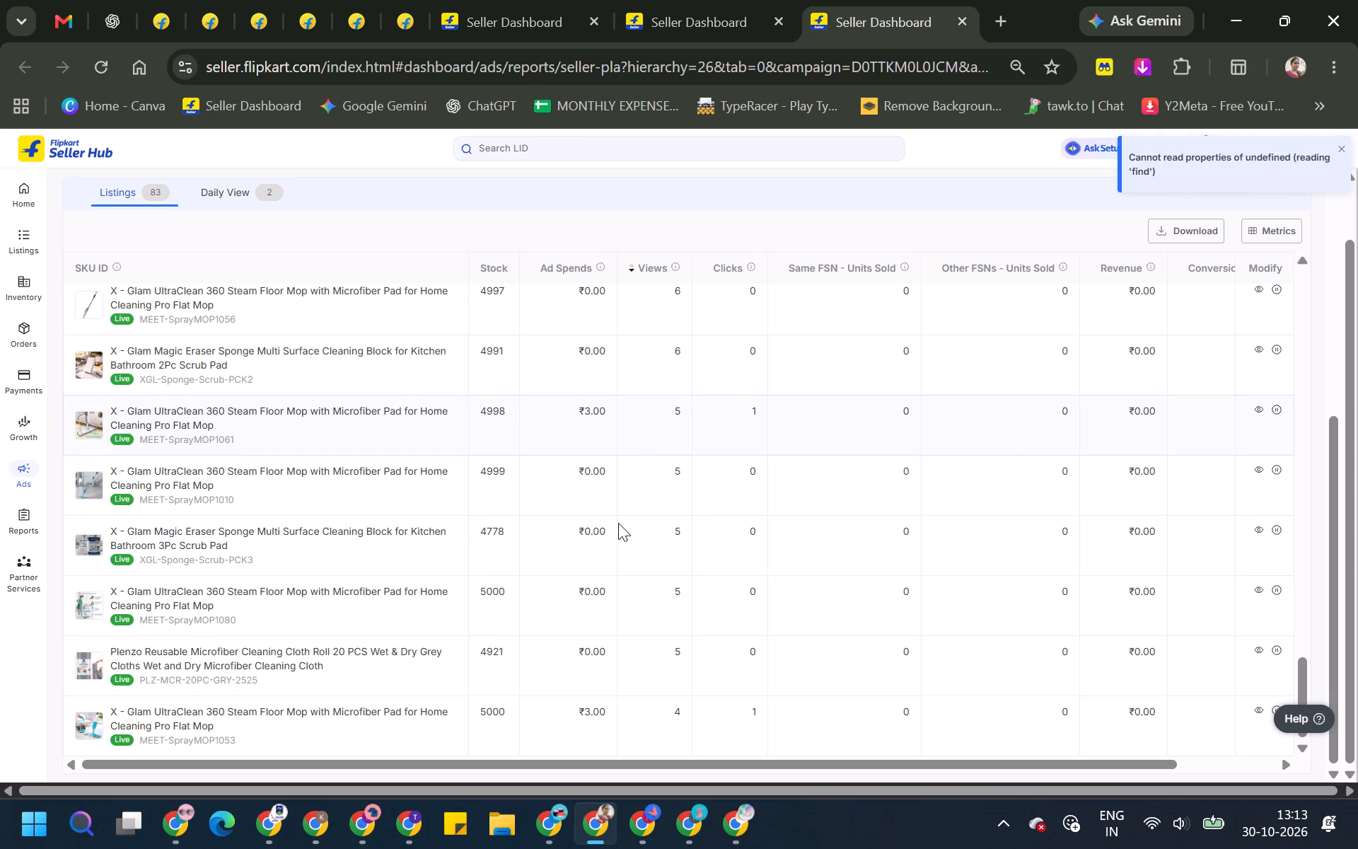
scroll(618, 523, down, 2)
scroll(679, 445, up, 2)
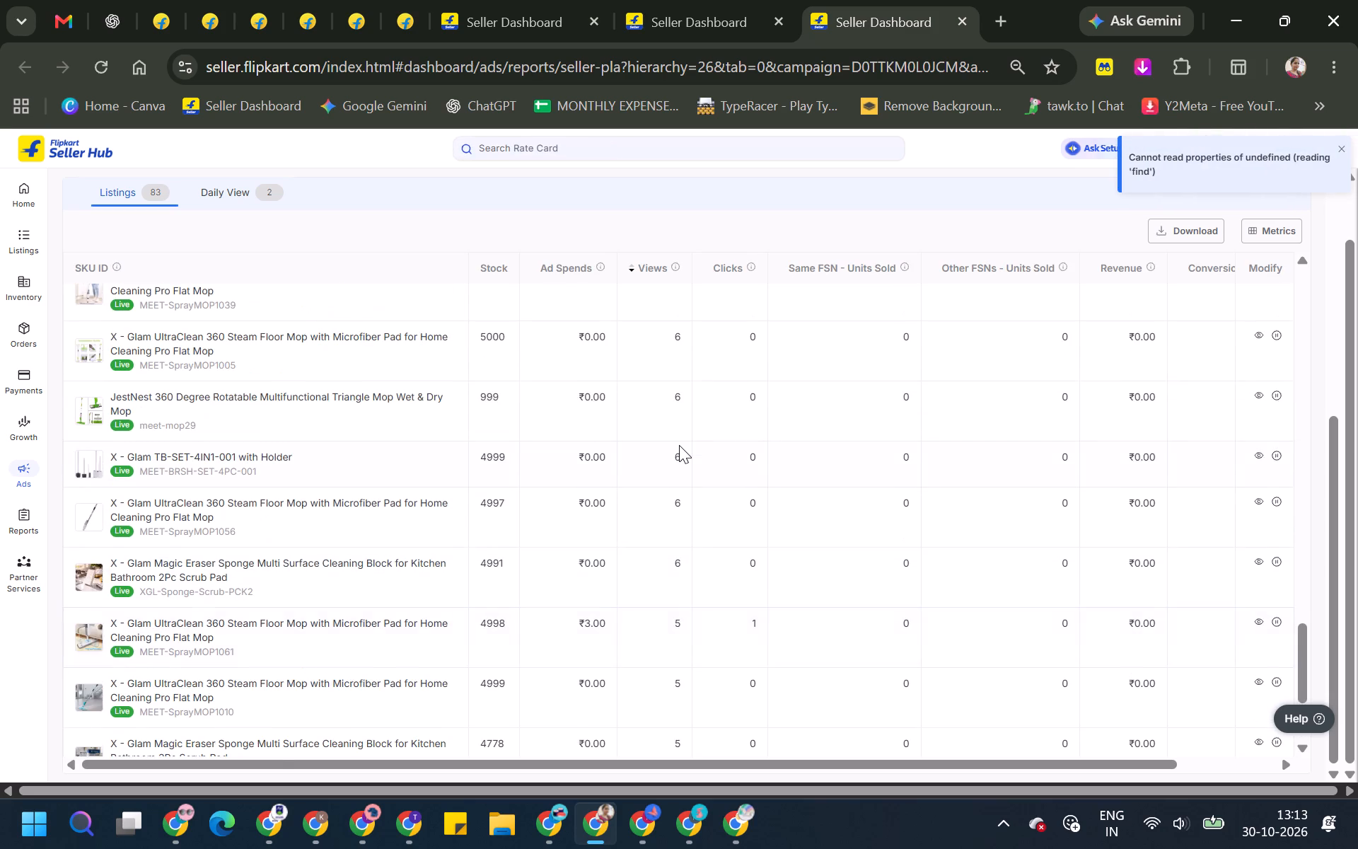
scroll(679, 445, up, 2)
scroll(679, 445, down, 11)
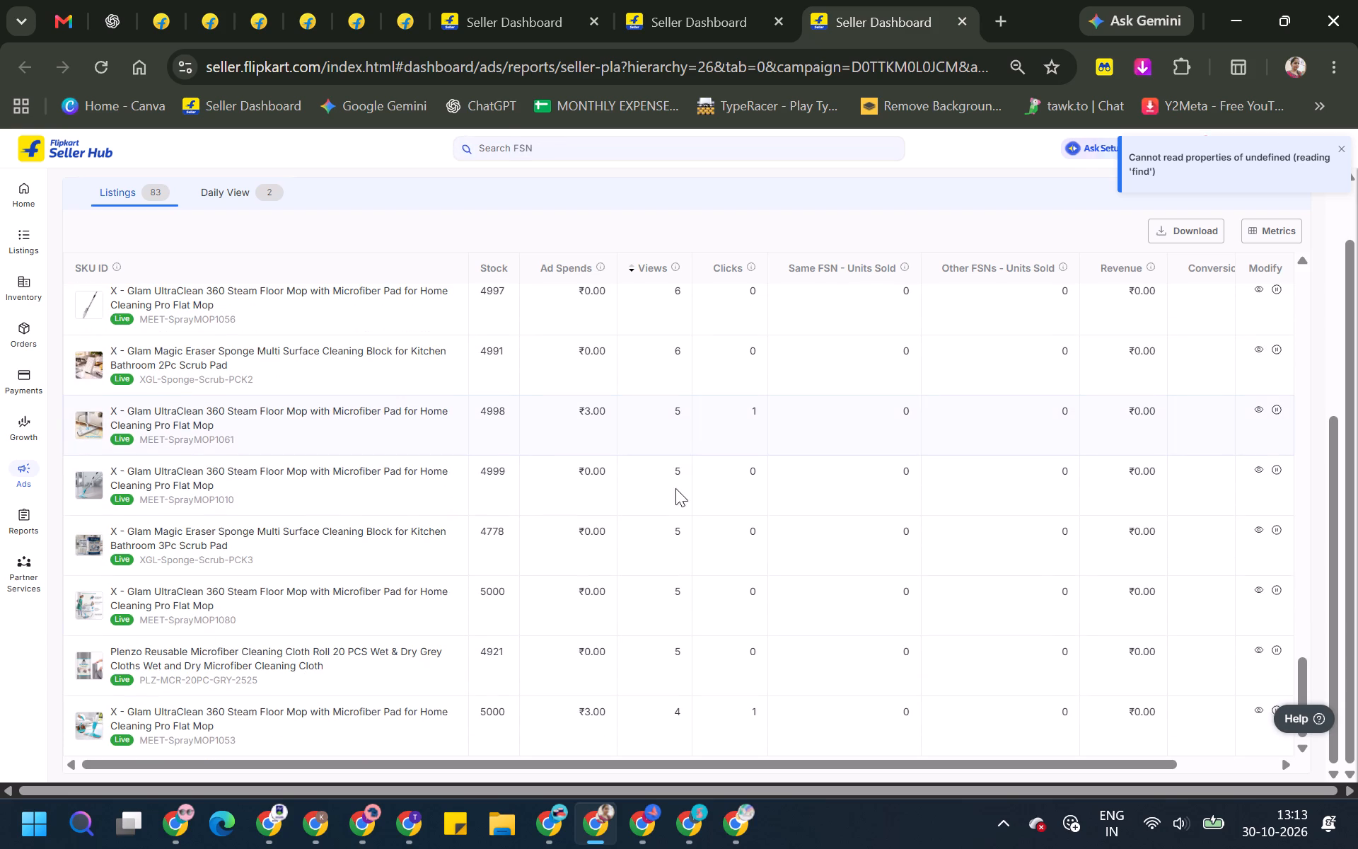
scroll(675, 488, down, 4)
scroll(947, 255, down, 8)
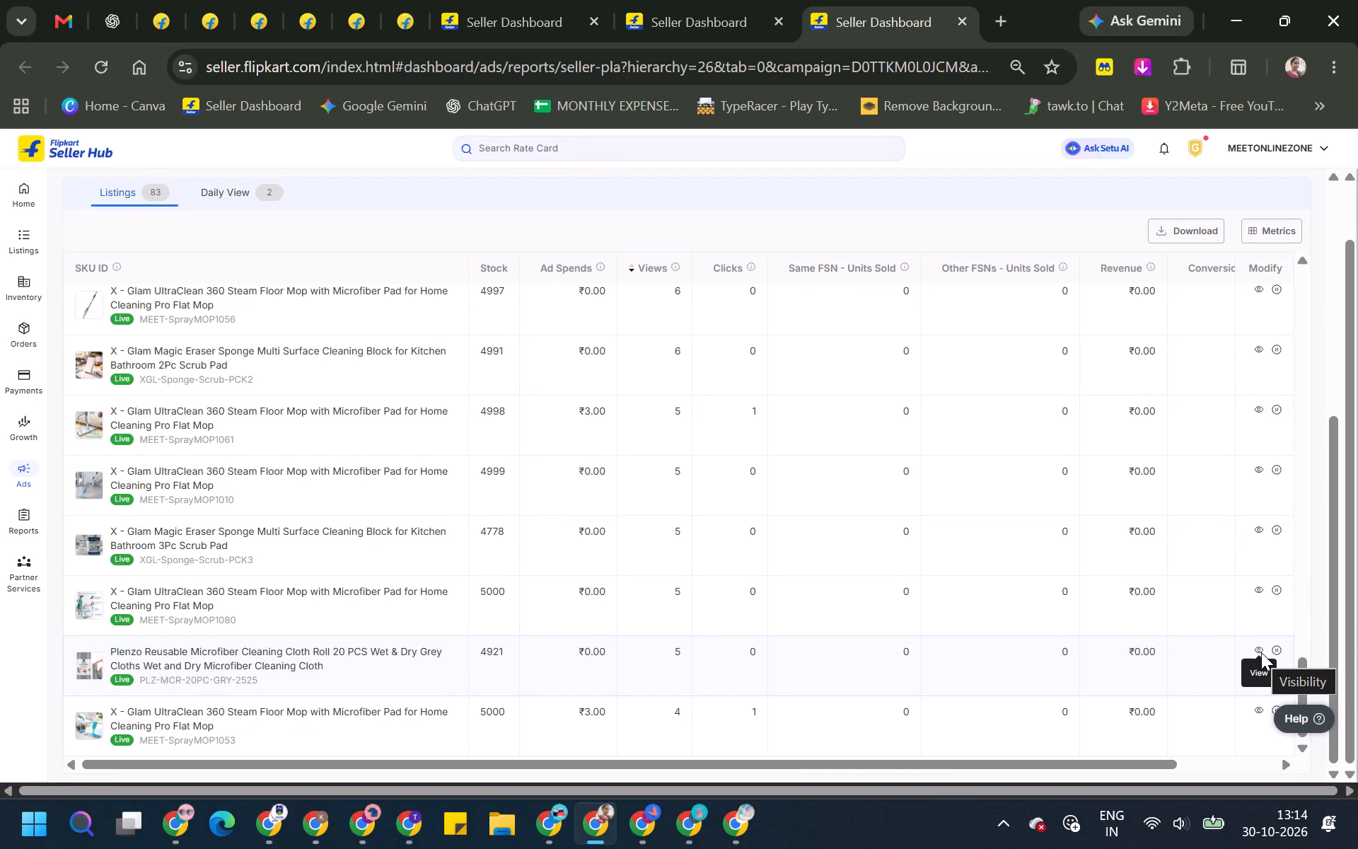
Pause the PLZ-MCR-20PC-GRY-2525, MEET-SprayMOP1080, XGL-Sponge-Scrub-PCK3 and MEET-SprayMOP1010 listings in the Home Cleaning & Bathroom Accessories ad group.
click(1280, 652)
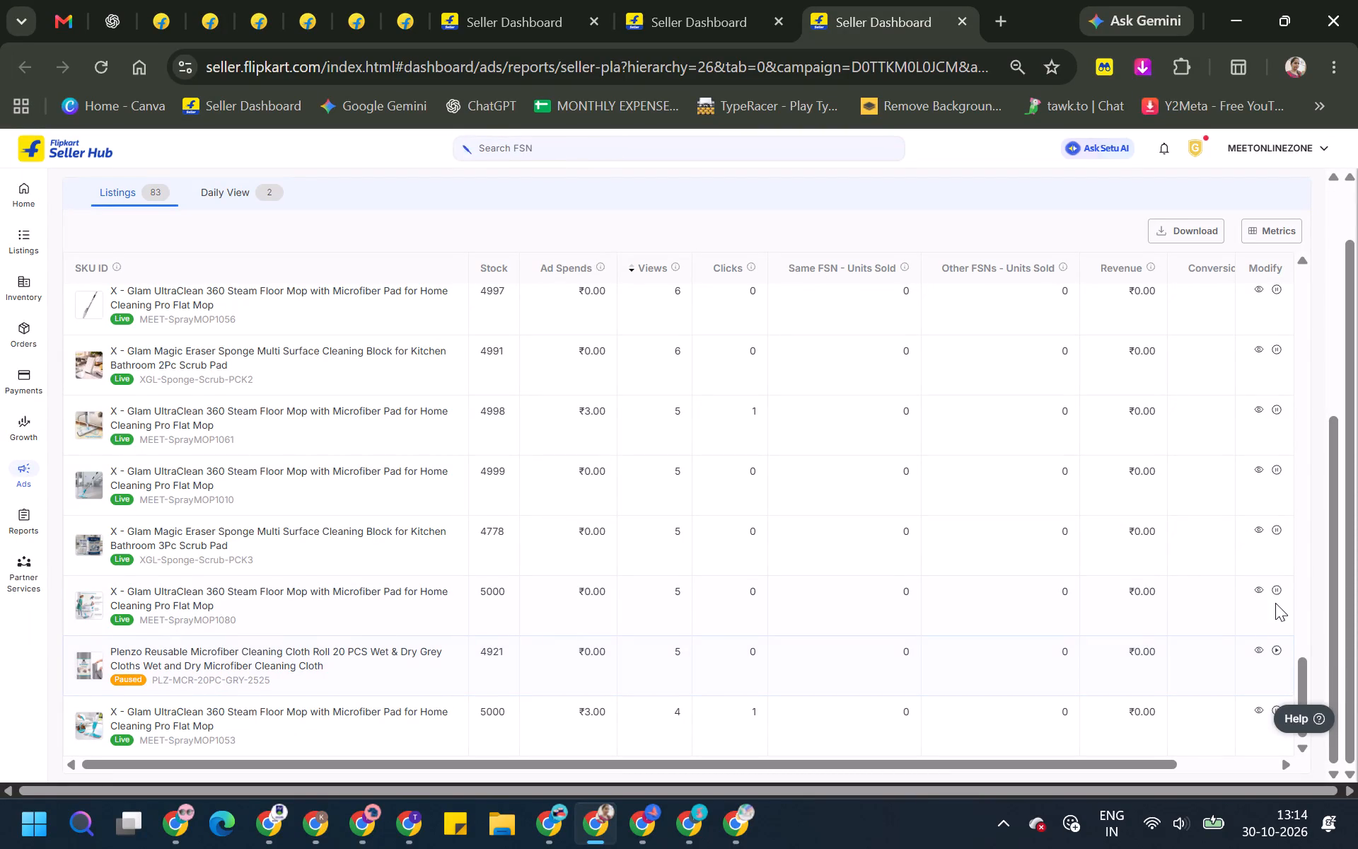
click(1278, 594)
click(1277, 526)
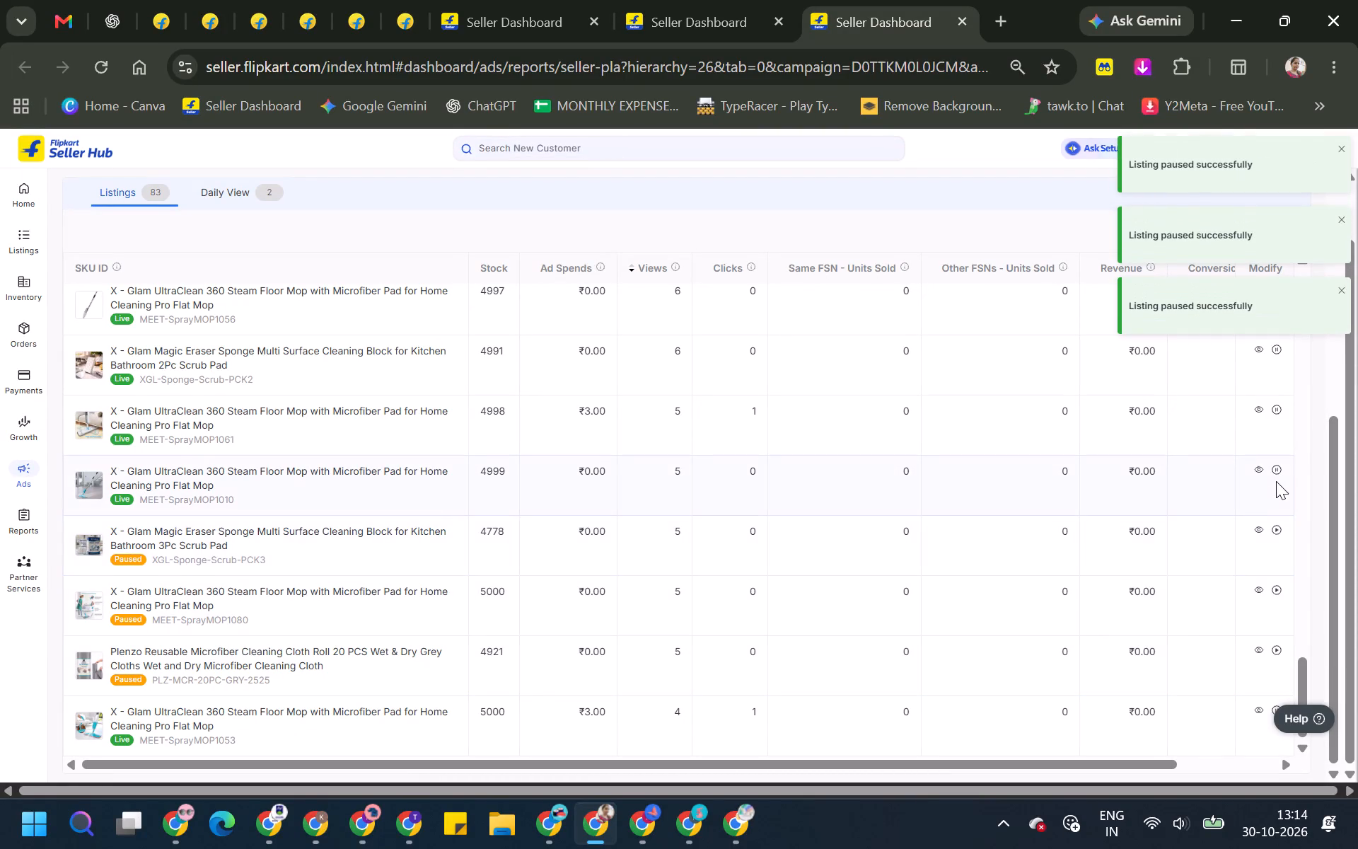
click(1278, 470)
Pause the XGL-Sponge-Scrub-PCK2, MEET-SprayMOP1056 and MEET-BRSH-SET-4PC-001 listings in the Home Cleaning & Bathroom Accessories ad group.
scroll(1272, 435, up, 1)
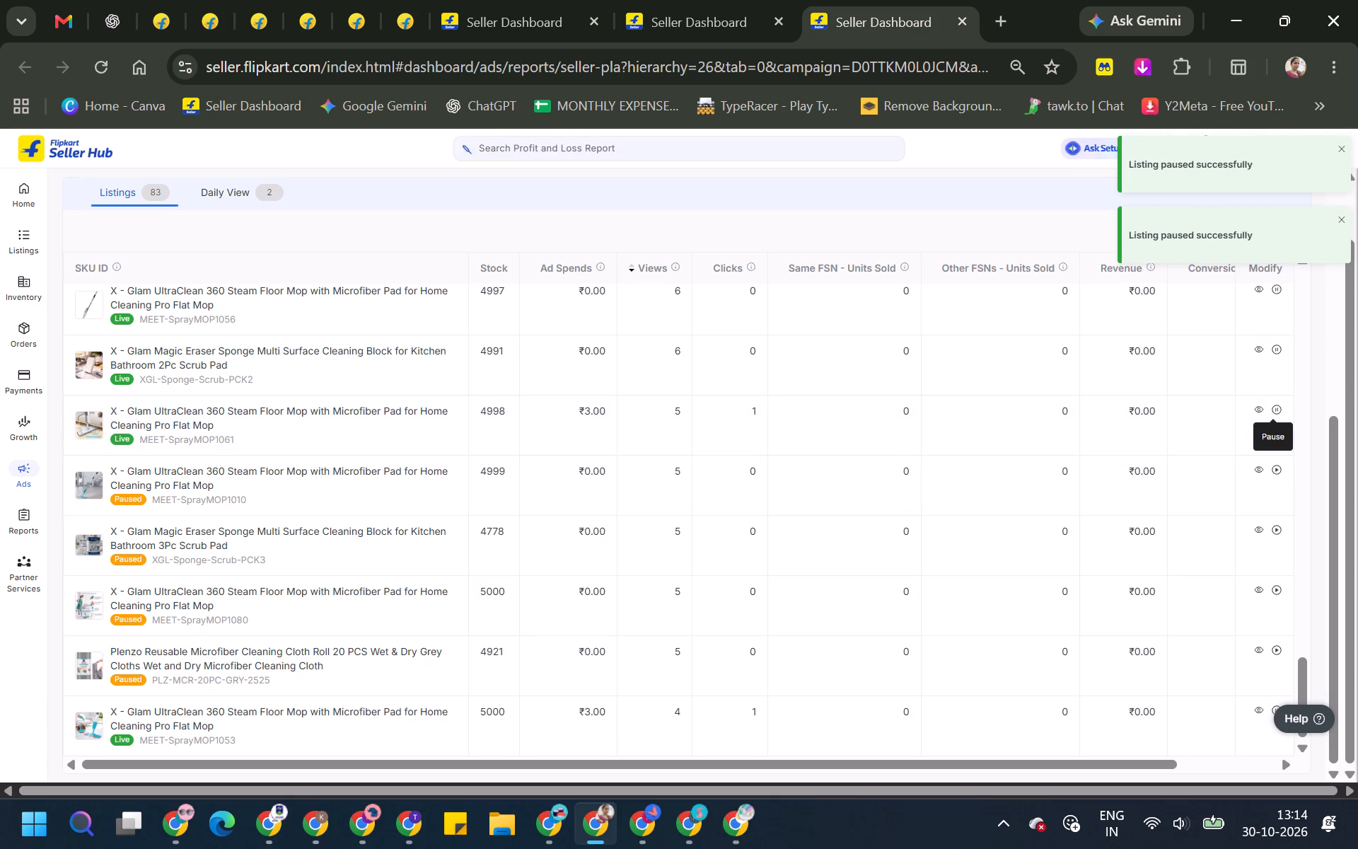
scroll(1257, 489, up, 1)
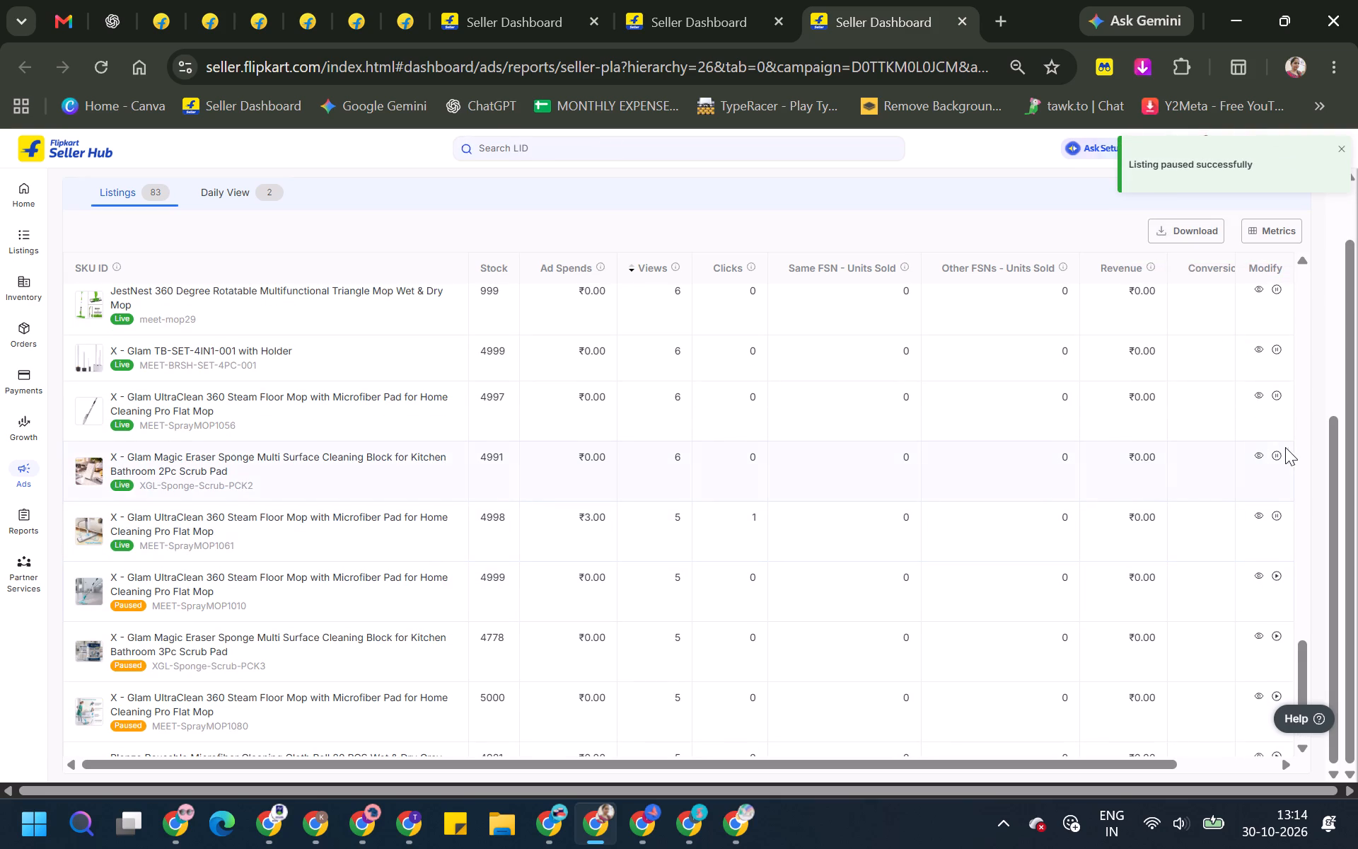
click(1279, 455)
click(1276, 395)
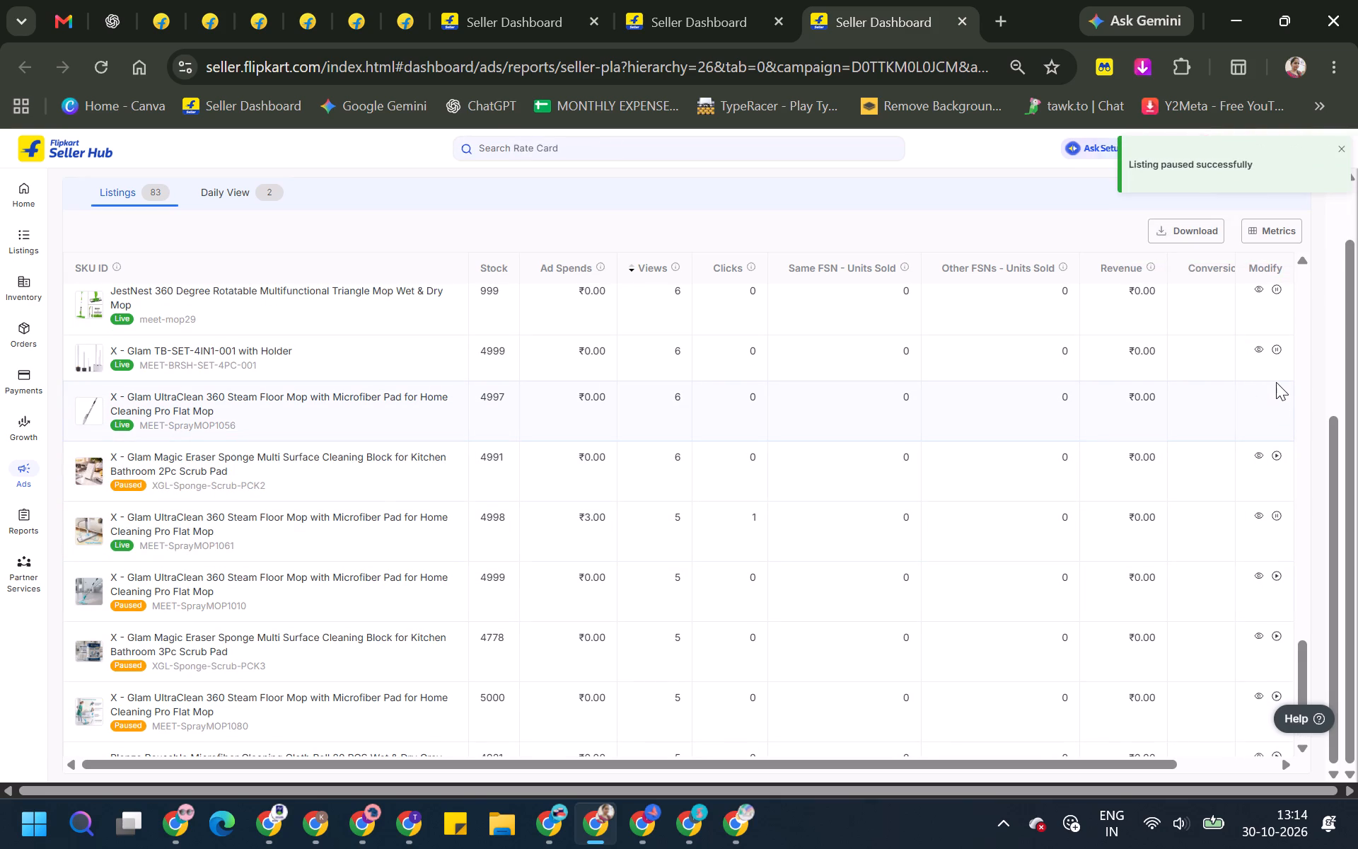
click(1281, 348)
Pause the meet-mop29, MEET-SprayMOP1005, MEET-SprayMOP1039 and MEET-SprayMOP1055 mop listings in the Home Cleaning & Bathroom Accessories ad group.
click(1278, 286)
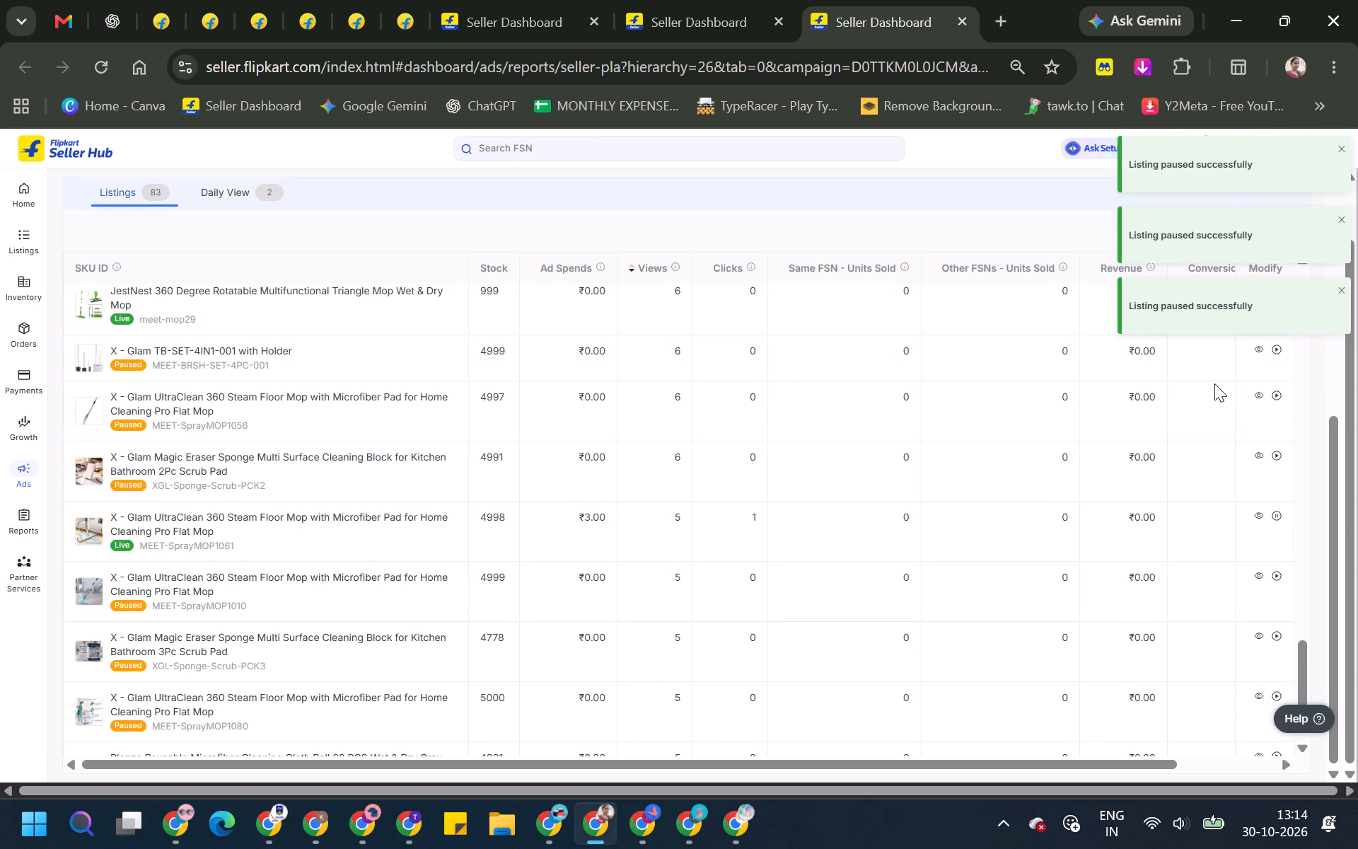
scroll(1210, 391, up, 2)
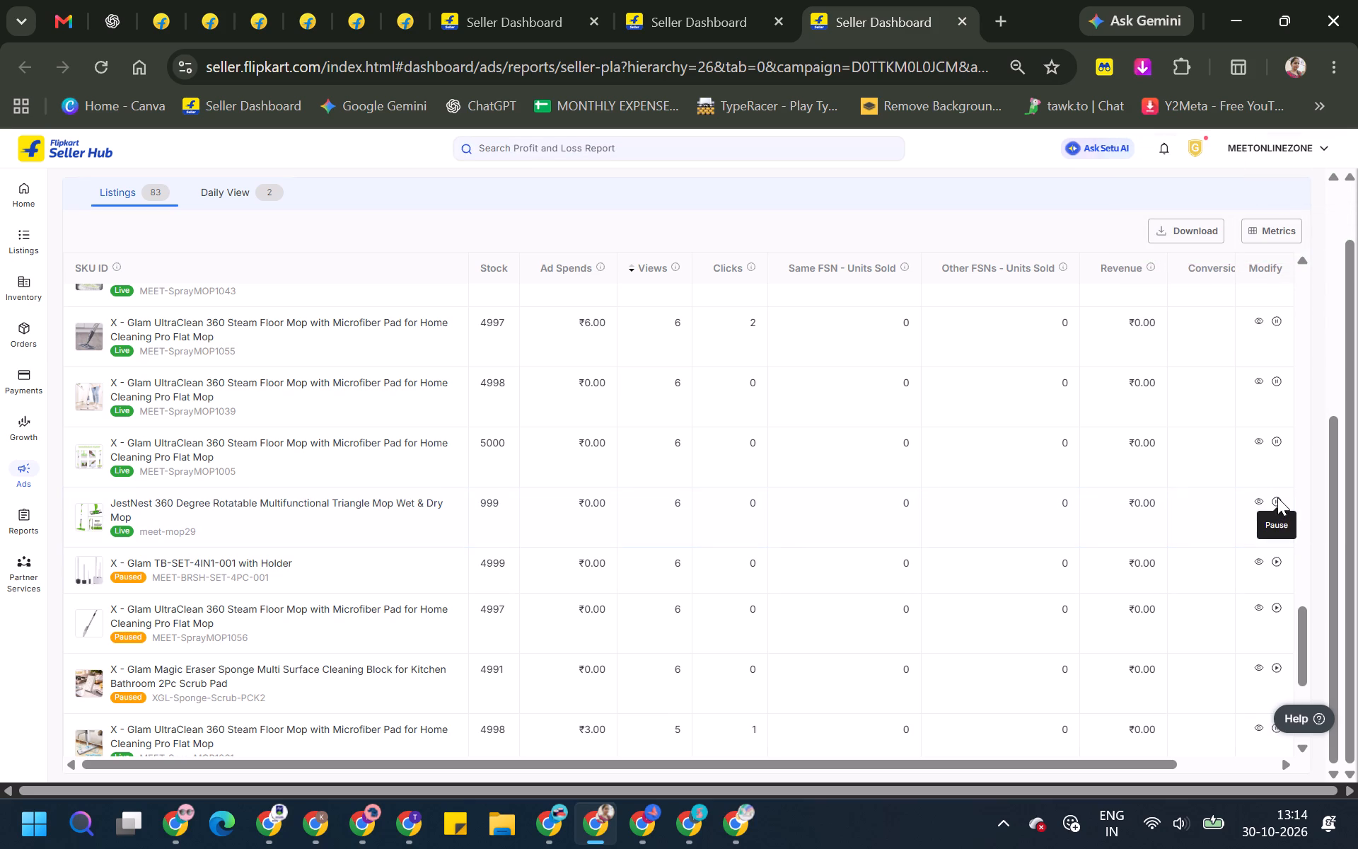
click(1277, 497)
click(1277, 437)
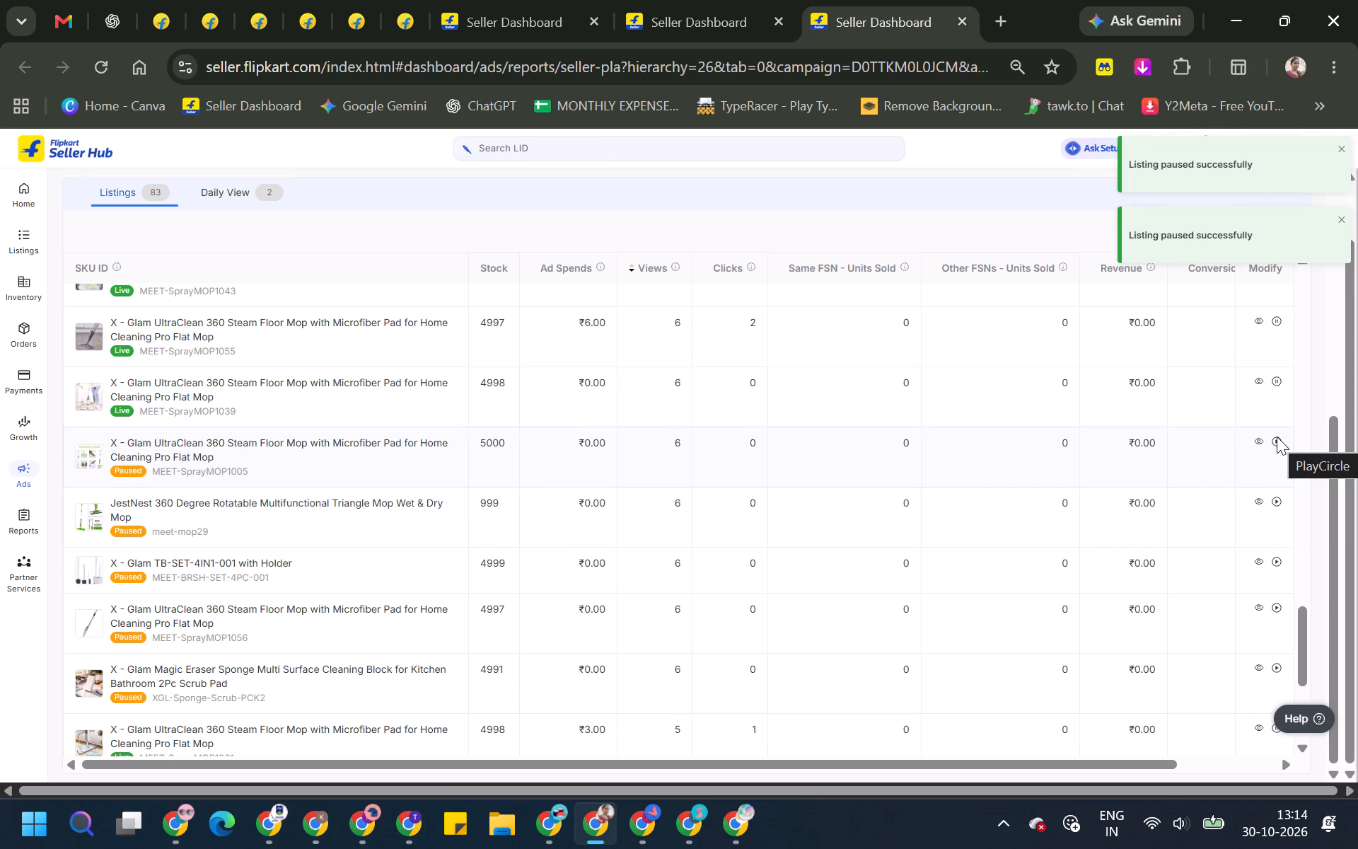
click(1278, 382)
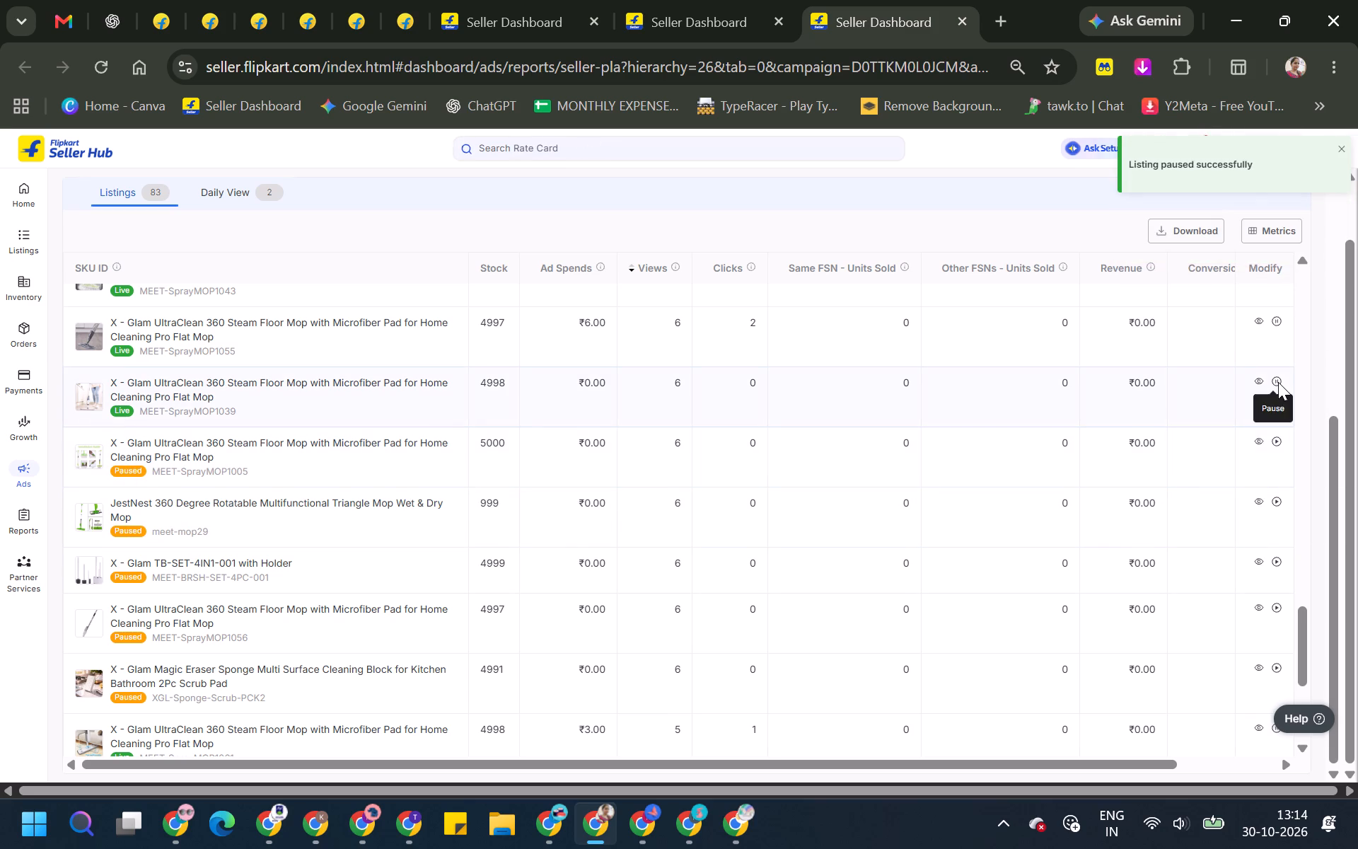
scroll(1278, 382, up, 1)
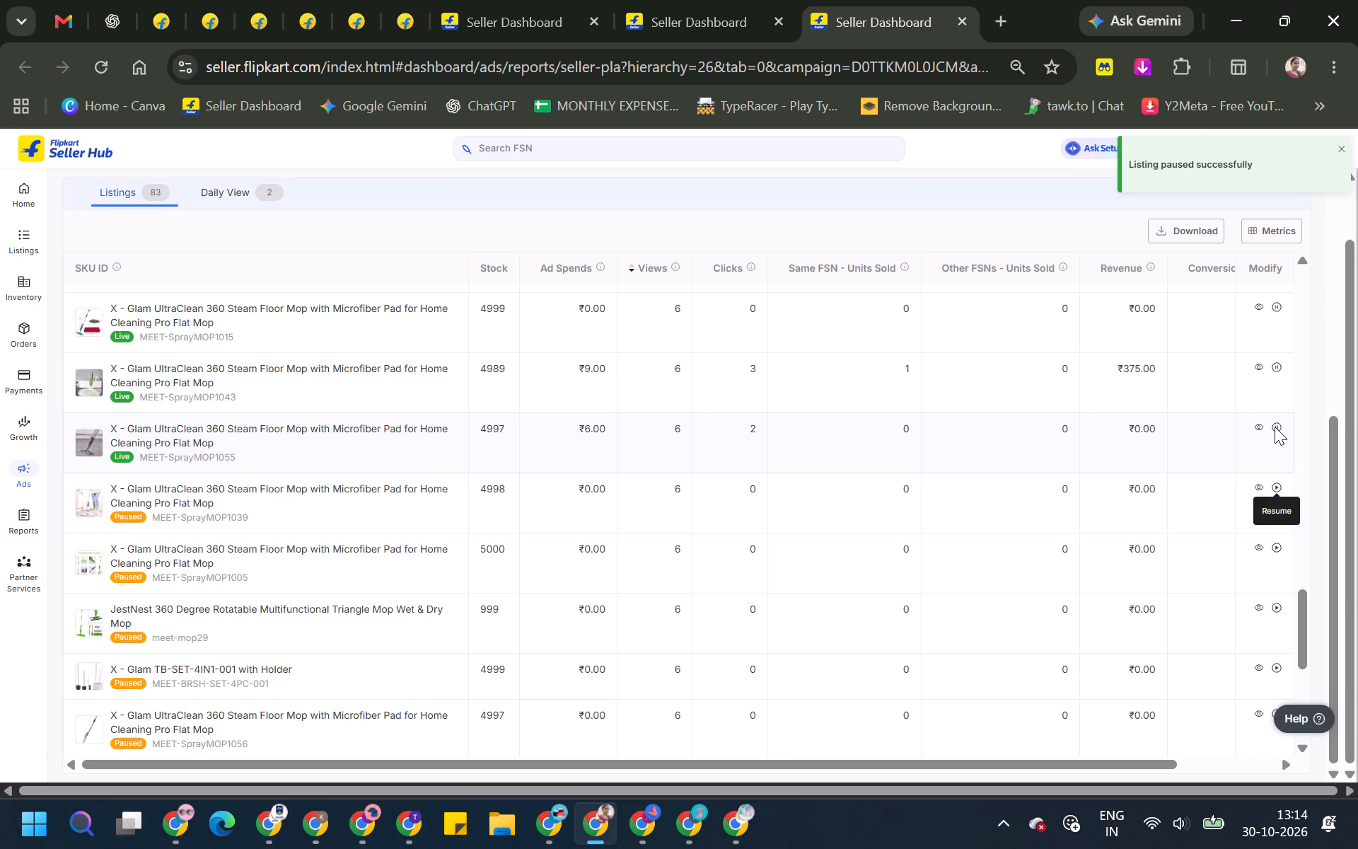
click(1275, 427)
scroll(1275, 438, up, 1)
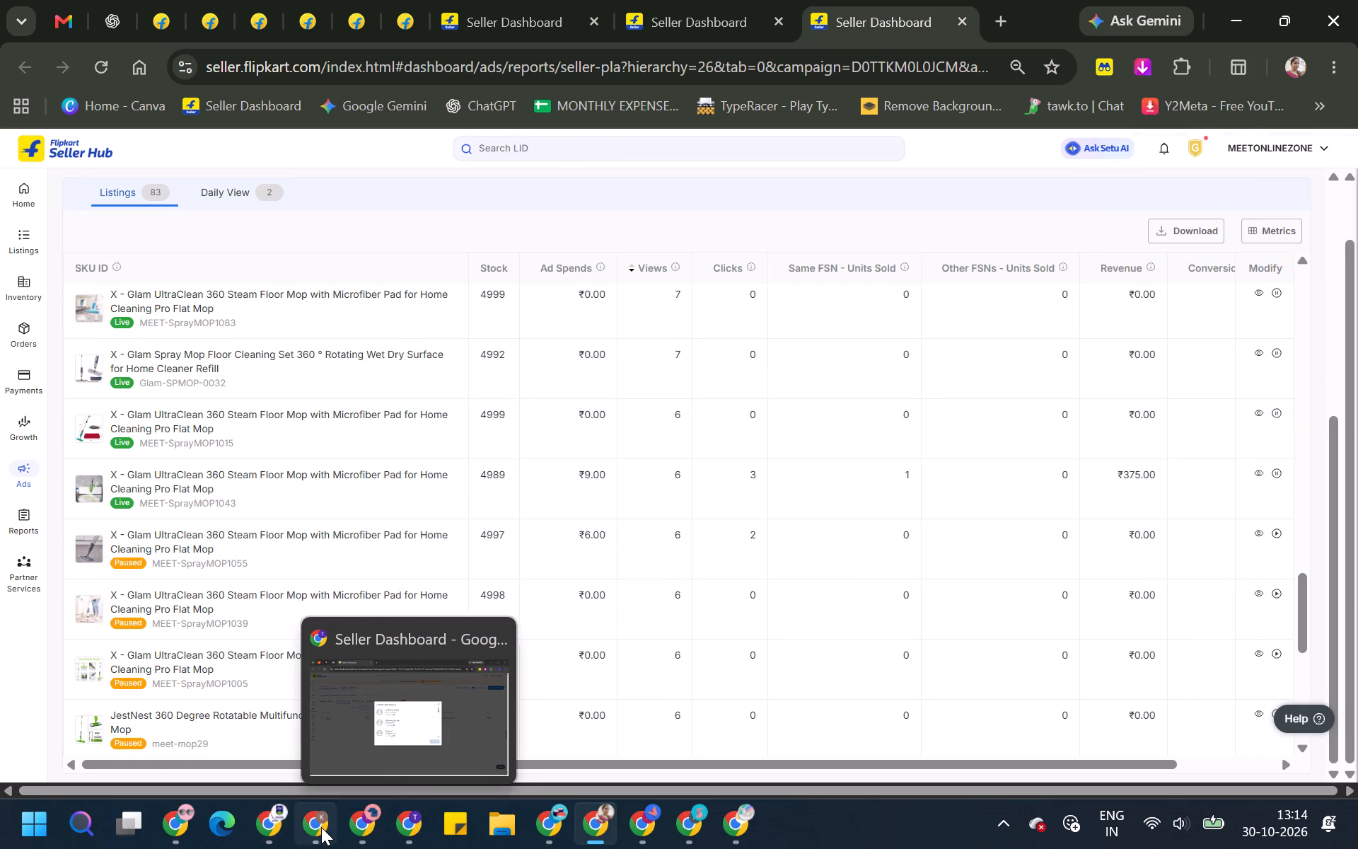
click(395, 841)
click(368, 836)
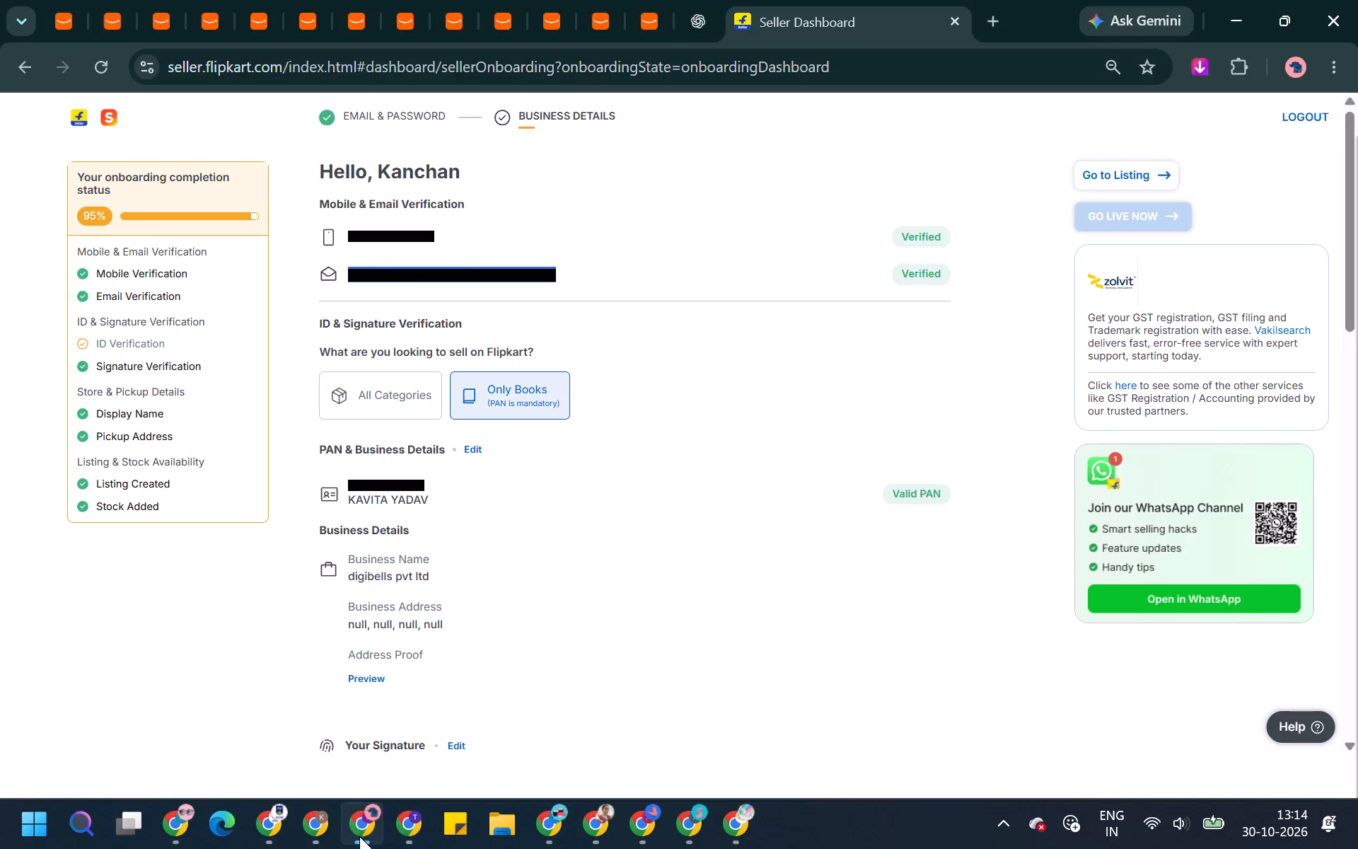
click(303, 830)
click(267, 836)
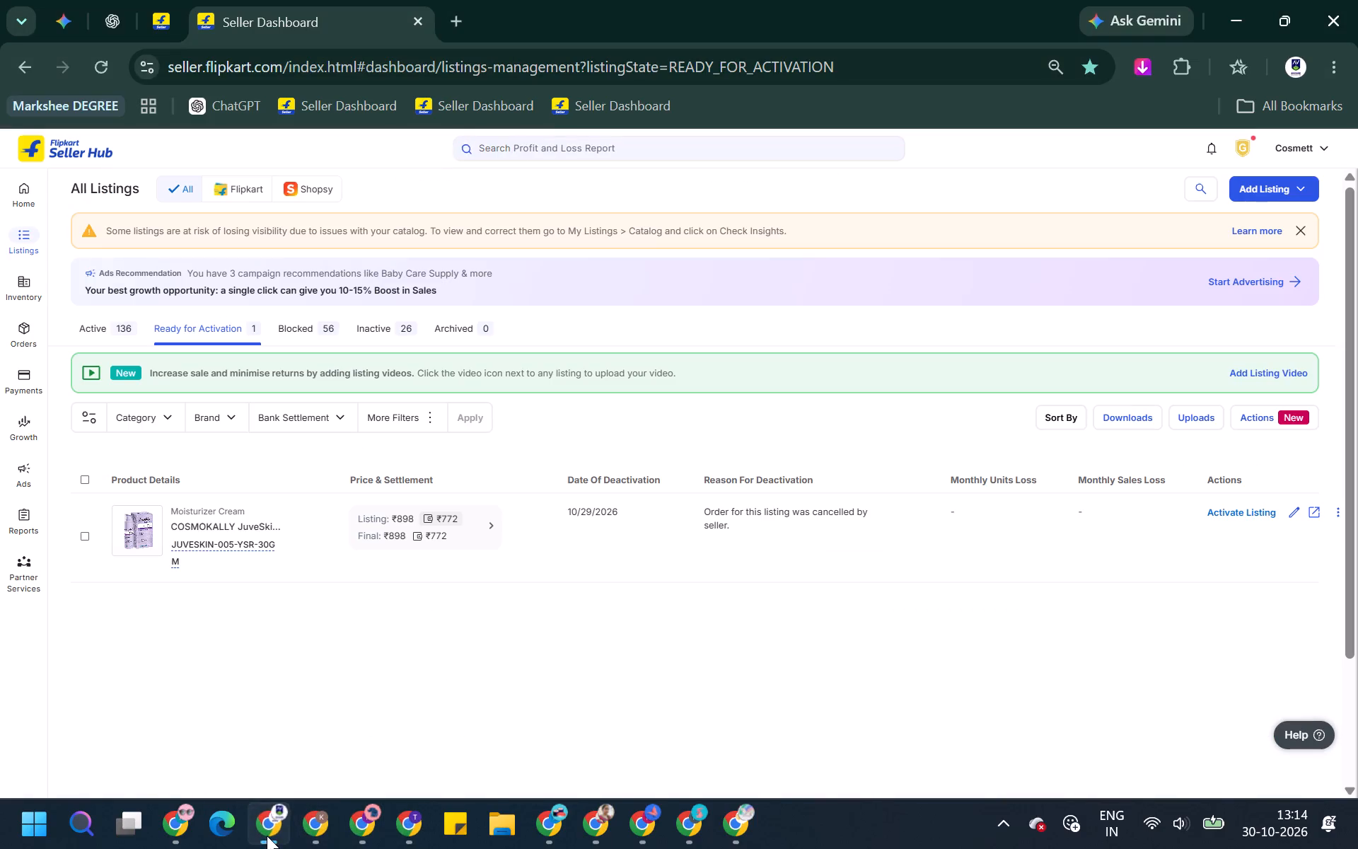
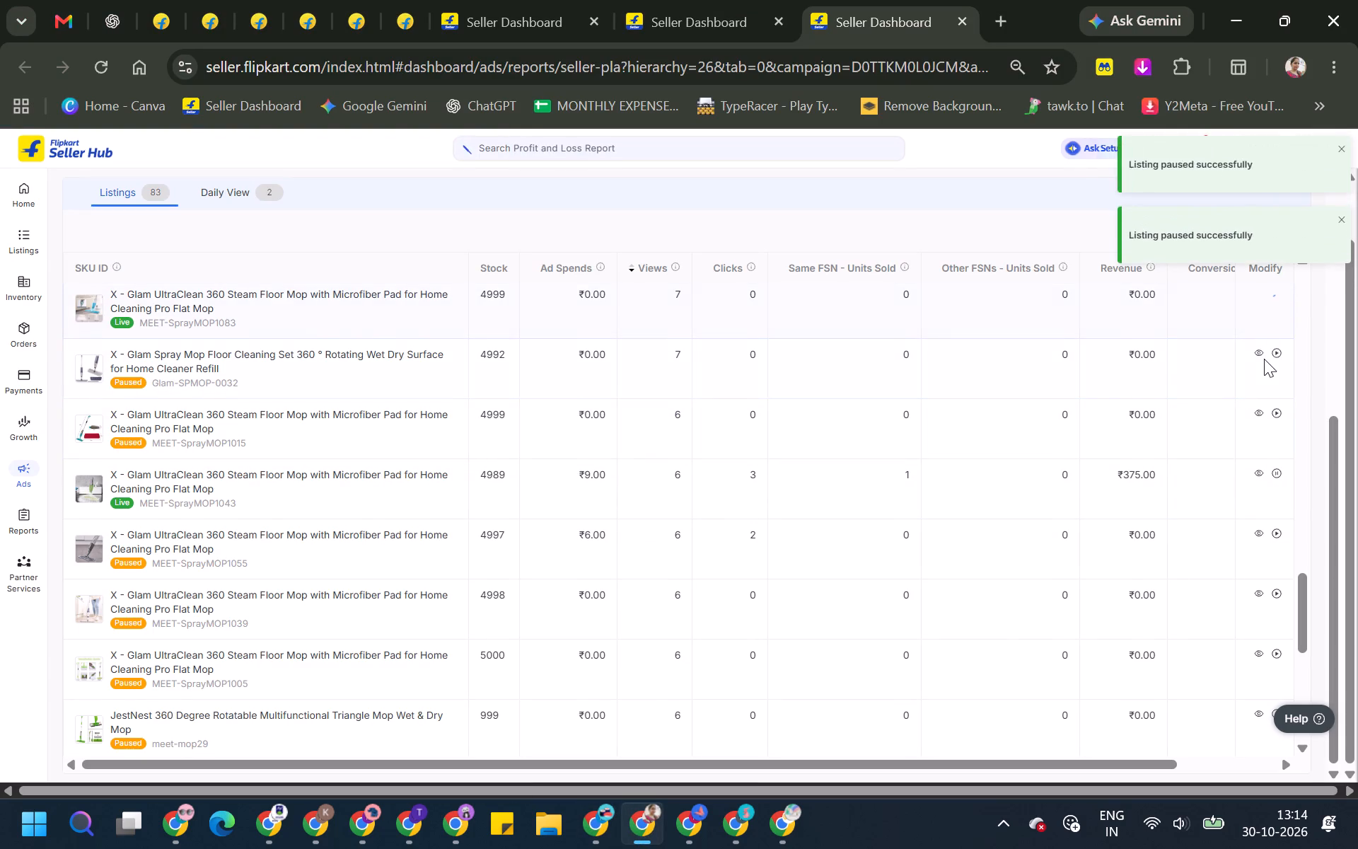
Pause the MEET-SprayMOP1009 mop listing in the Home Cleaning & Bathroom Accessories ad group.
scroll(1272, 389, up, 1)
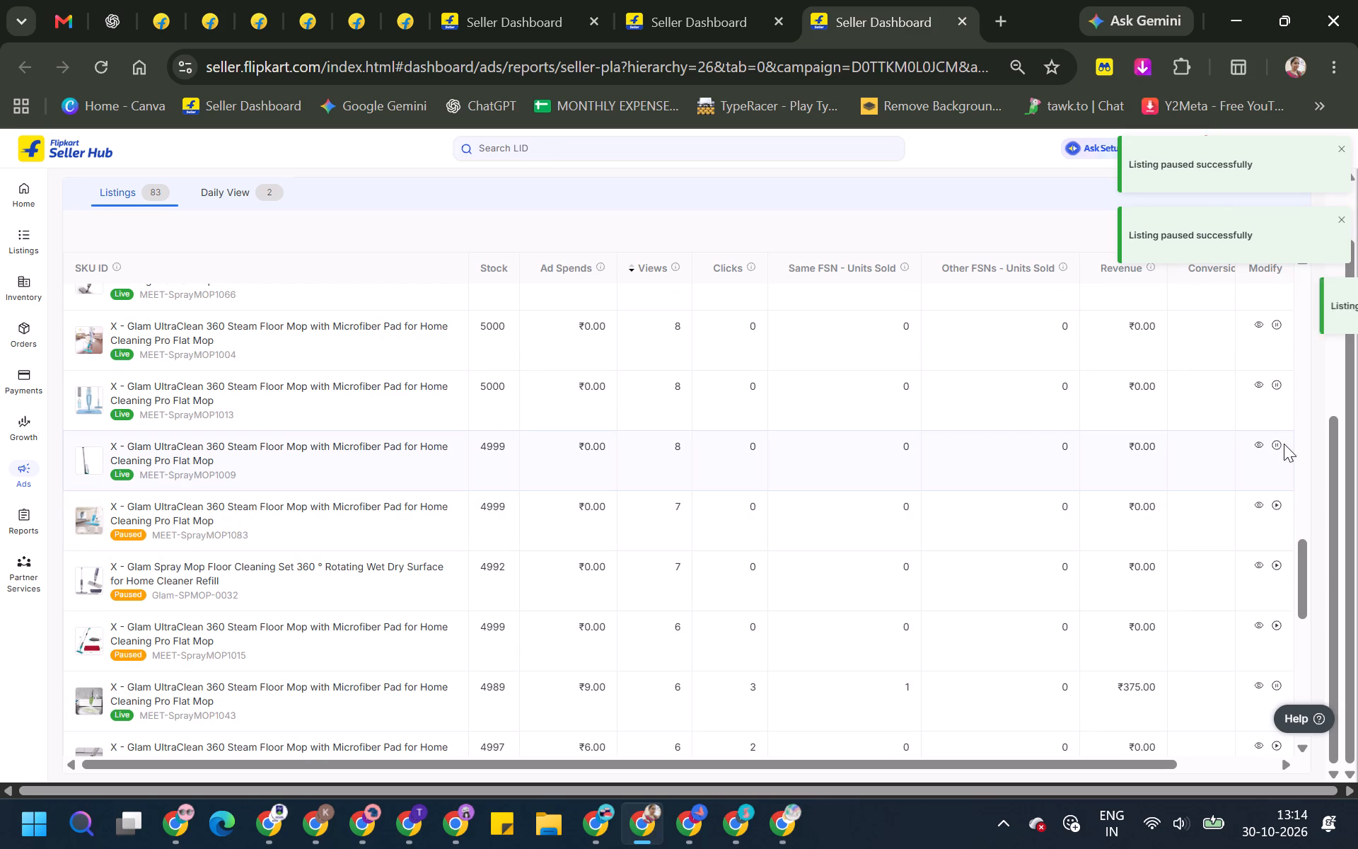
Pause the MEET-SprayMOP1013, MEET-SprayMOP1009, MEET-SprayMOP1004 and MEET-SprayMOP1066 mop listings in the Home Cleaning & Bathroom Accessories ad group.
click(1282, 444)
click(1277, 384)
click(1279, 442)
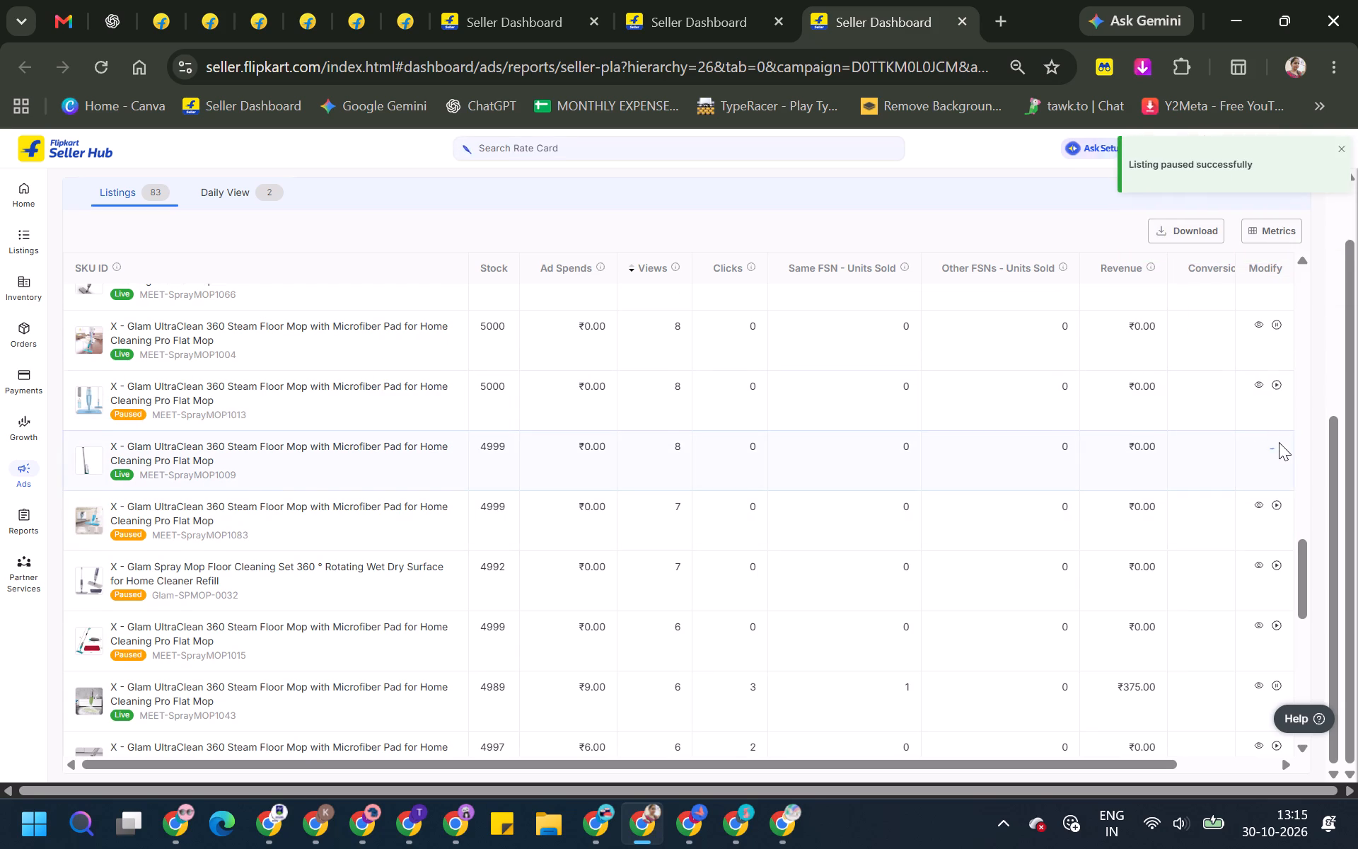
scroll(1279, 442, up, 1)
click(1273, 426)
click(1279, 373)
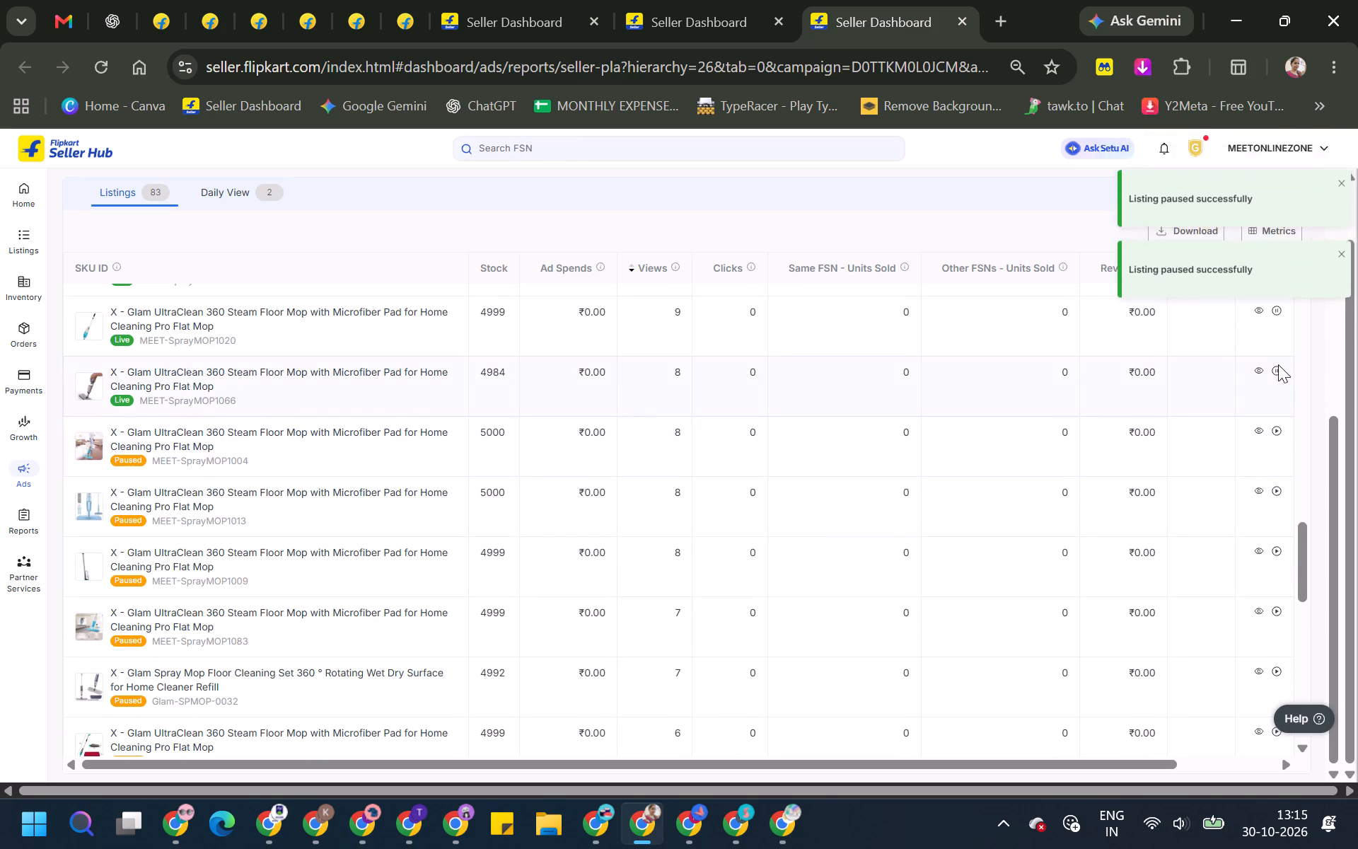
Pause the MEET-SprayMOP1020, MEET-SprayMOP1070 and meet-mop9 mop listings in the Home Cleaning & Bathroom Accessories ad group.
scroll(1264, 403, up, 2)
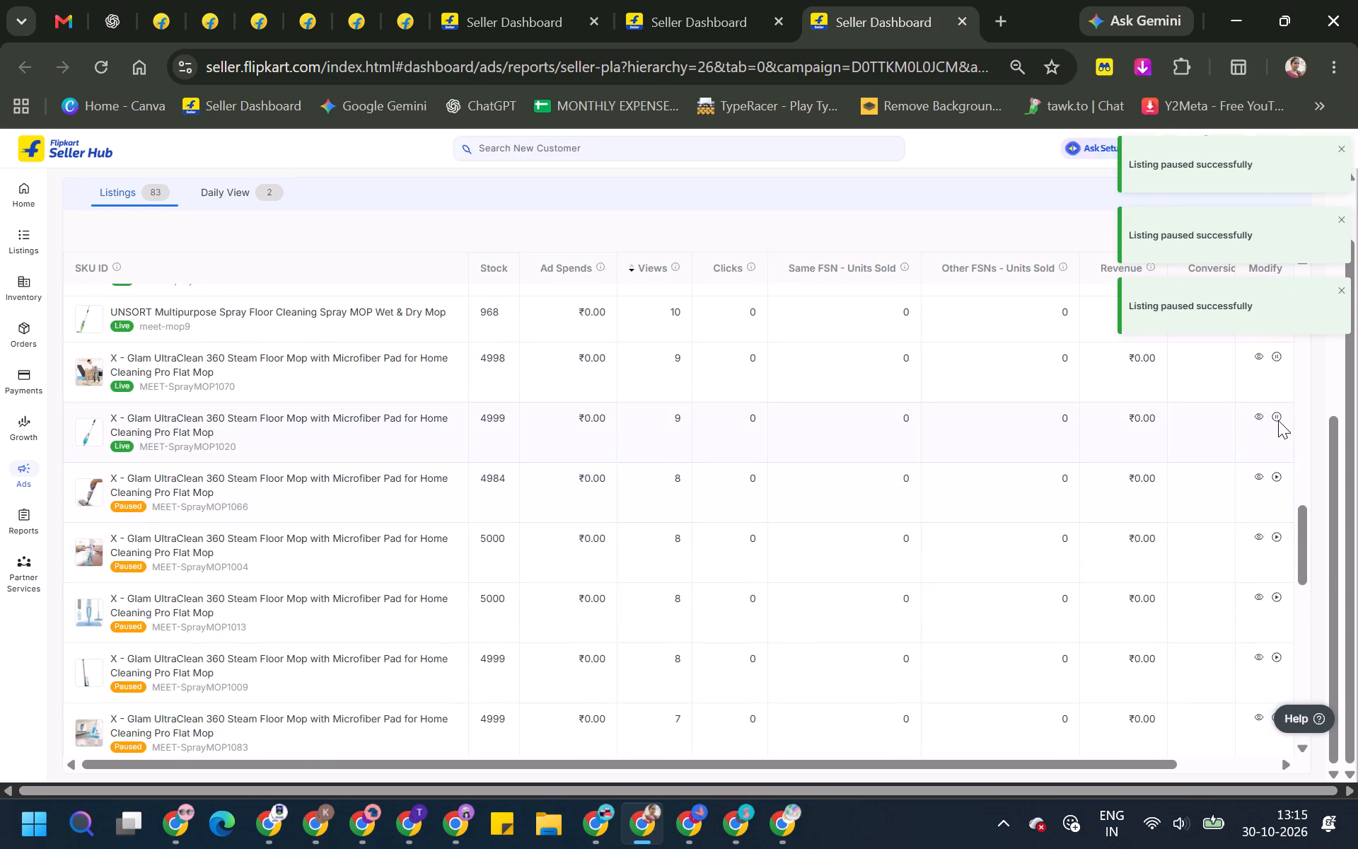
click(1277, 417)
scroll(1268, 439, up, 1)
click(1282, 460)
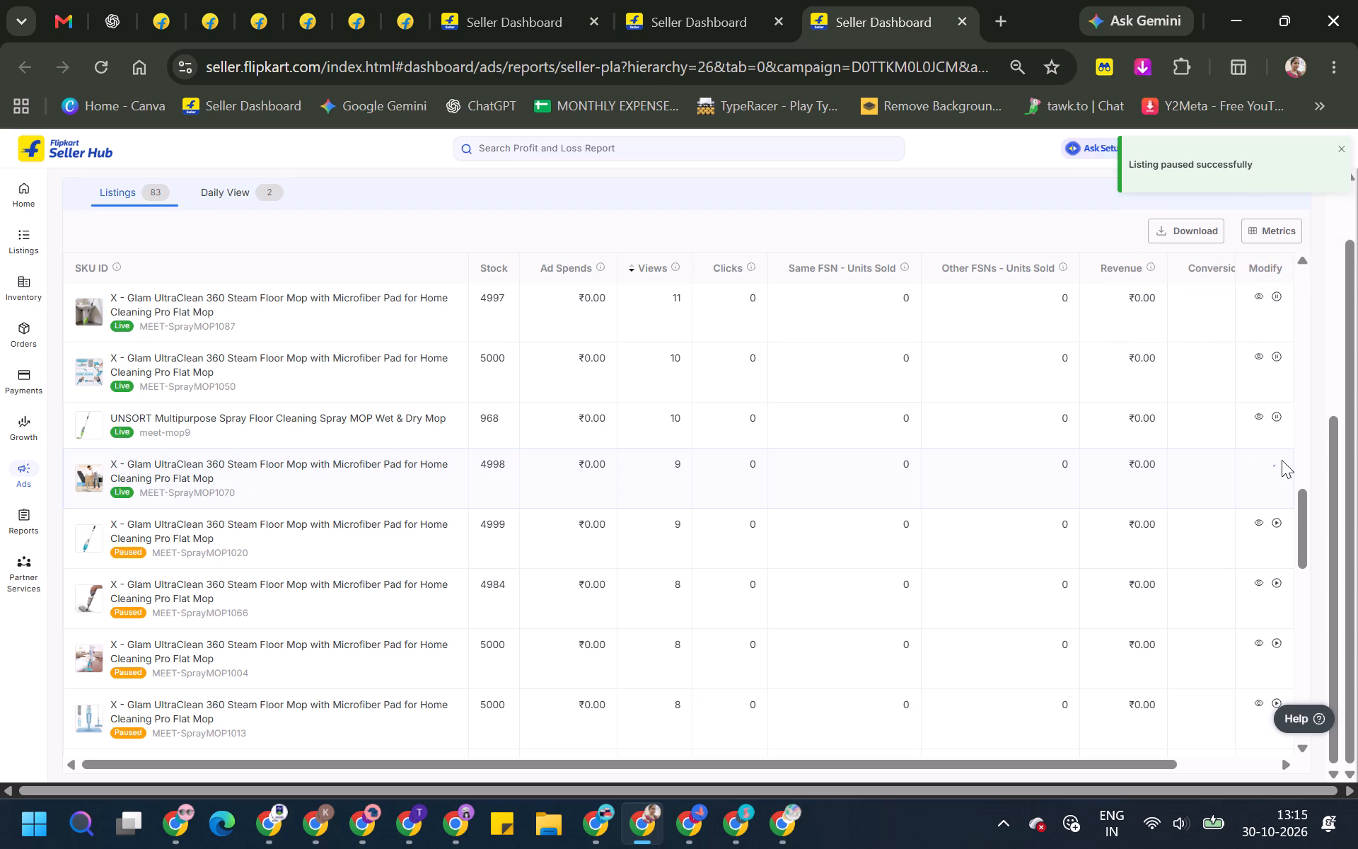
click(1280, 422)
Pause the MEET-SprayMOP1050, MEET-SprayMOP1087, meet-mop26 and MEET-SprayMOP1001 mop listings in the Home Cleaning & Bathroom Accessories ad group.
scroll(1258, 461, up, 1)
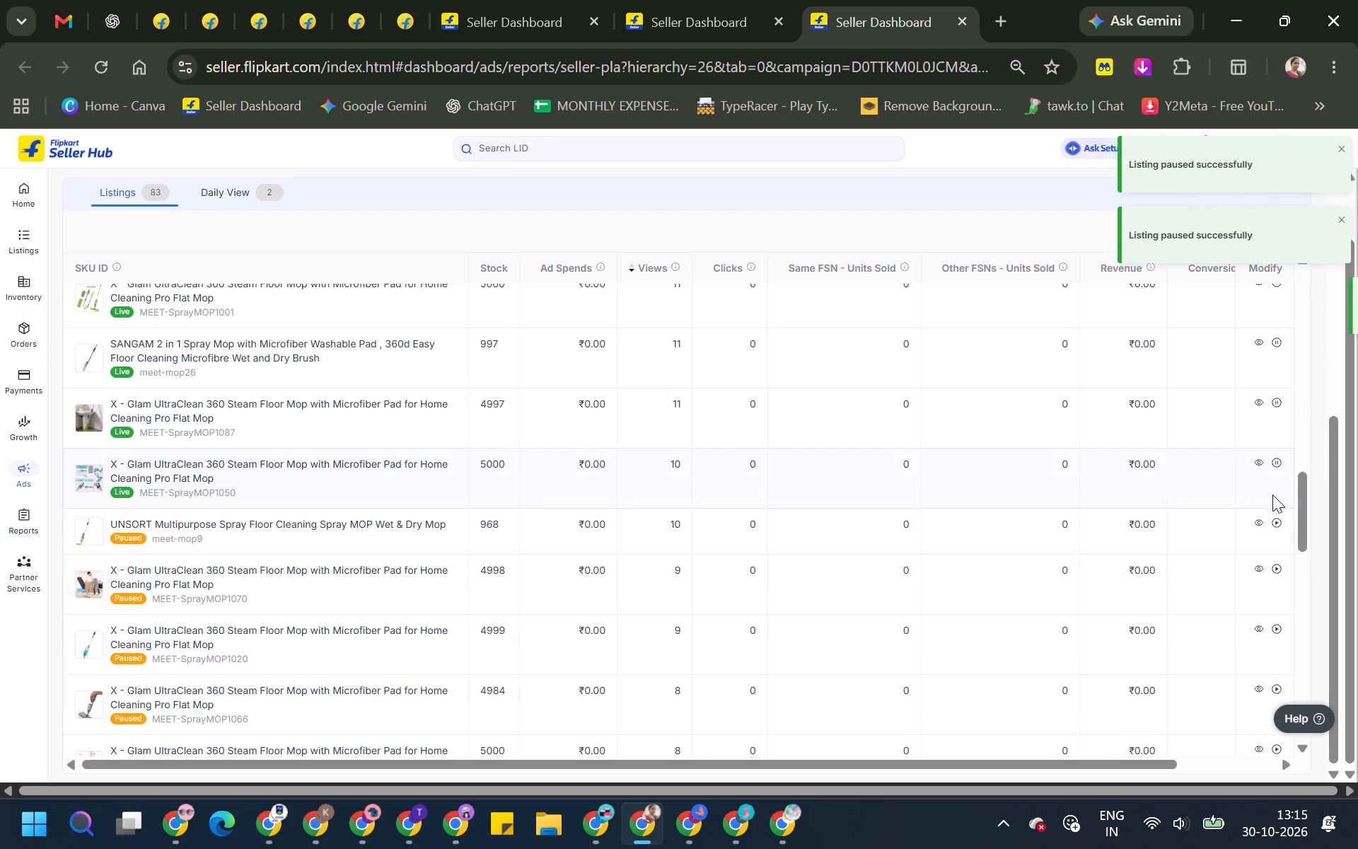
click(1277, 460)
click(1277, 395)
click(1275, 403)
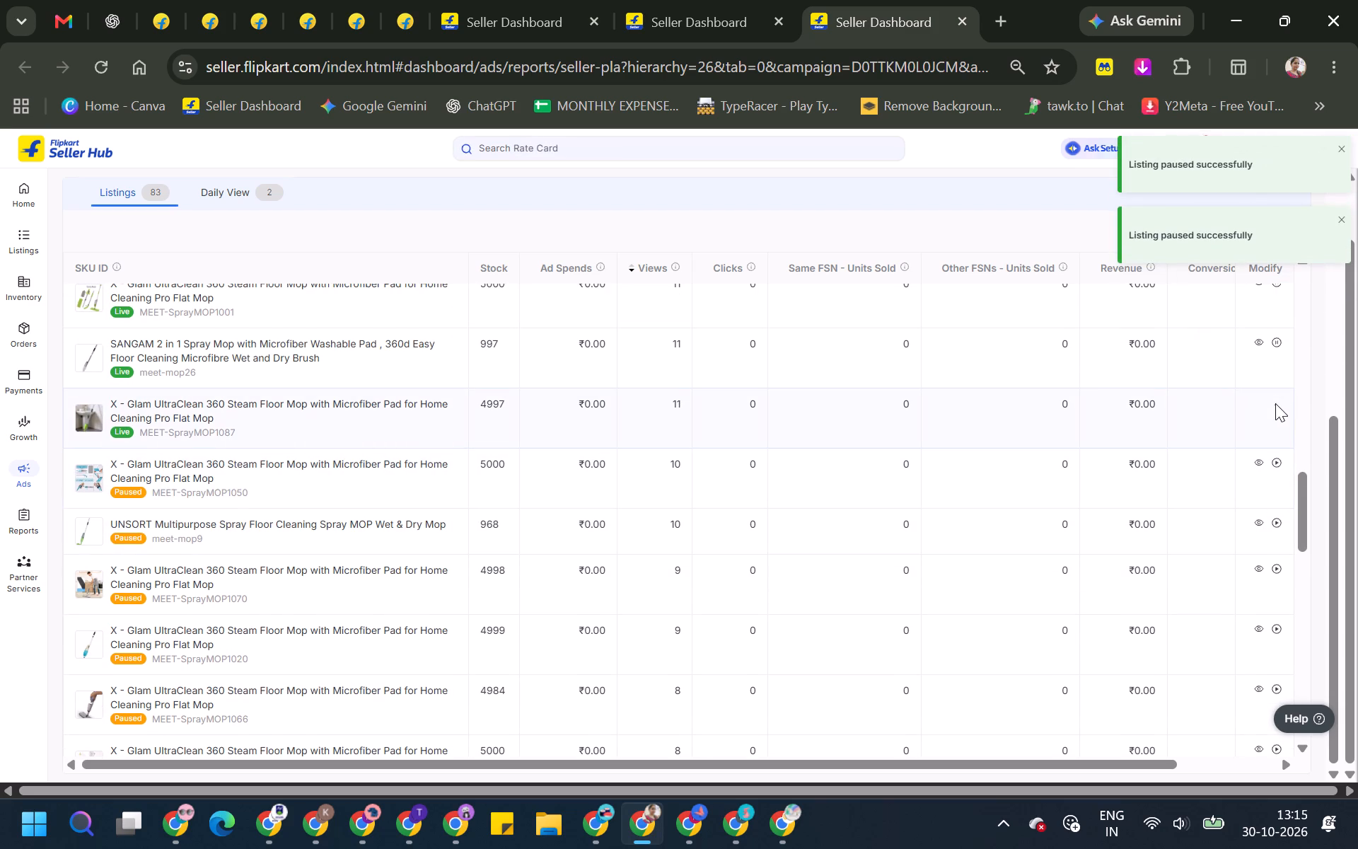
scroll(1267, 411, up, 1)
click(1271, 451)
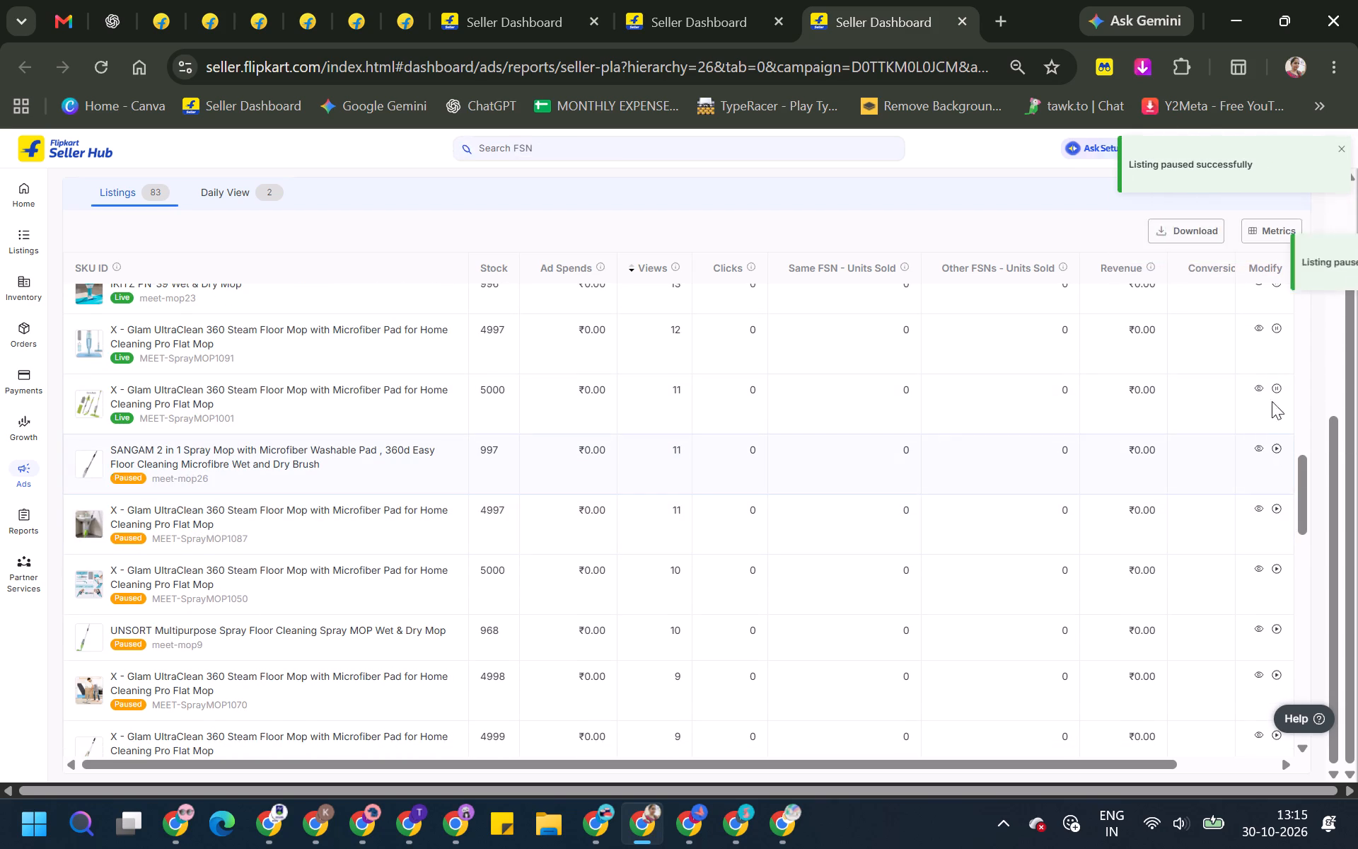
click(1270, 392)
click(1272, 330)
scroll(1266, 387, up, 2)
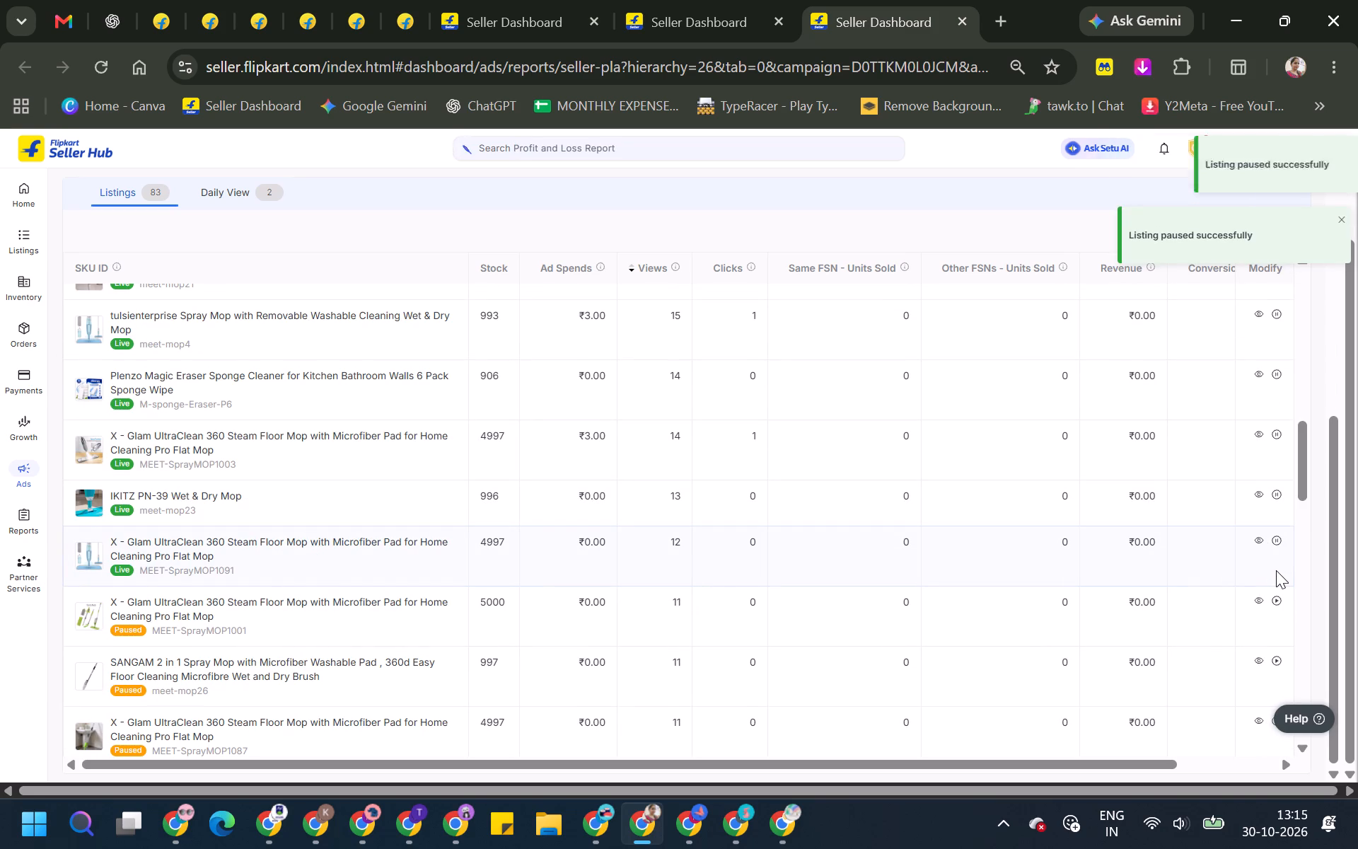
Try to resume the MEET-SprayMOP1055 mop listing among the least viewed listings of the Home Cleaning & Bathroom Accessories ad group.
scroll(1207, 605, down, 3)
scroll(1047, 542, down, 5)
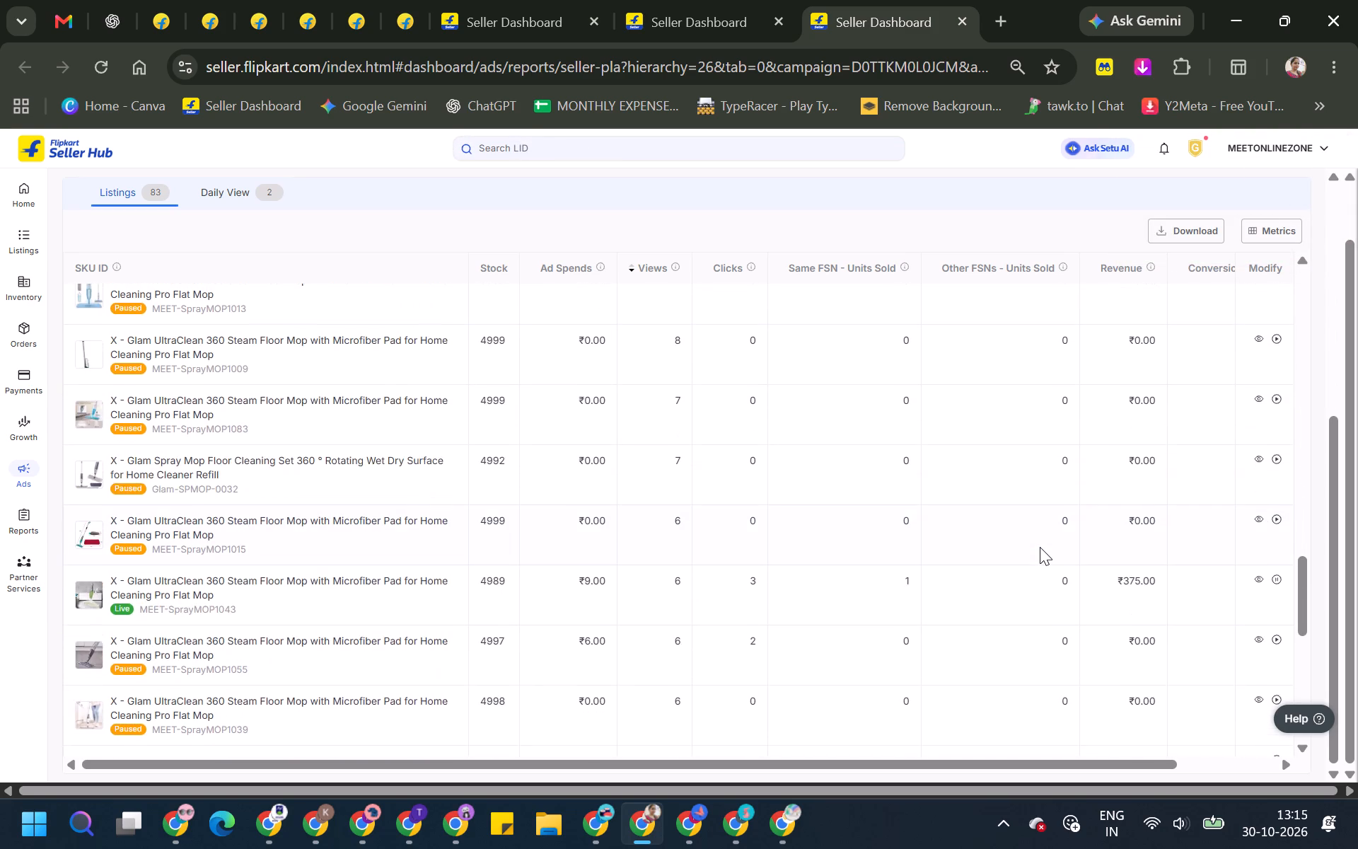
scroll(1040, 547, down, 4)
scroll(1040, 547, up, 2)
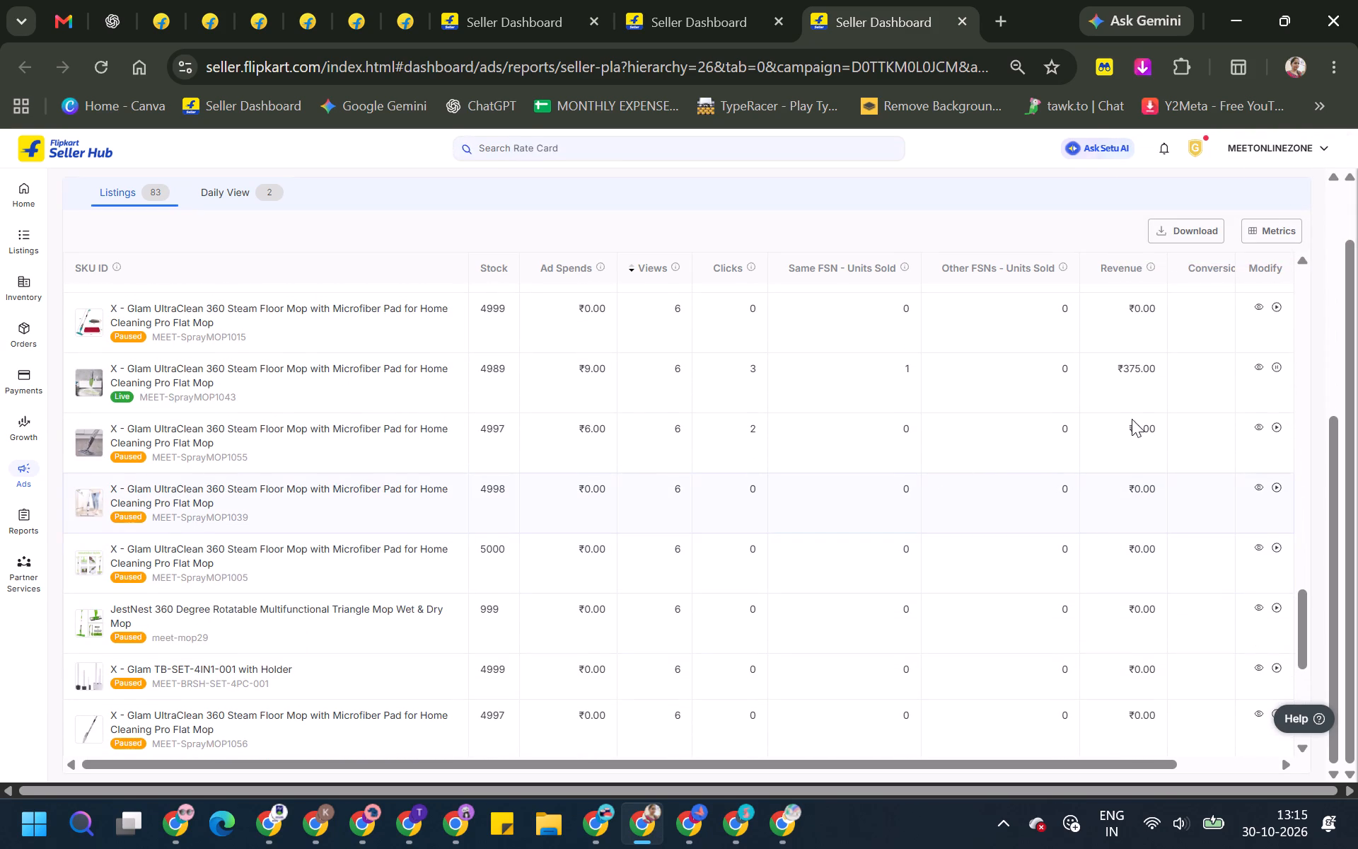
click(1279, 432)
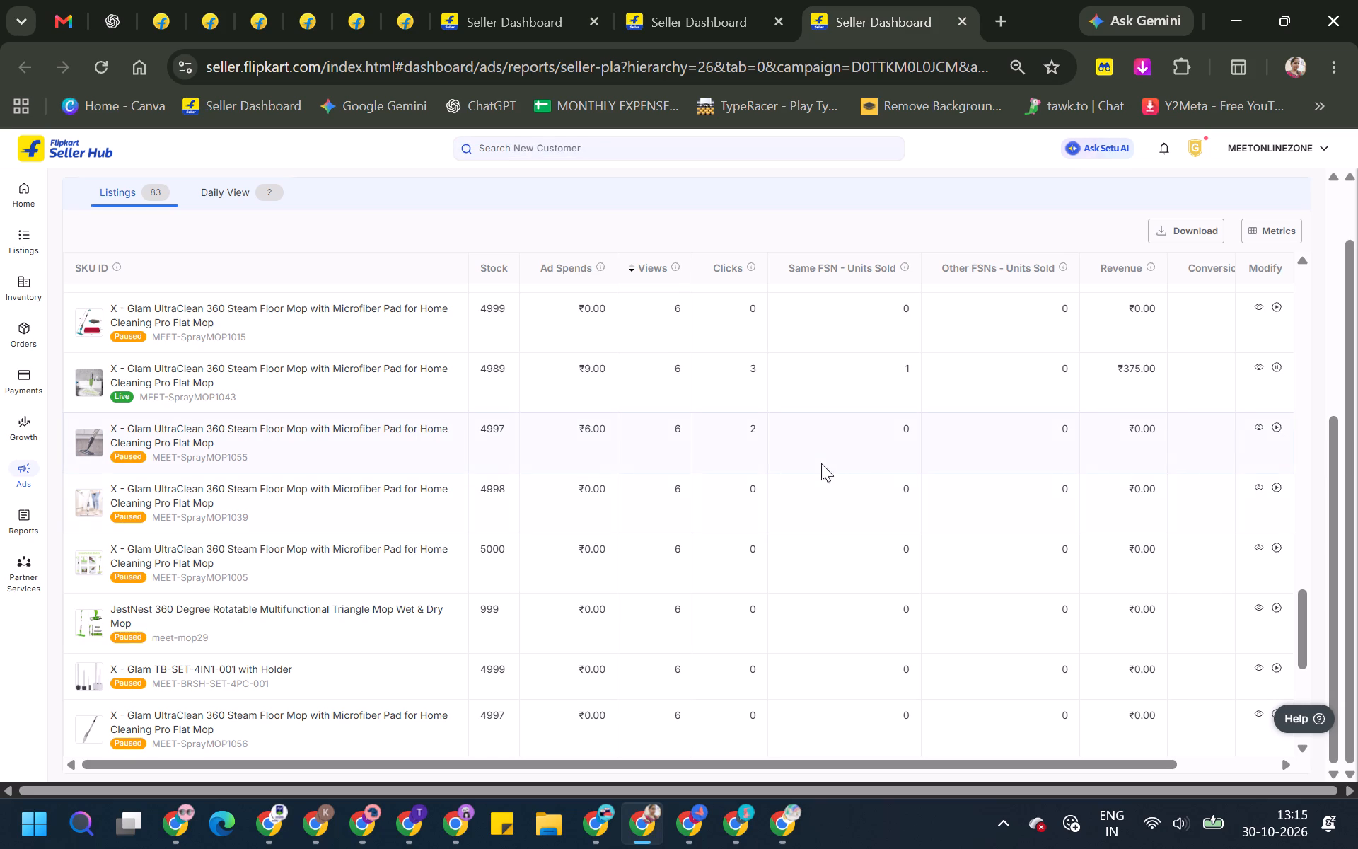
Pause the MEET-SprayMOP1091 mop listing in the Home Cleaning & Bathroom Accessories ad group.
scroll(872, 485, up, 3)
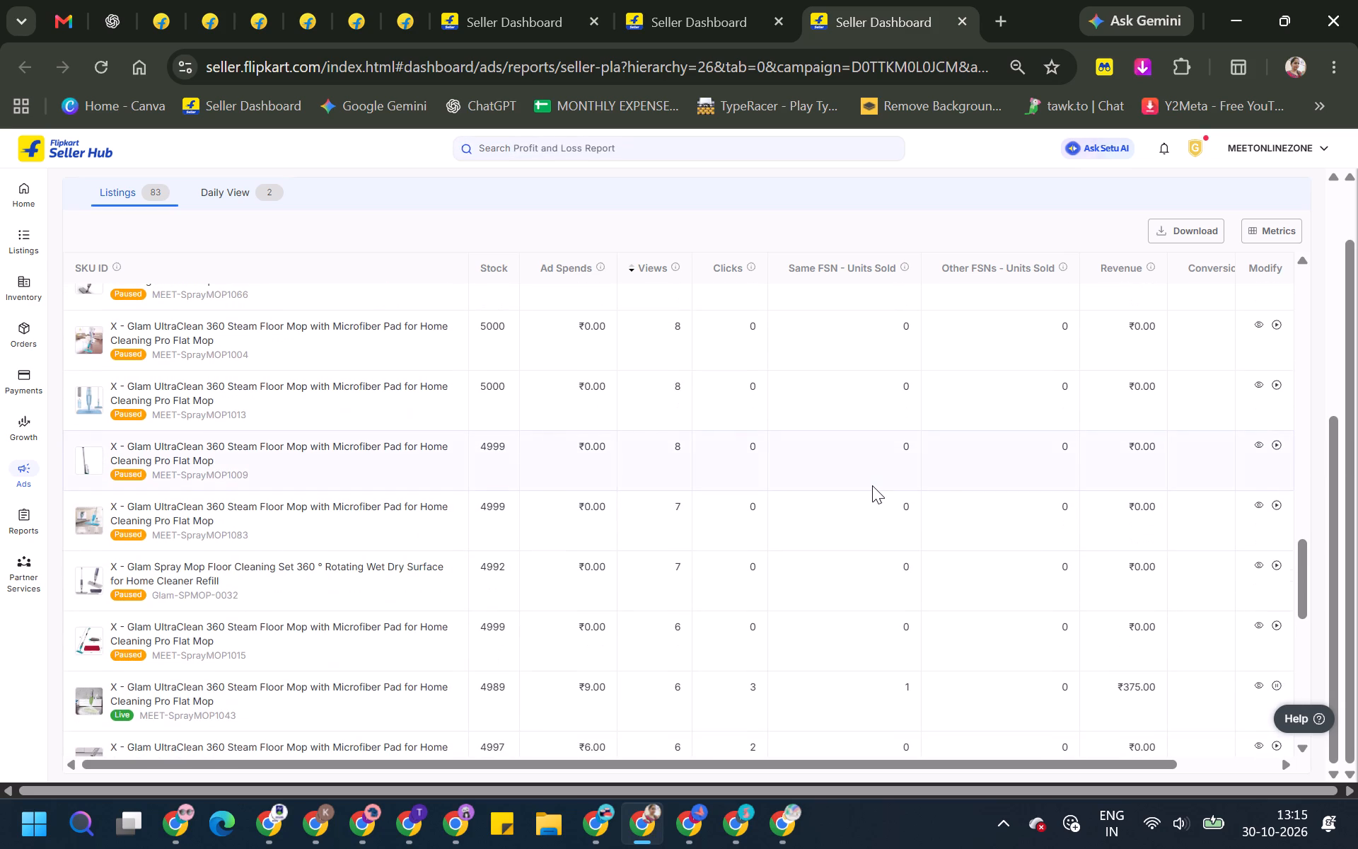
scroll(872, 485, up, 2)
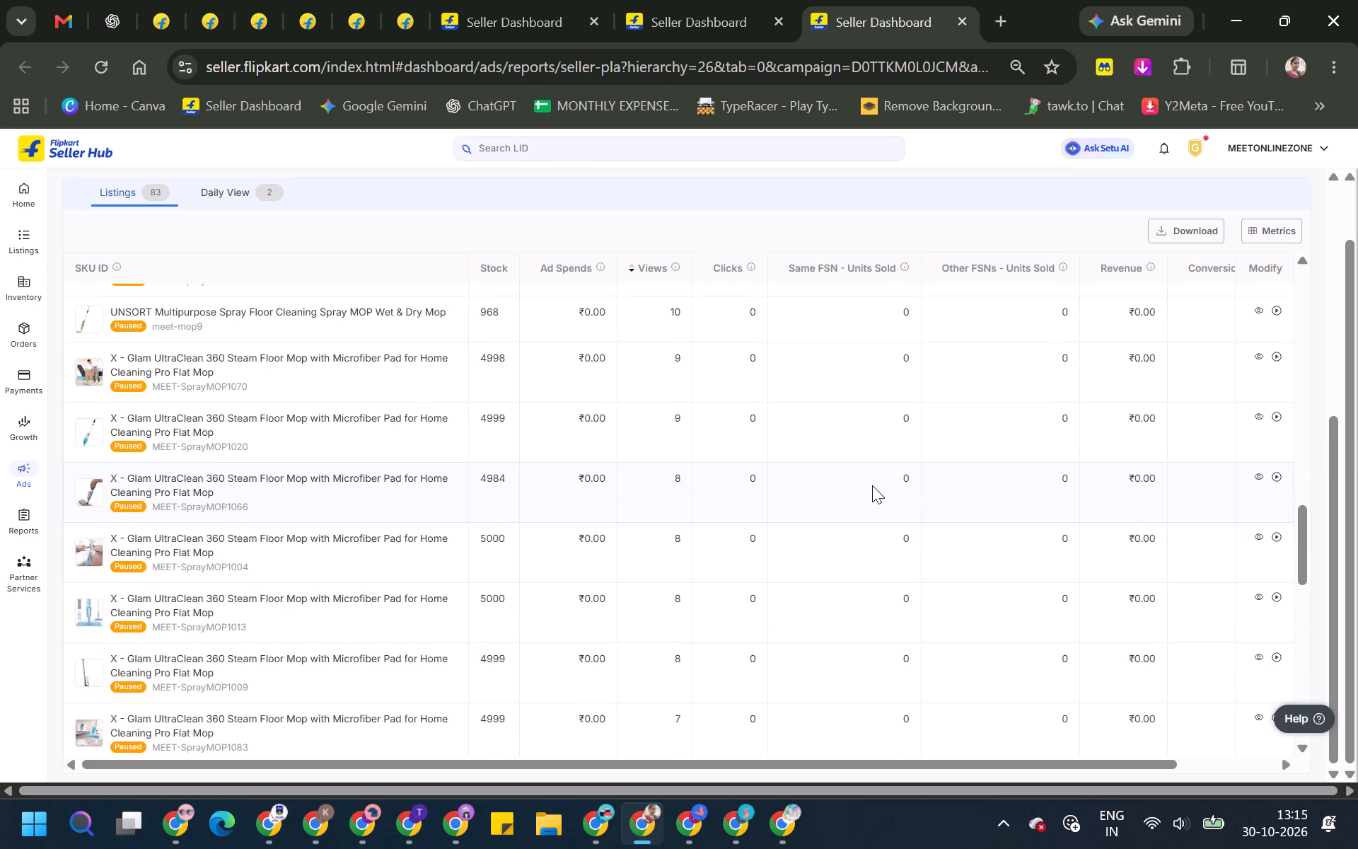
scroll(872, 485, up, 5)
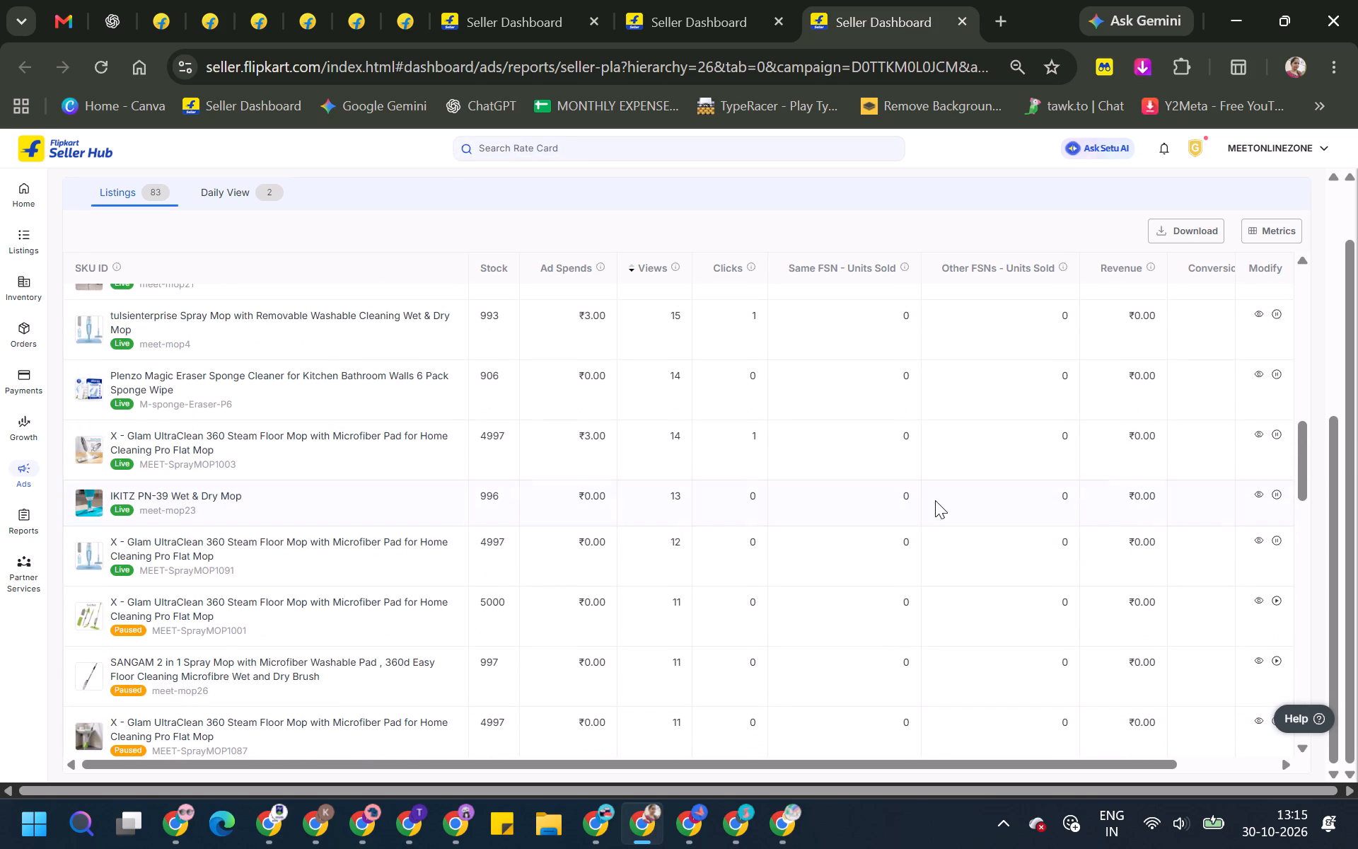
click(1279, 543)
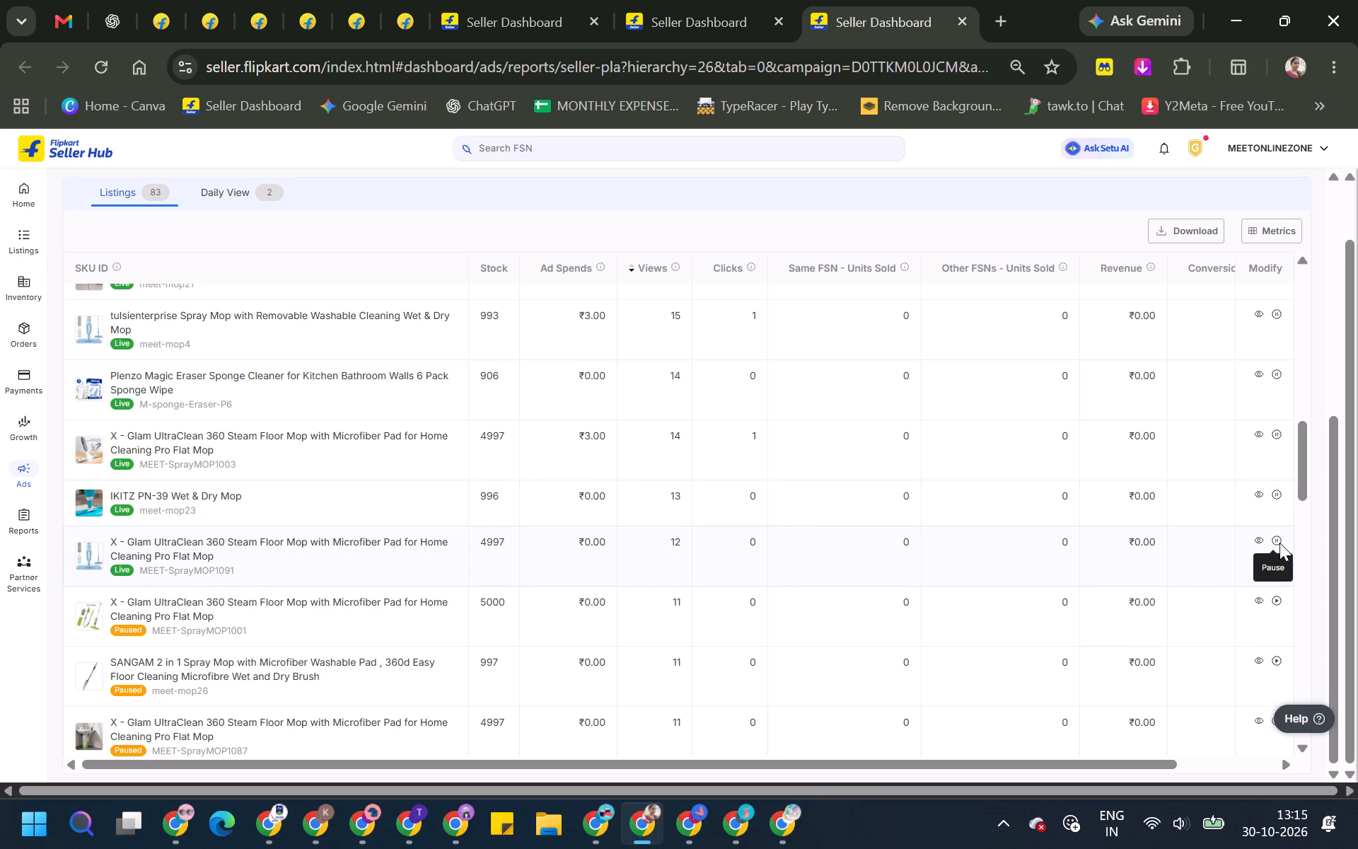
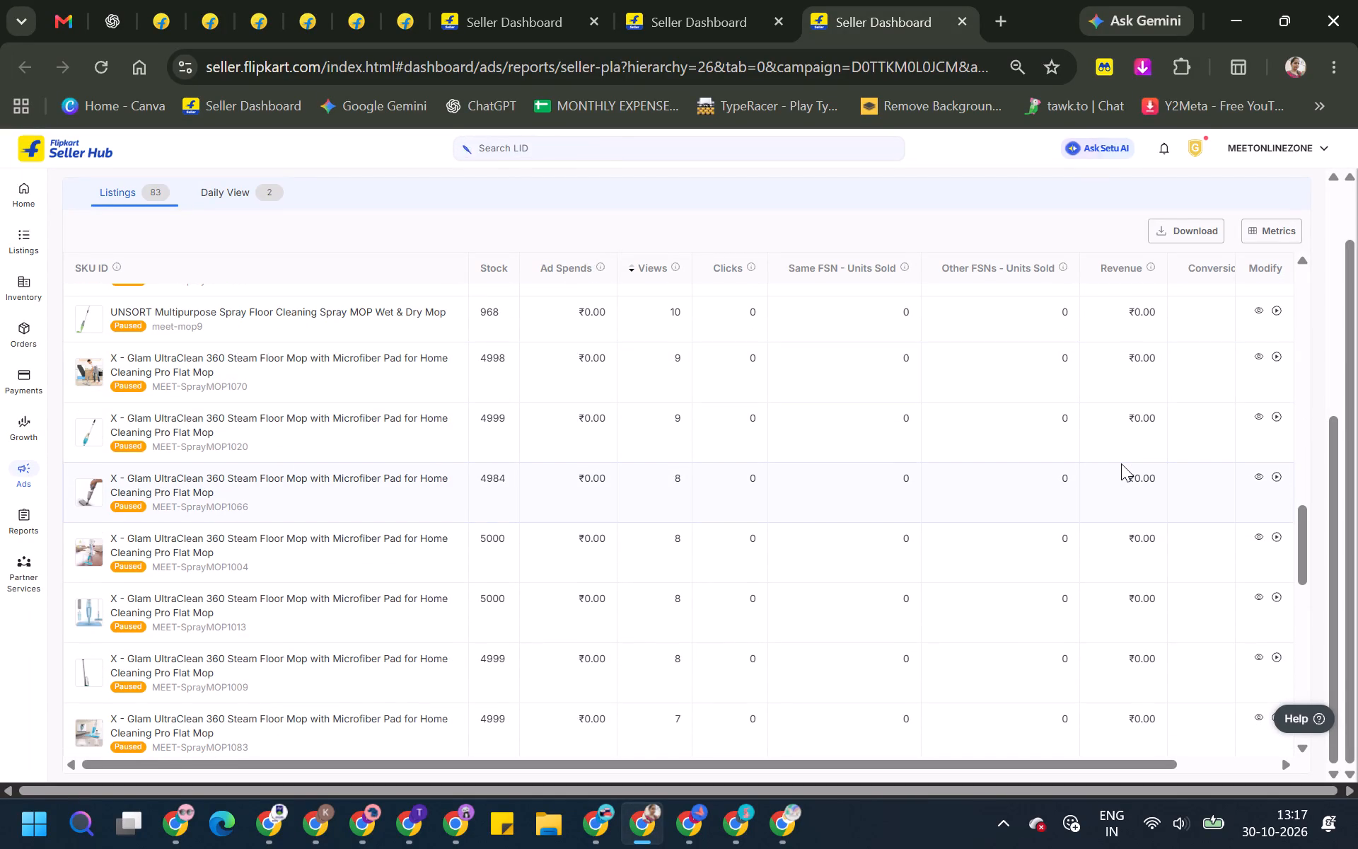
Check the least viewed mop listings in the Home Cleaning & Bathroom Accessories ad group for live ones without sales.
scroll(1121, 463, down, 2)
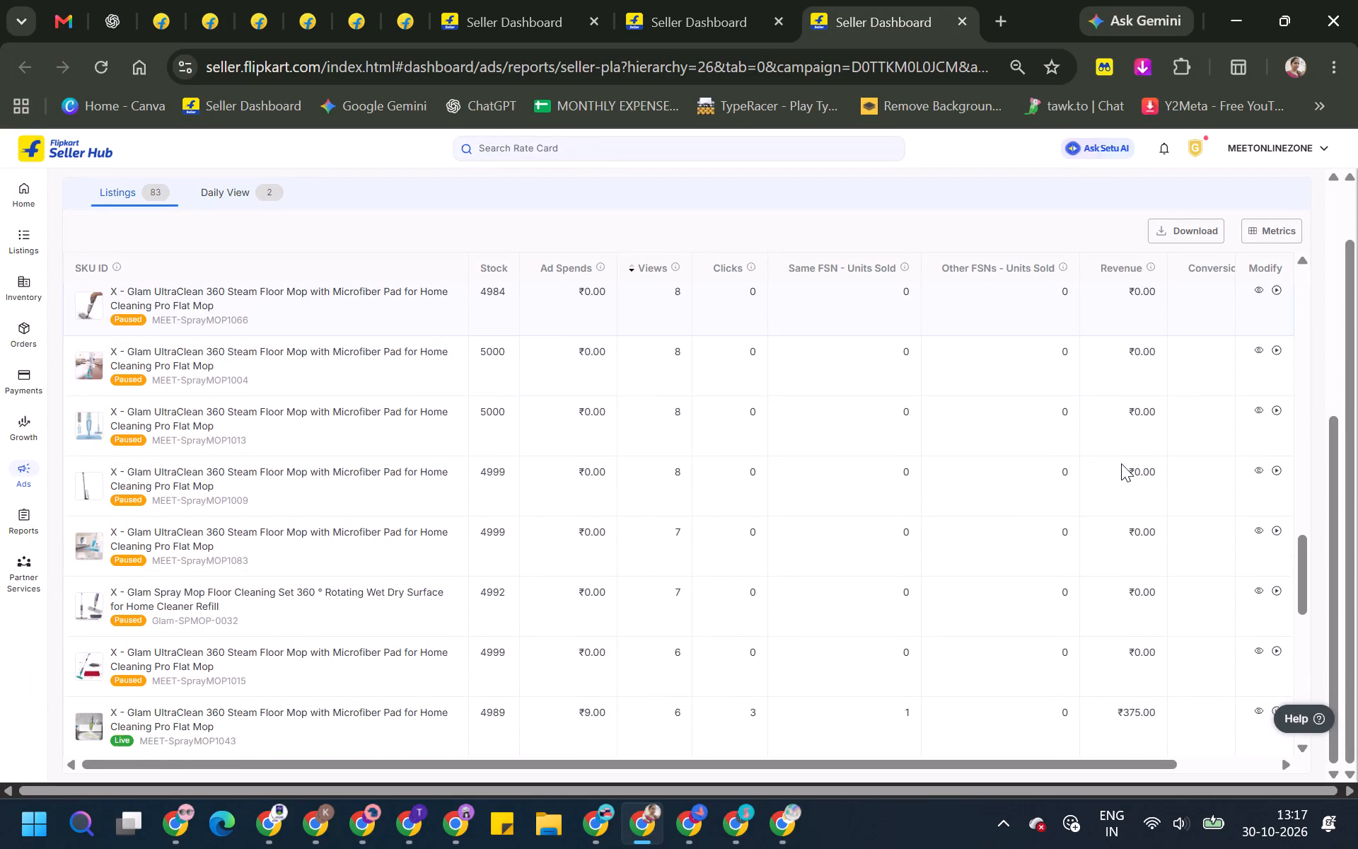
scroll(1121, 463, down, 2)
scroll(1121, 463, up, 3)
scroll(1121, 463, down, 3)
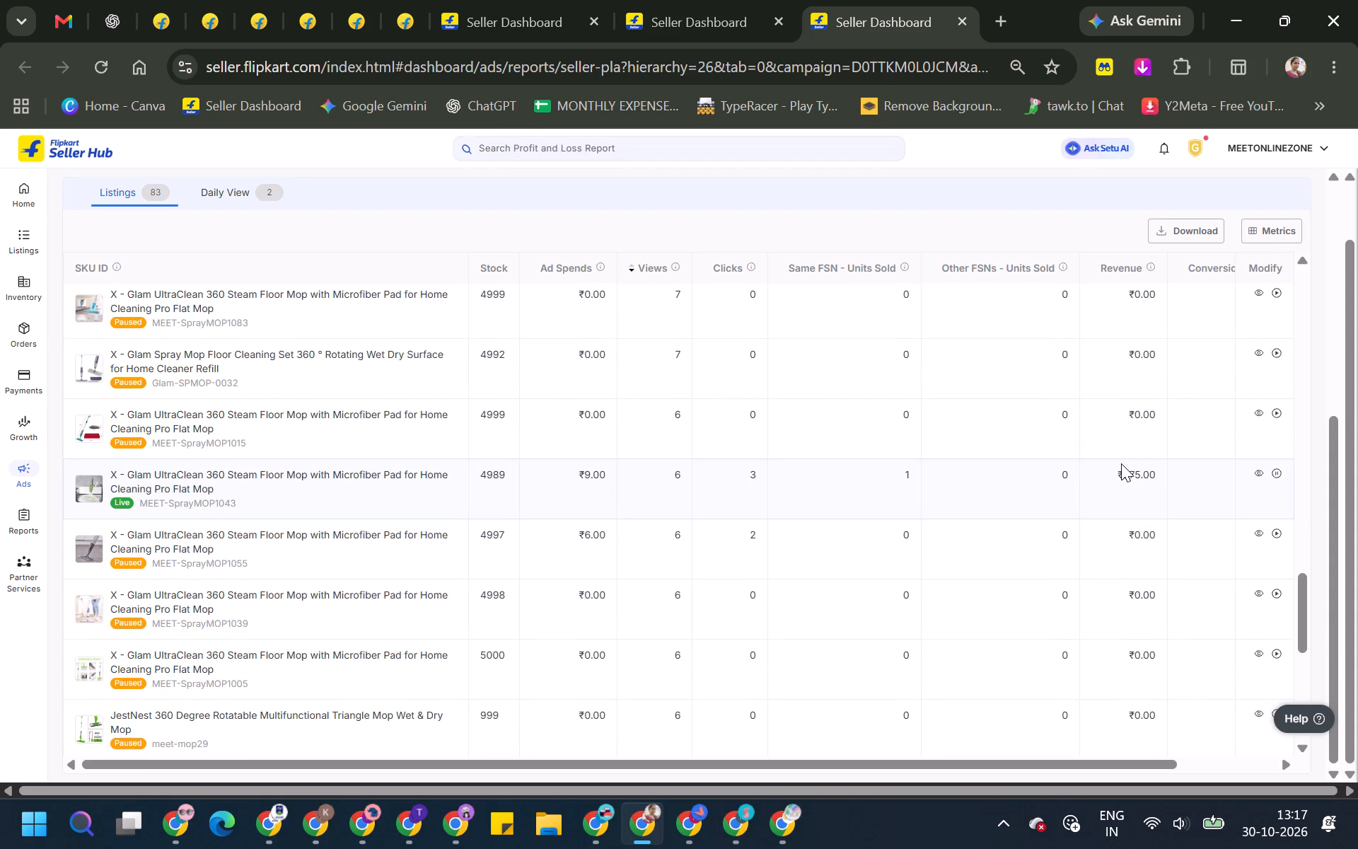
scroll(1121, 463, up, 7)
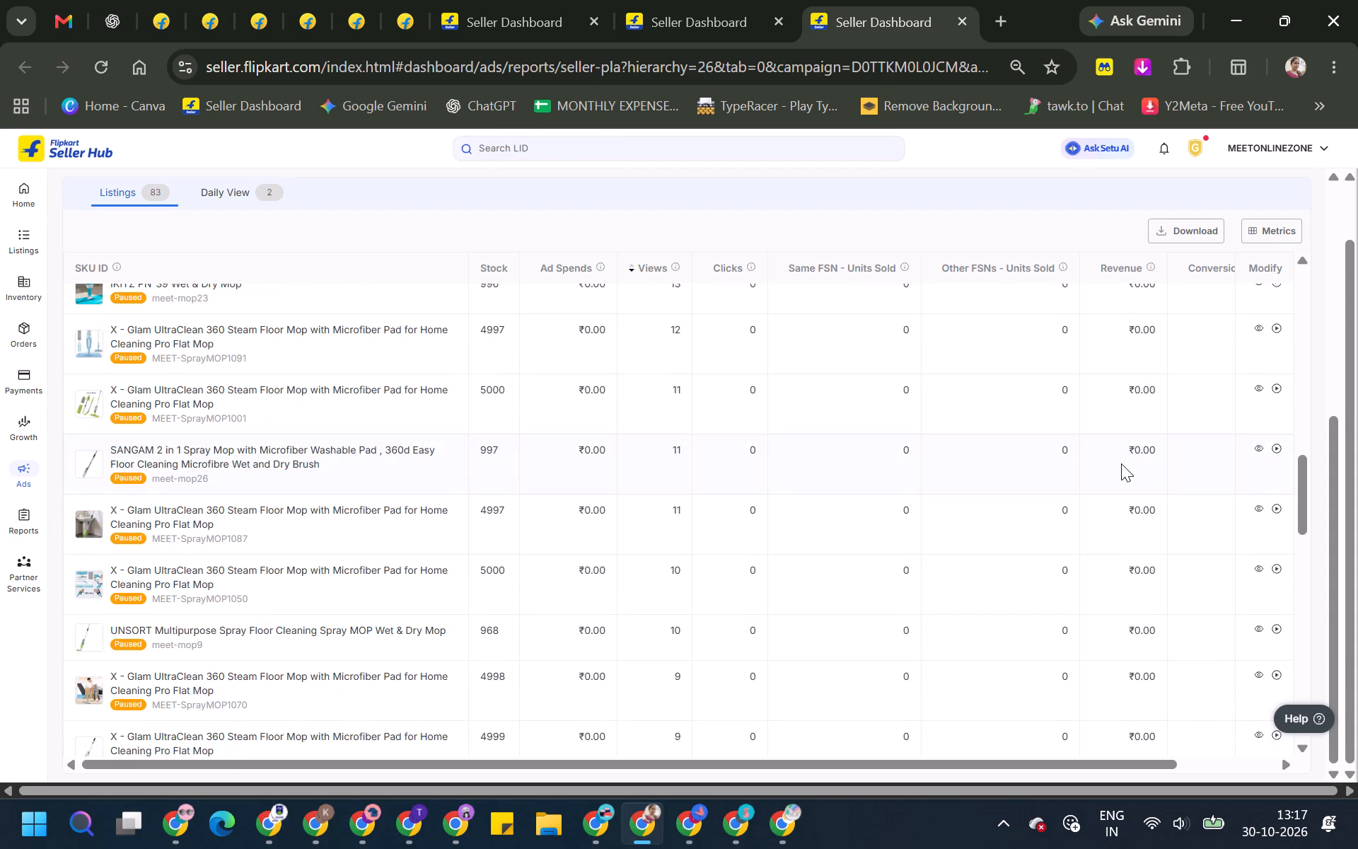
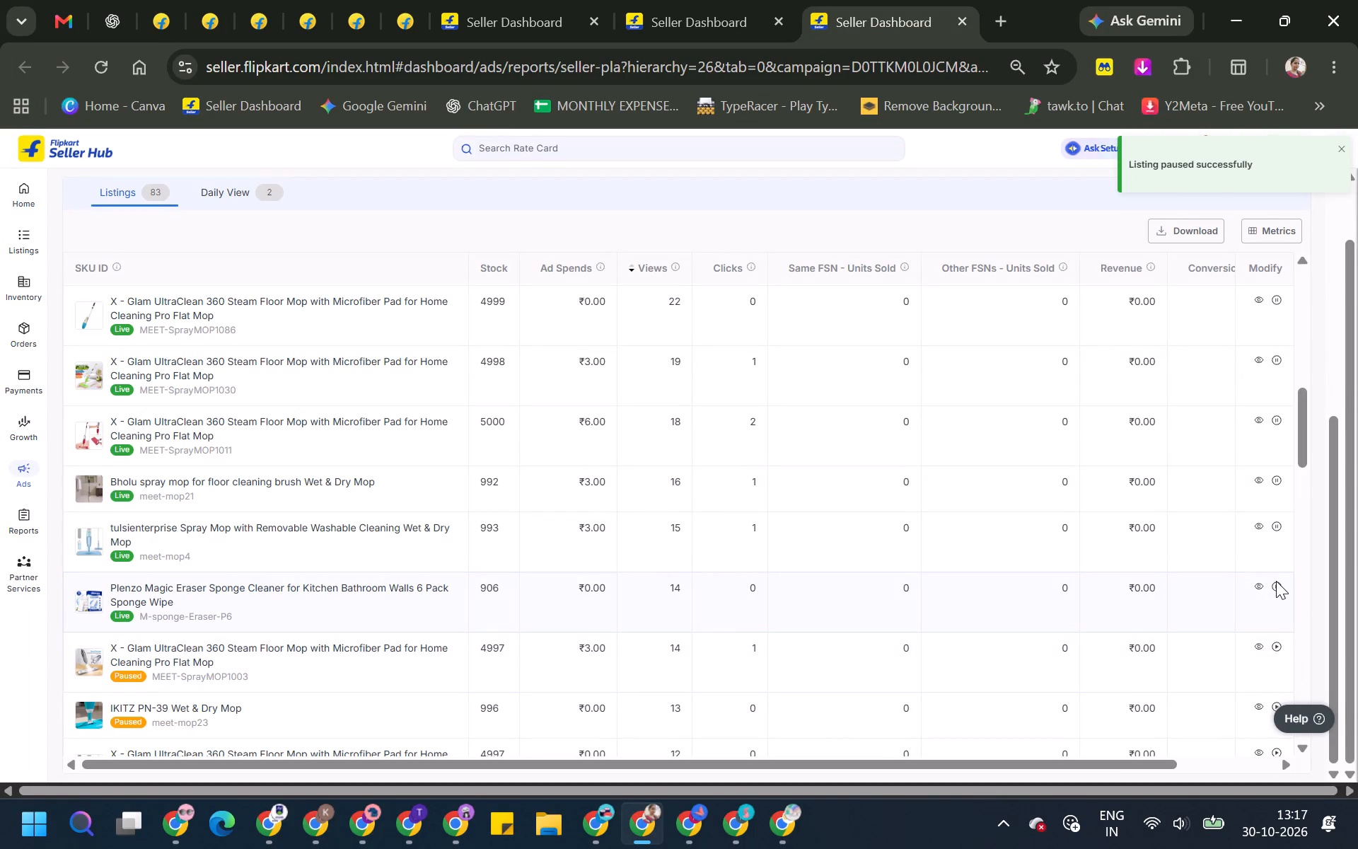
Pause the Plenzo Magic Eraser Sponge listing M-sponge-Eraser-P6 in the ad group.
click(1276, 584)
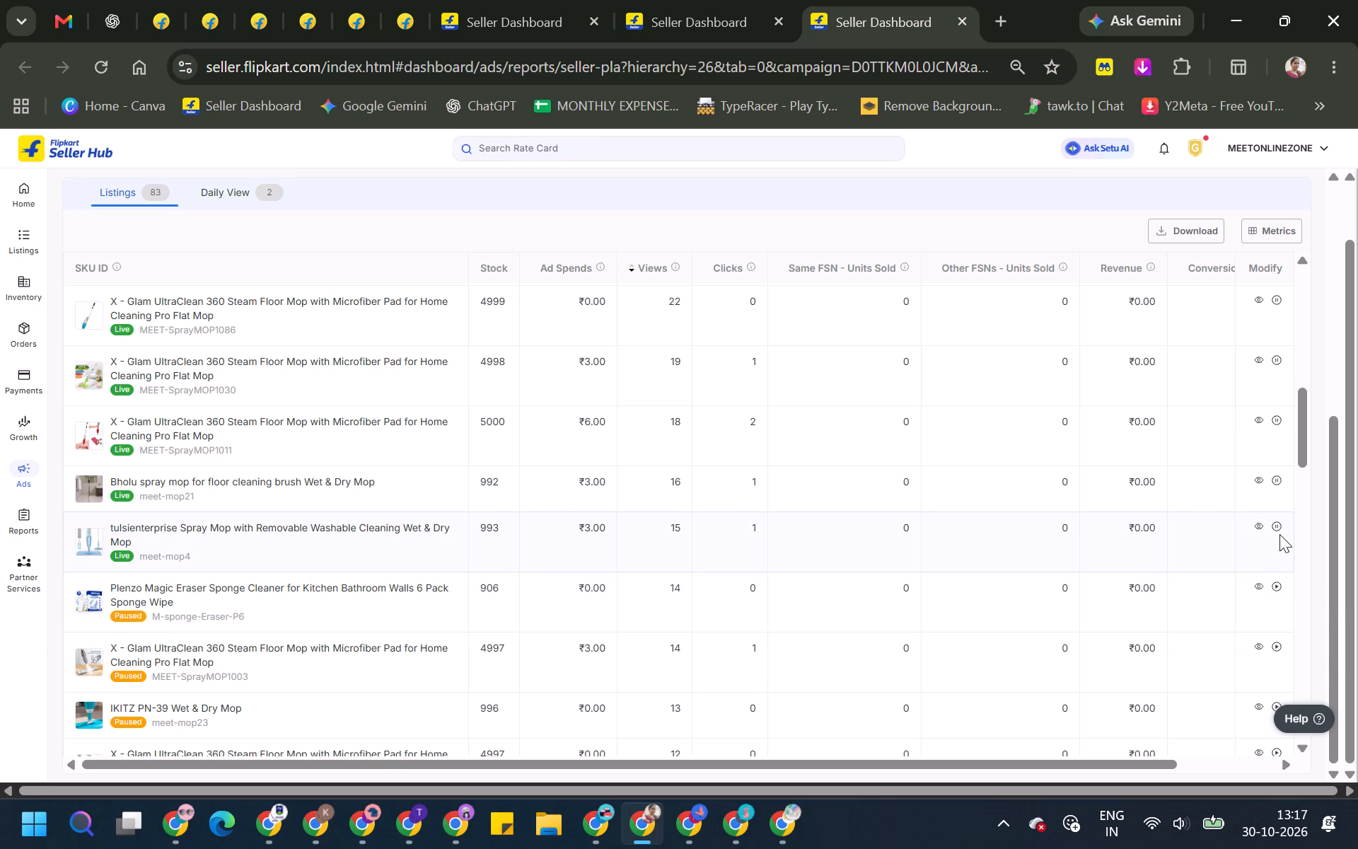
Resume the paused X - Glam steam floor mop listing MEET-SprayMOP1003.
click(1282, 647)
click(1280, 647)
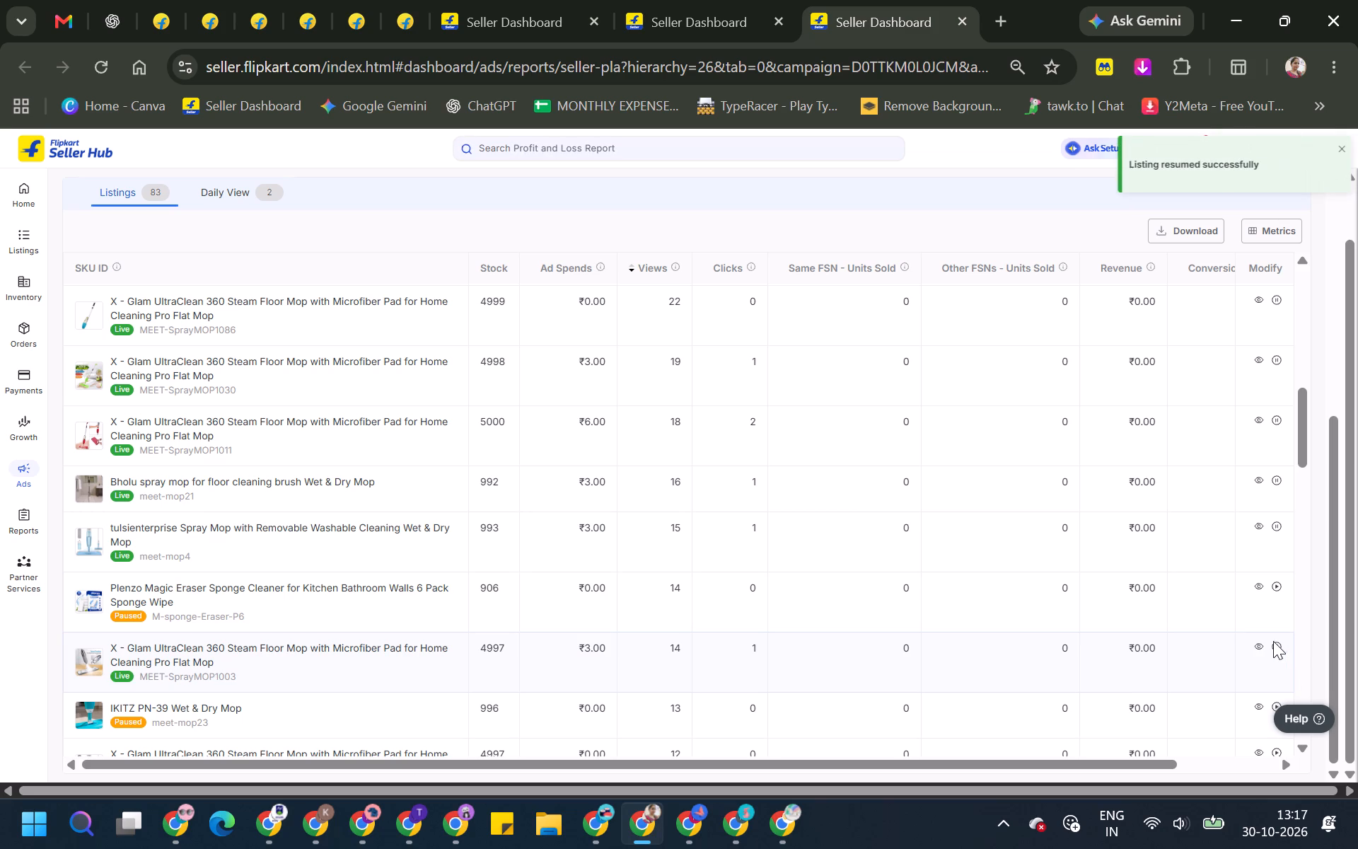
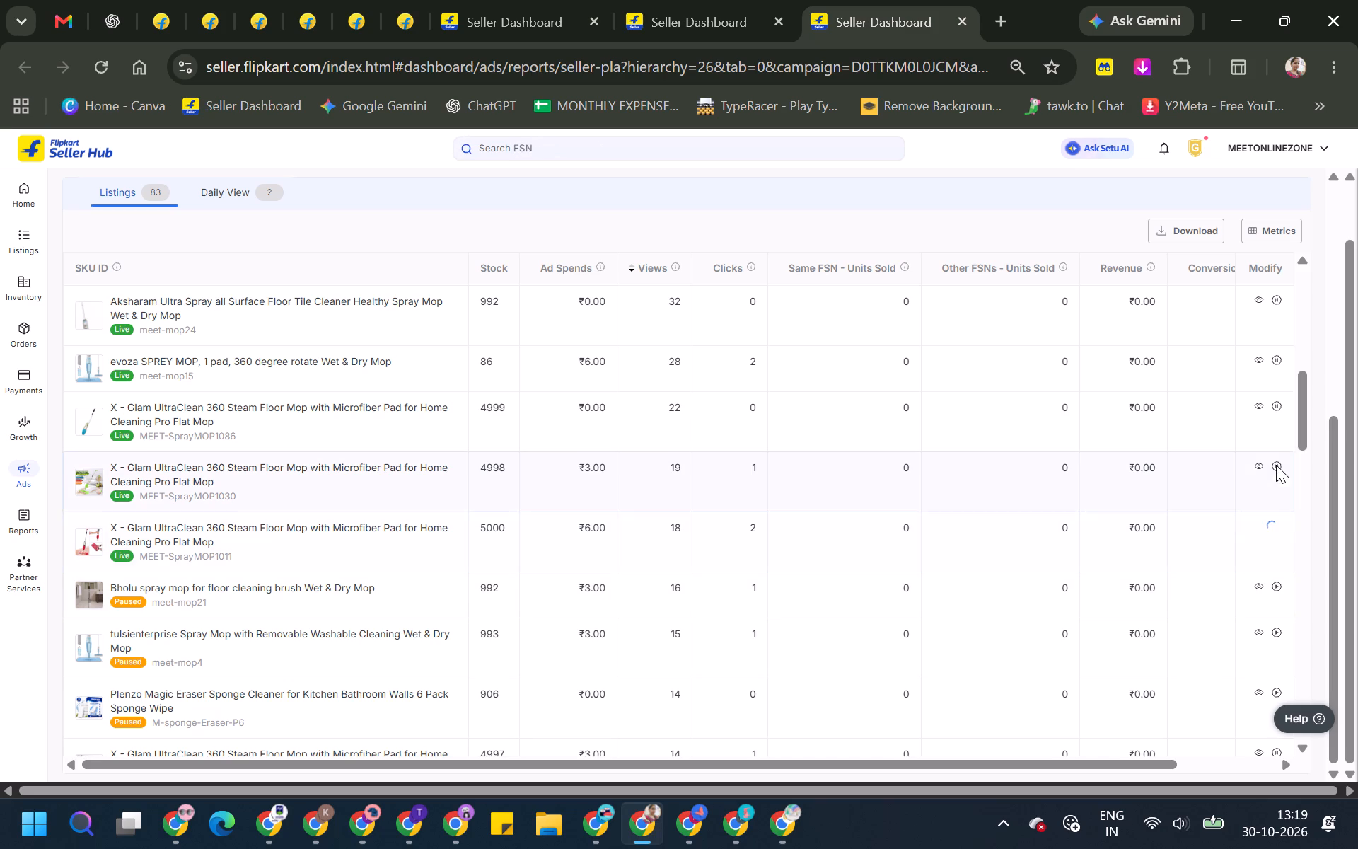
Pause the ad group listings MEET-SprayMOP1086, meet-mop15, meet-mop24 and MEET-SprayMOP1024.
click(1272, 413)
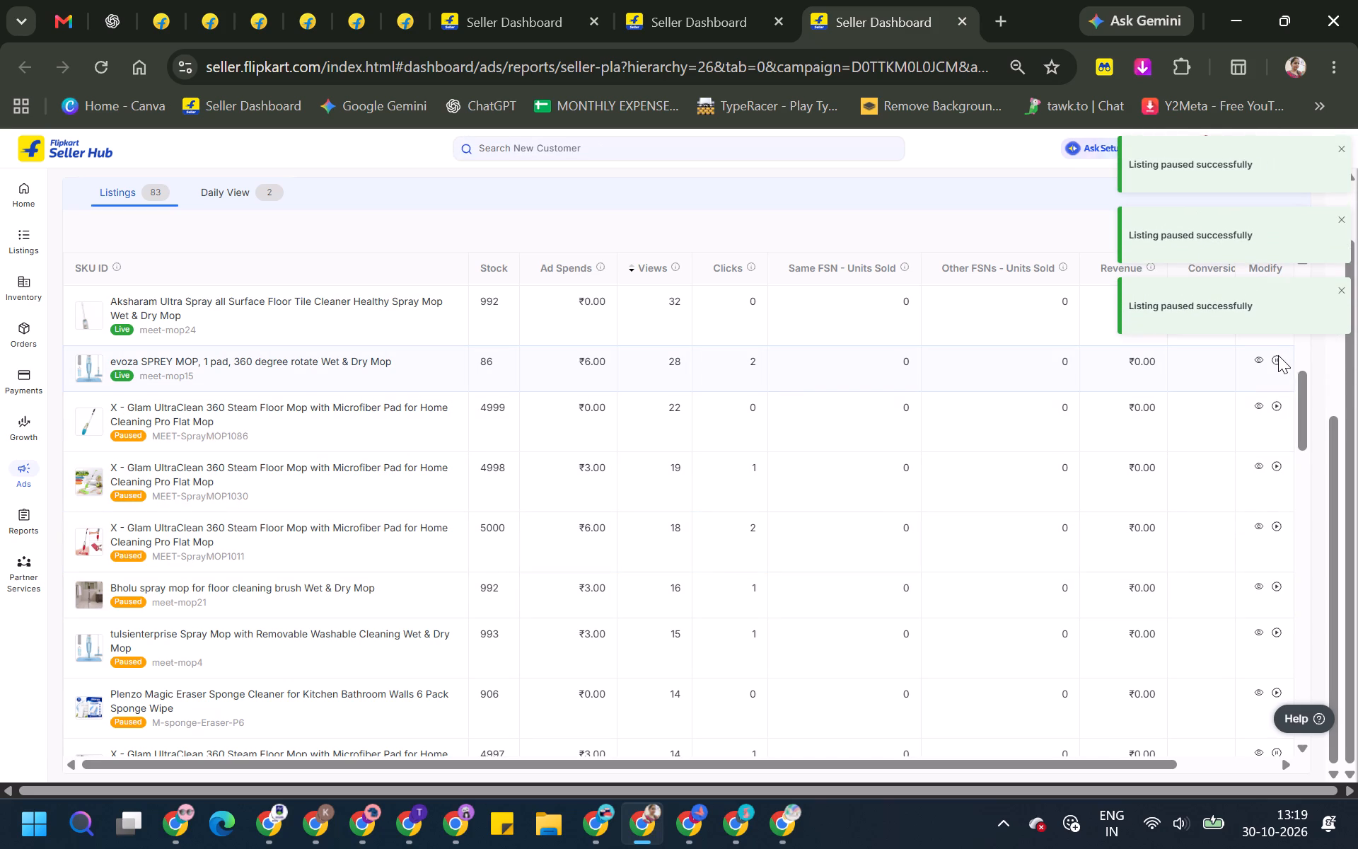
click(1278, 355)
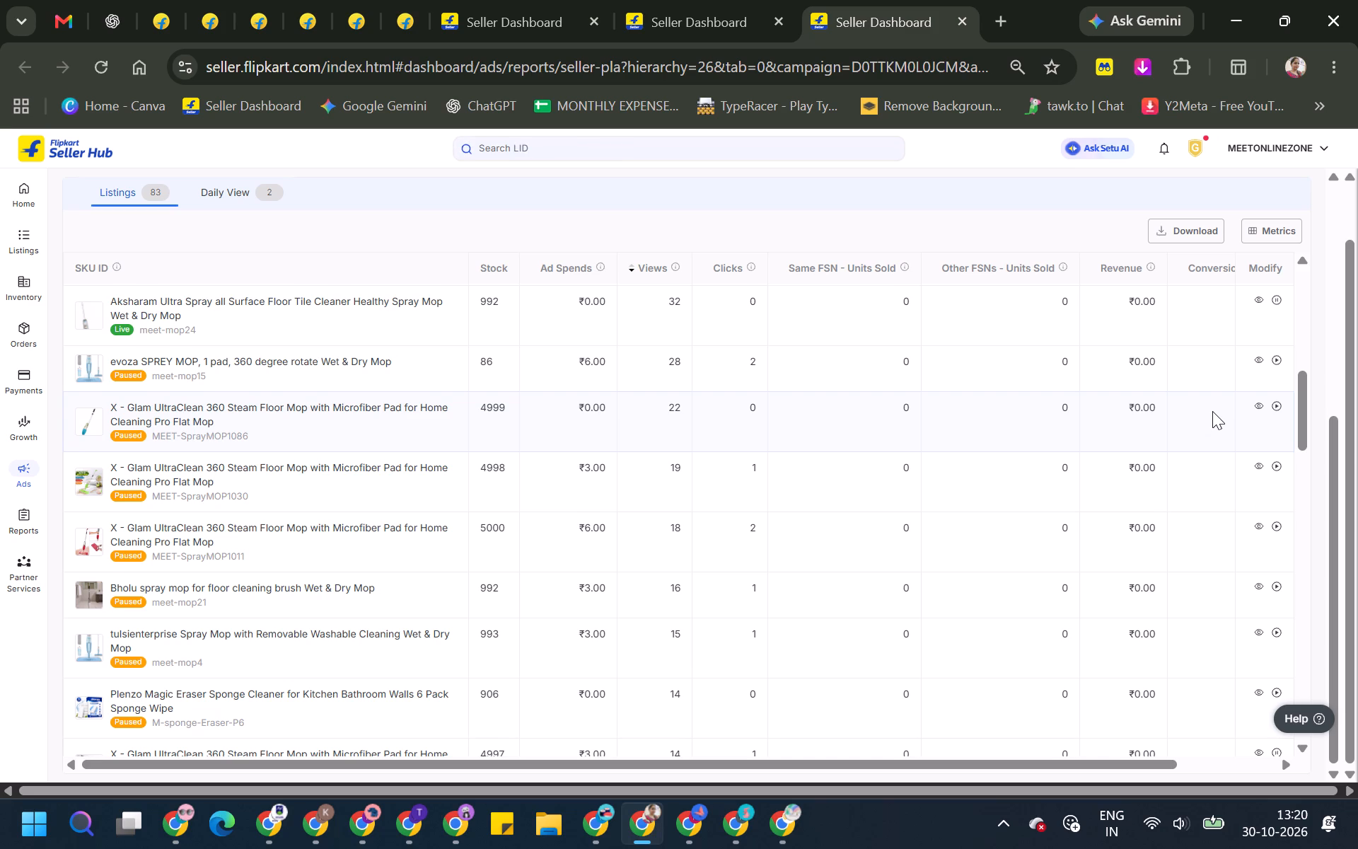
scroll(1212, 411, up, 2)
click(1278, 437)
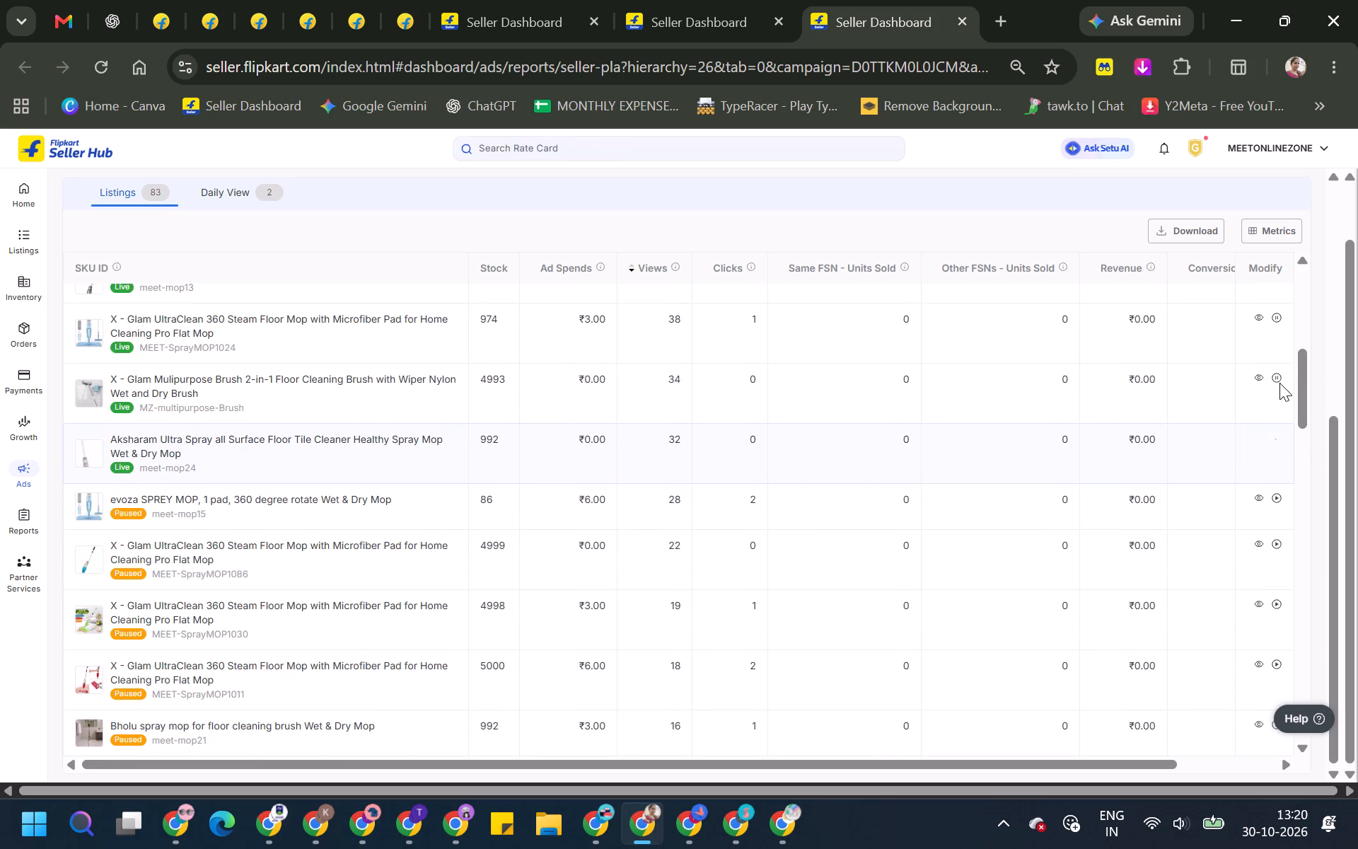
click(1279, 377)
click(1275, 328)
click(1272, 319)
Pause the high-view, no-sale listings meet-mop26, Glam-s-mop-21, Glam-zedx-2MOP- and PLZ-RSM-001 in the ad group.
scroll(1274, 323, up, 1)
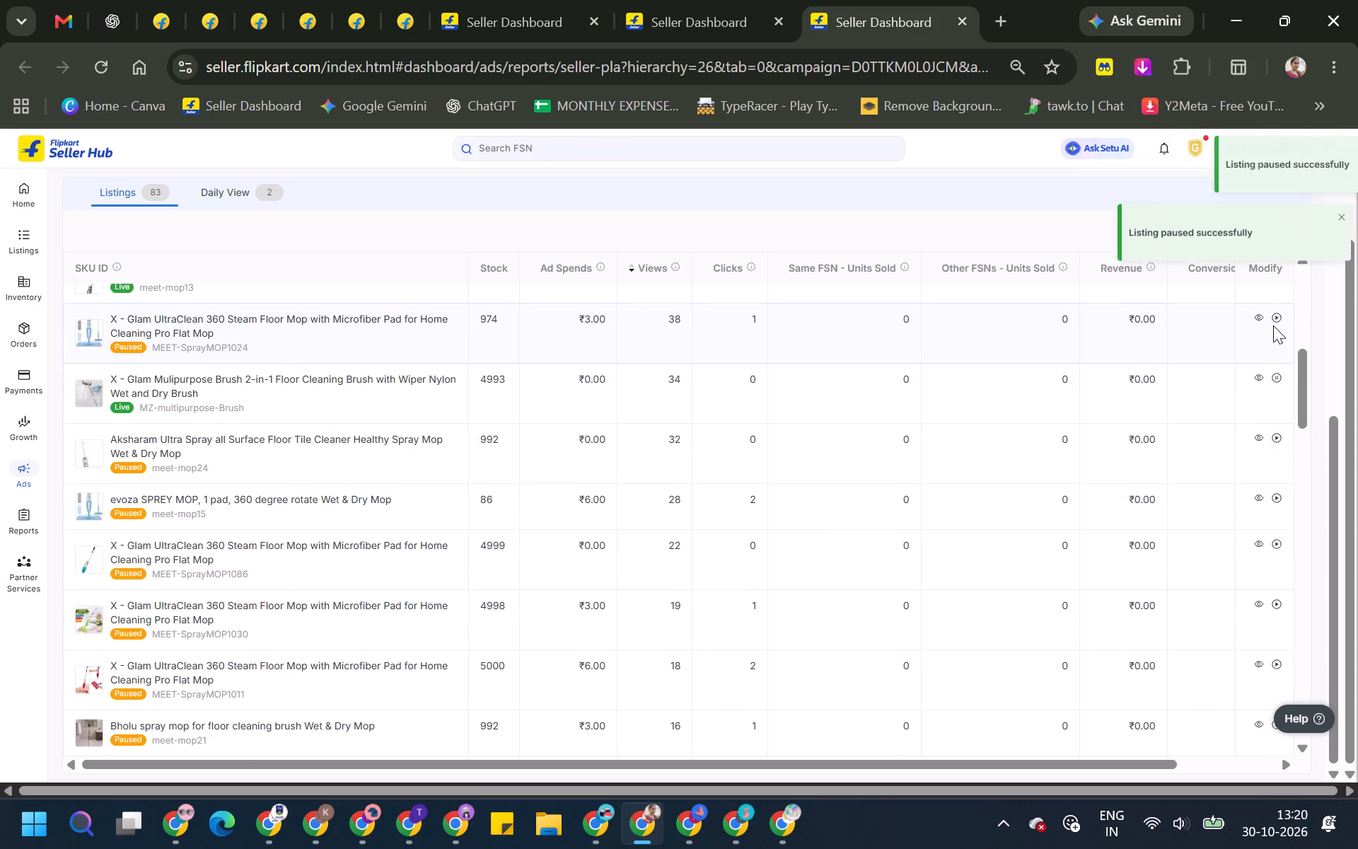
scroll(1273, 325, up, 7)
scroll(1244, 391, up, 1)
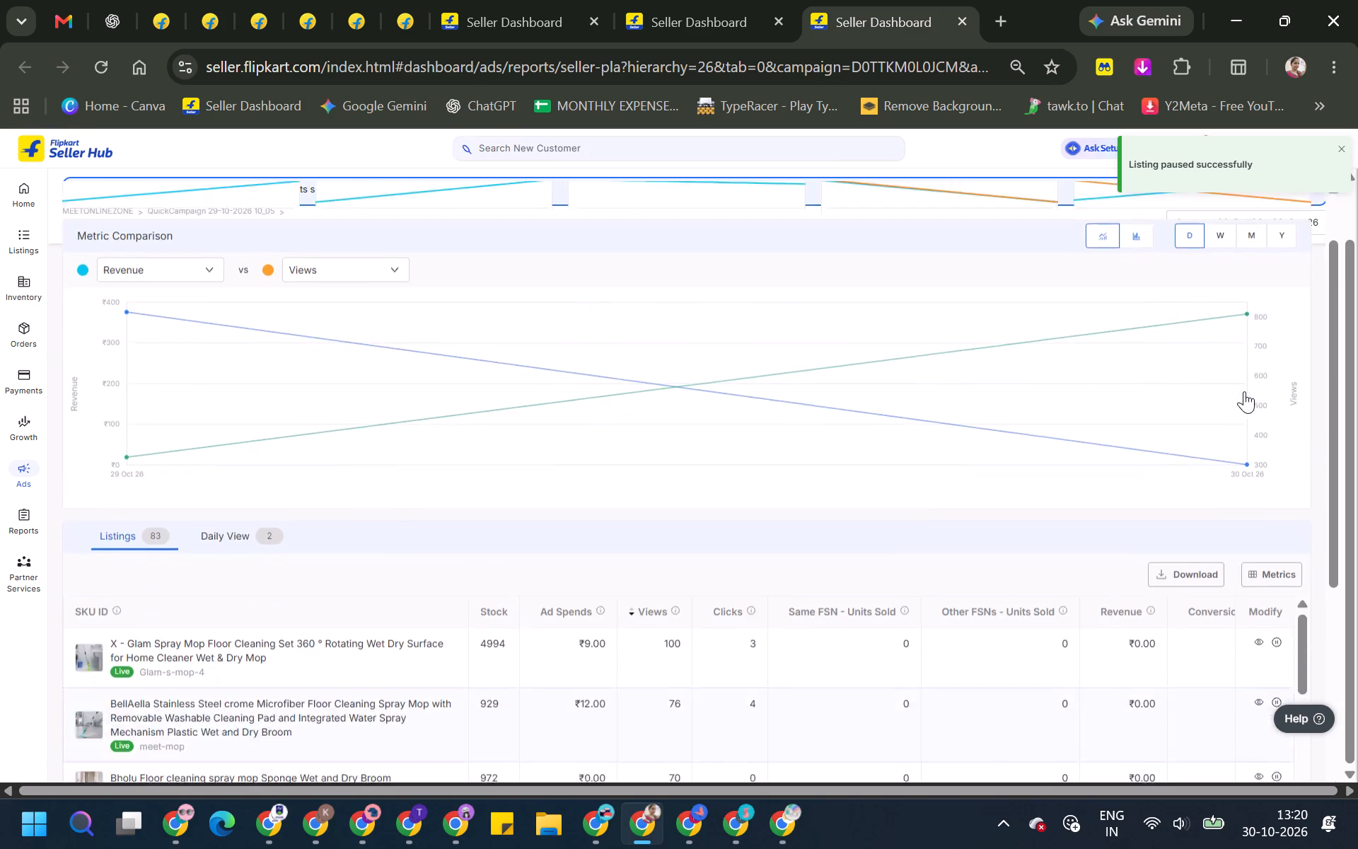
scroll(1244, 391, up, 1)
scroll(1224, 321, down, 4)
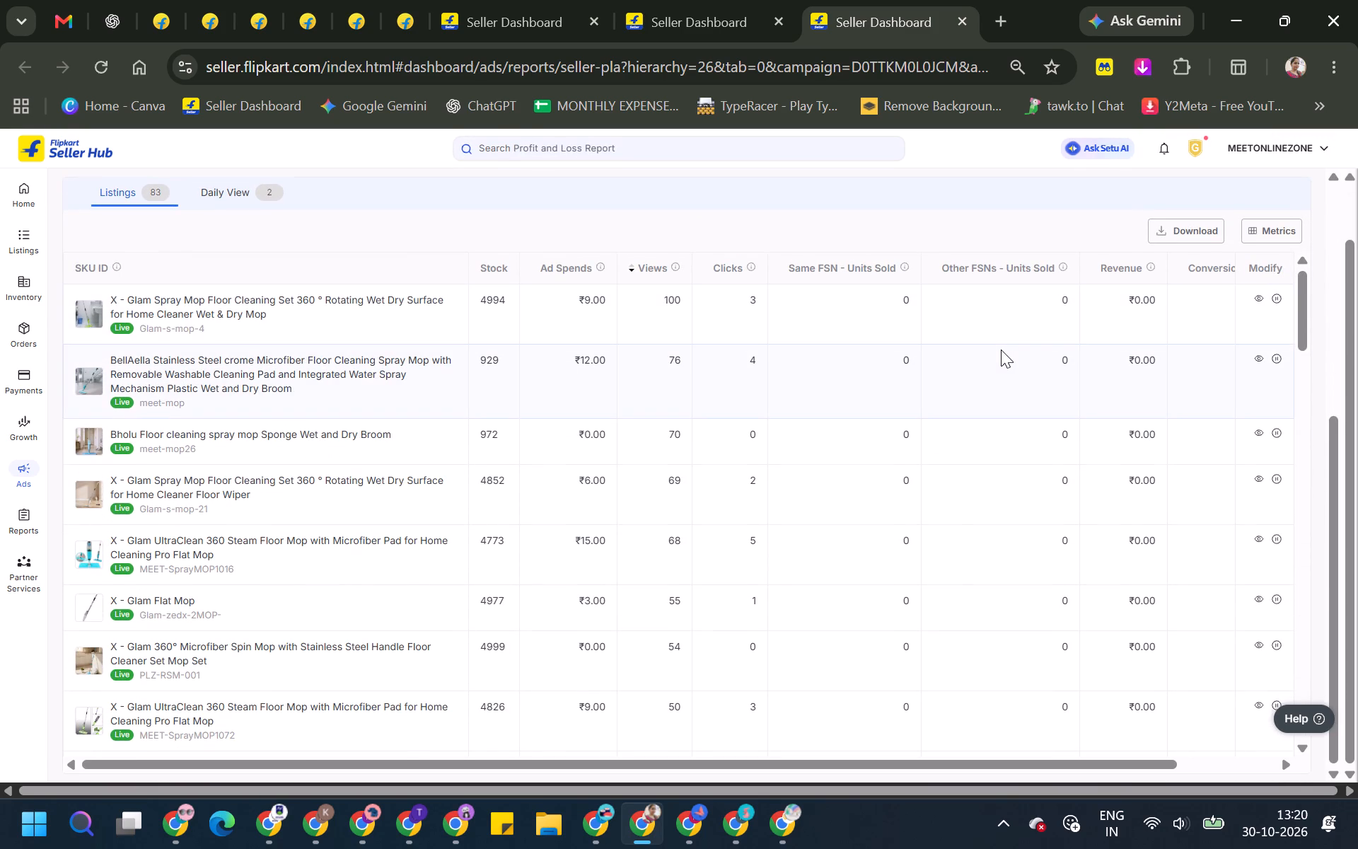
click(1276, 436)
click(1279, 474)
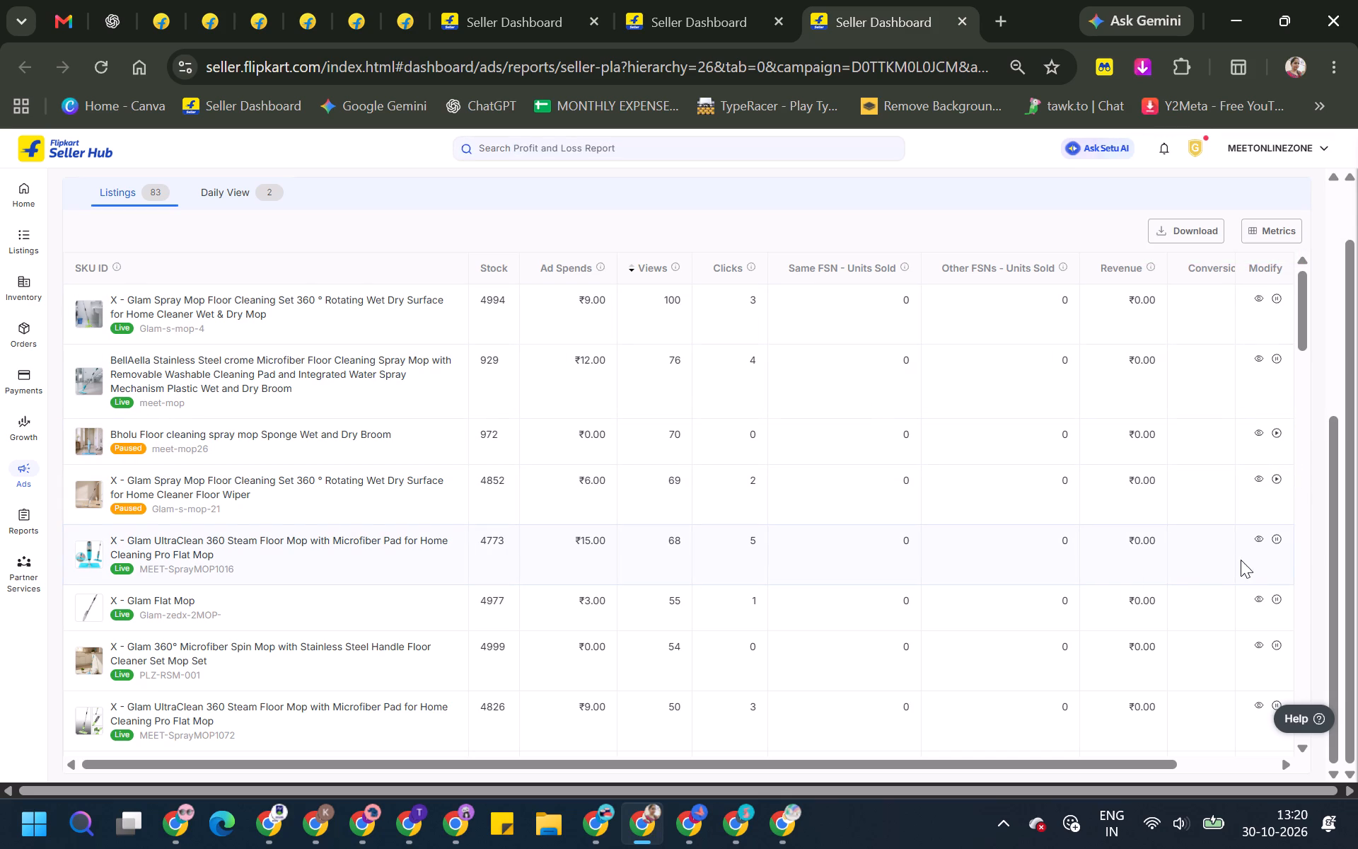
click(1277, 600)
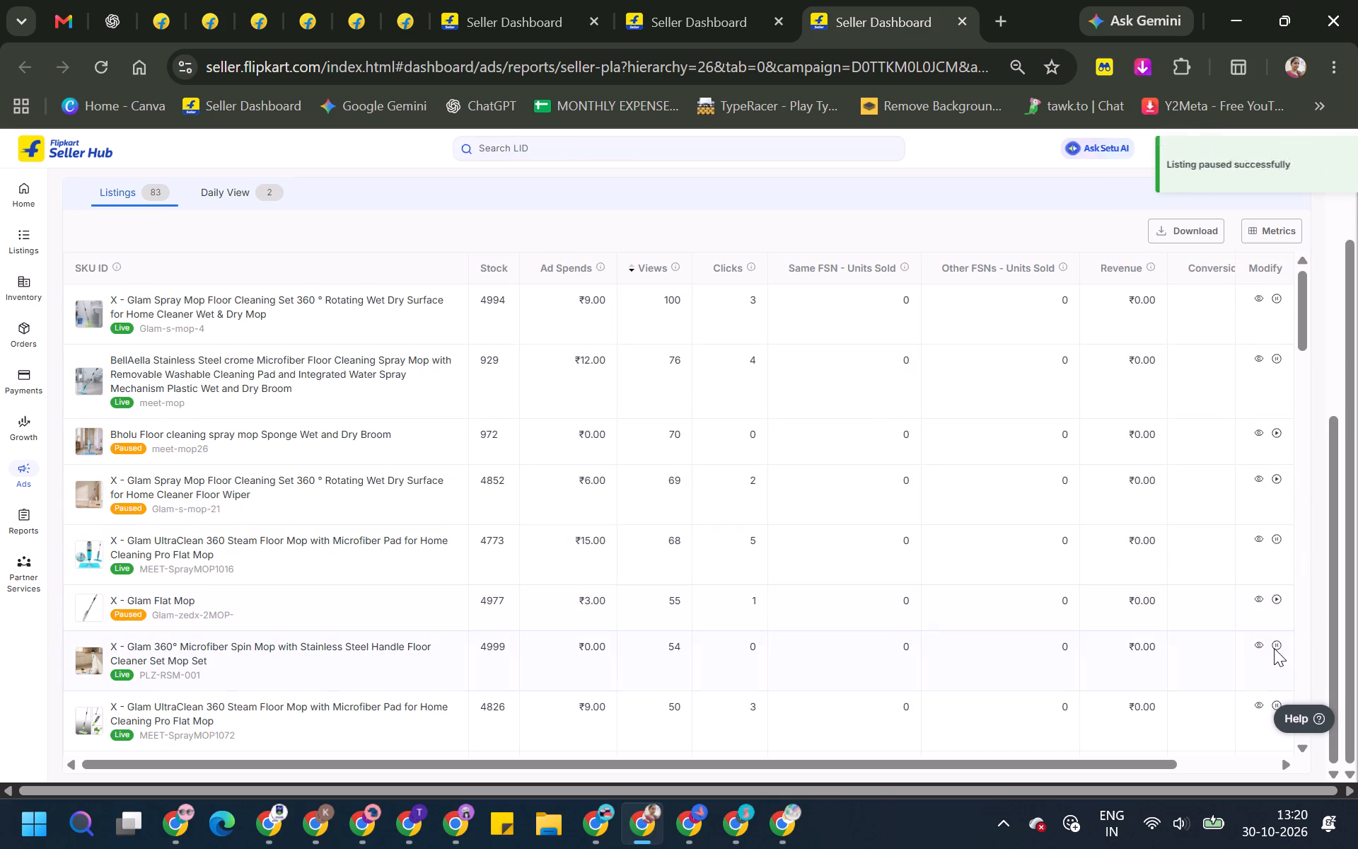
click(1274, 648)
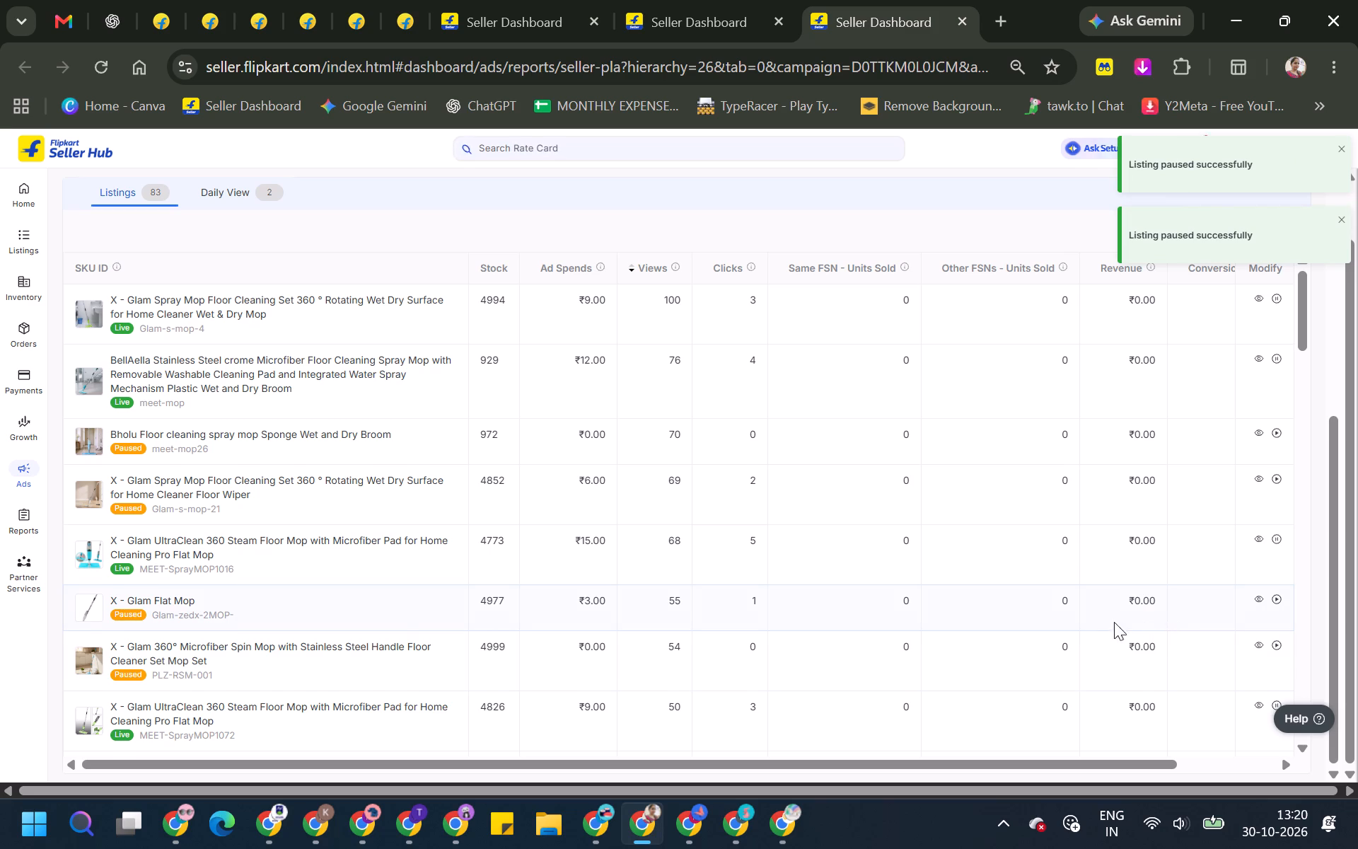
Pause the live listings MZ-multipurpose-Brush and MEET-SprayMOP1003 in the ad group.
scroll(1031, 622, down, 2)
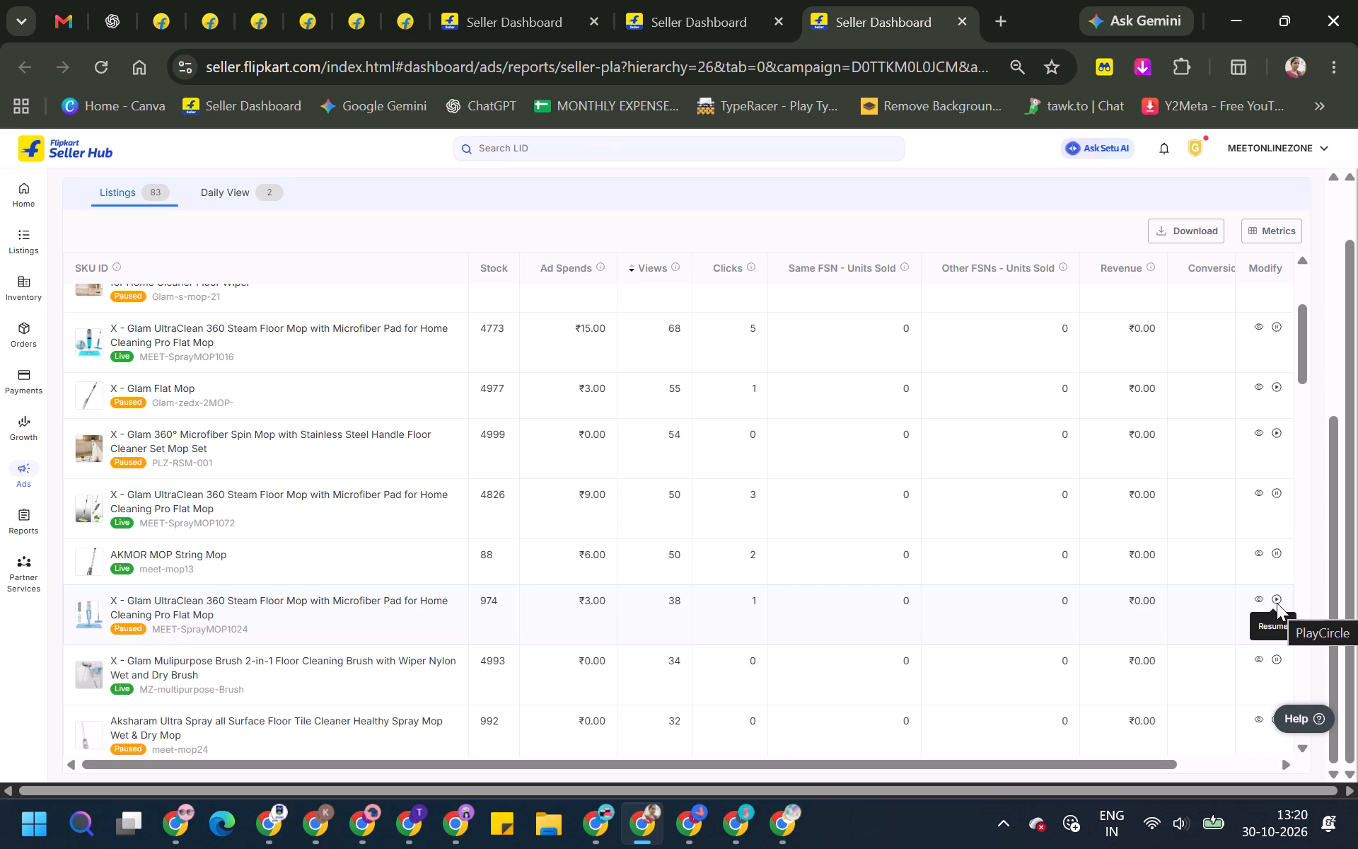
scroll(953, 592, down, 1)
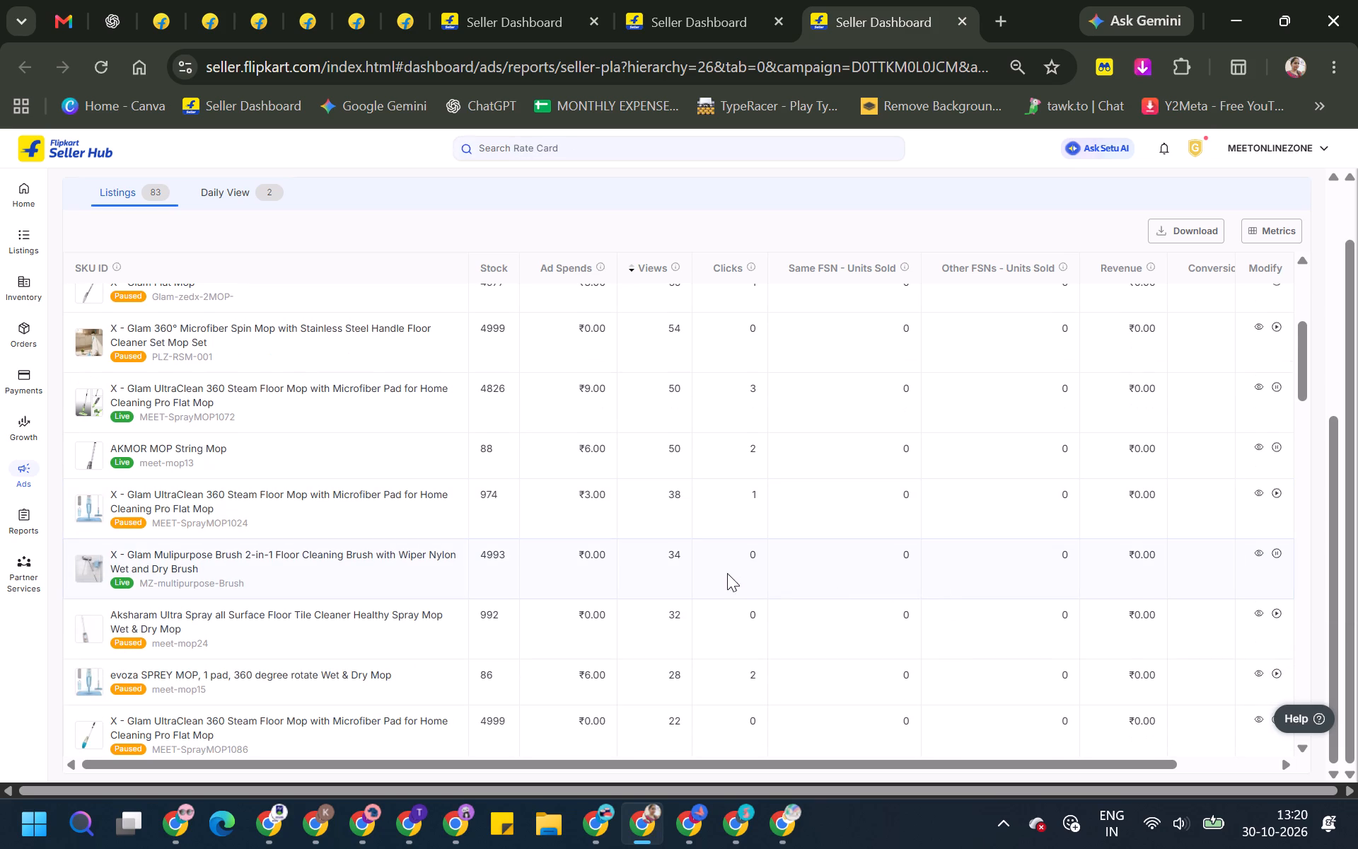
click(1276, 552)
scroll(806, 551, down, 3)
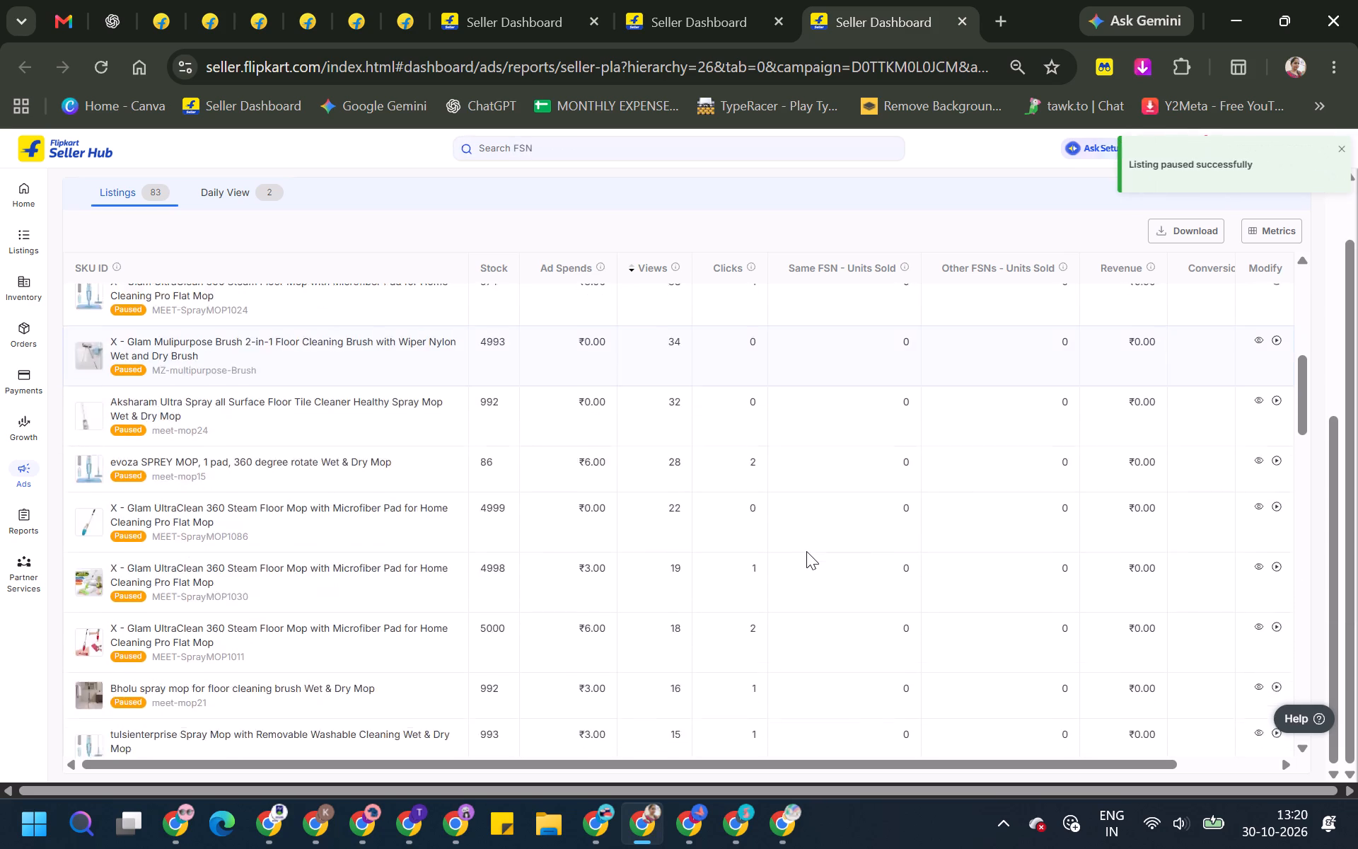
scroll(806, 551, down, 3)
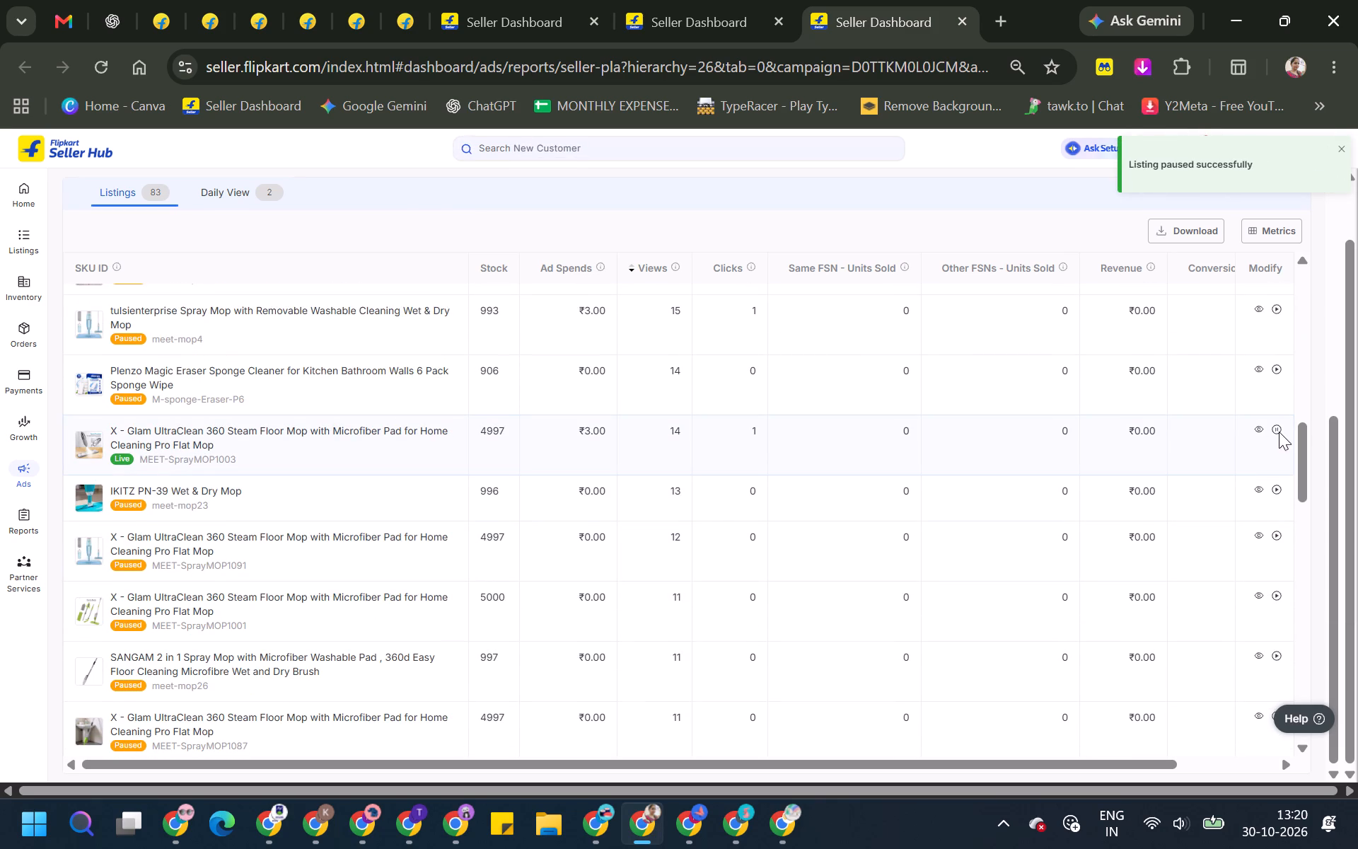
click(1279, 432)
Find the live listings among the low-view entries and pause MEET-SprayMOP1061, which has no sales.
scroll(695, 487, down, 12)
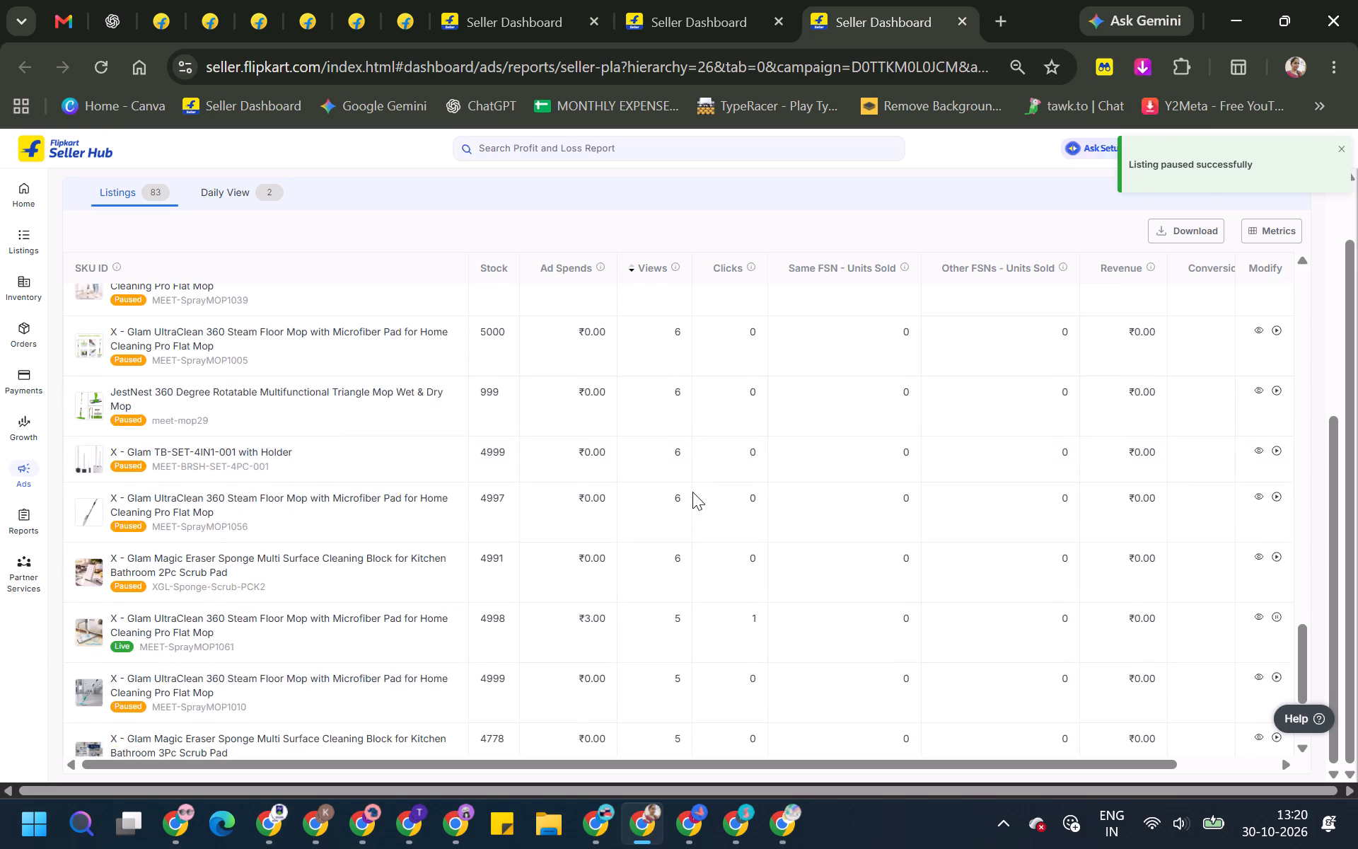
scroll(692, 492, up, 2)
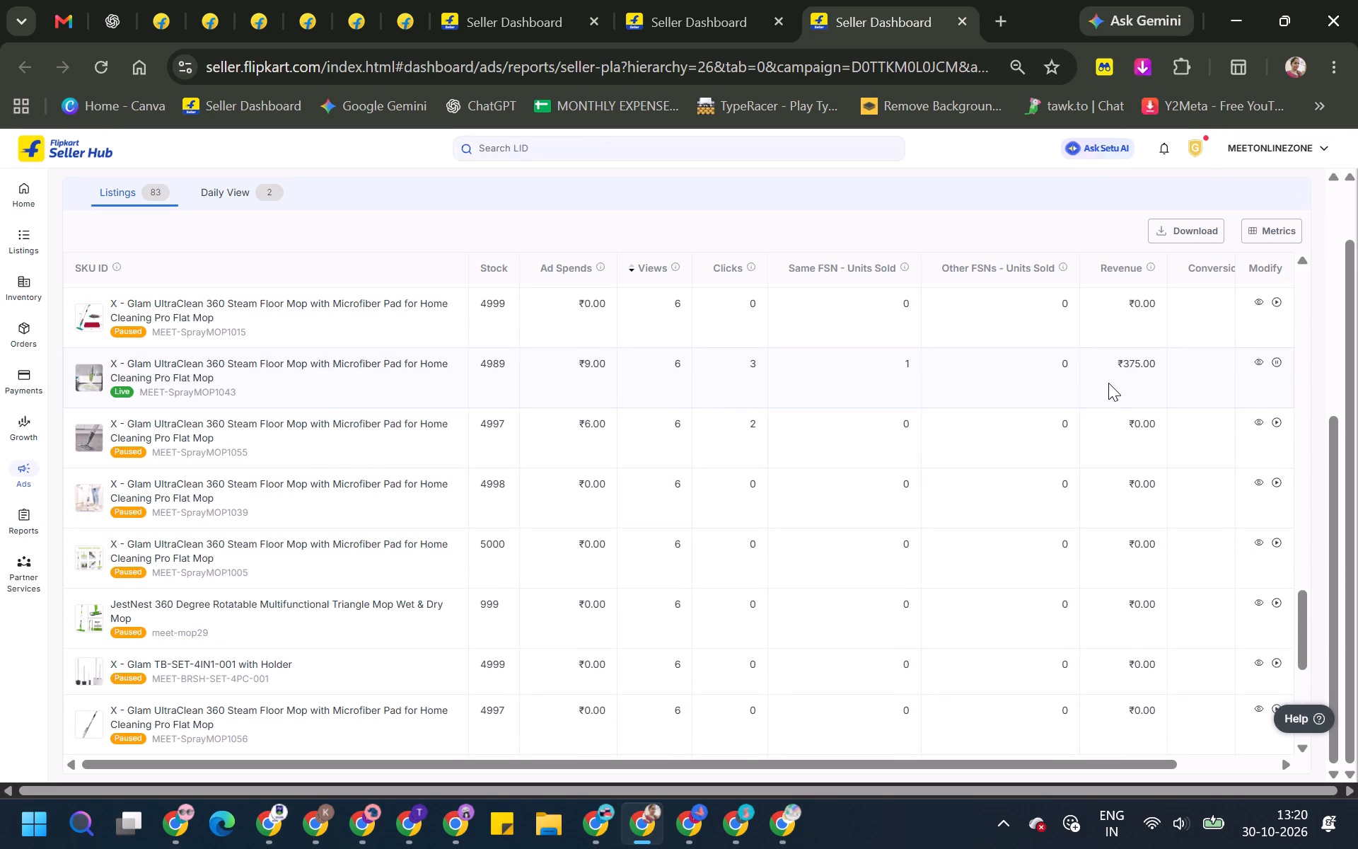
scroll(672, 458, down, 5)
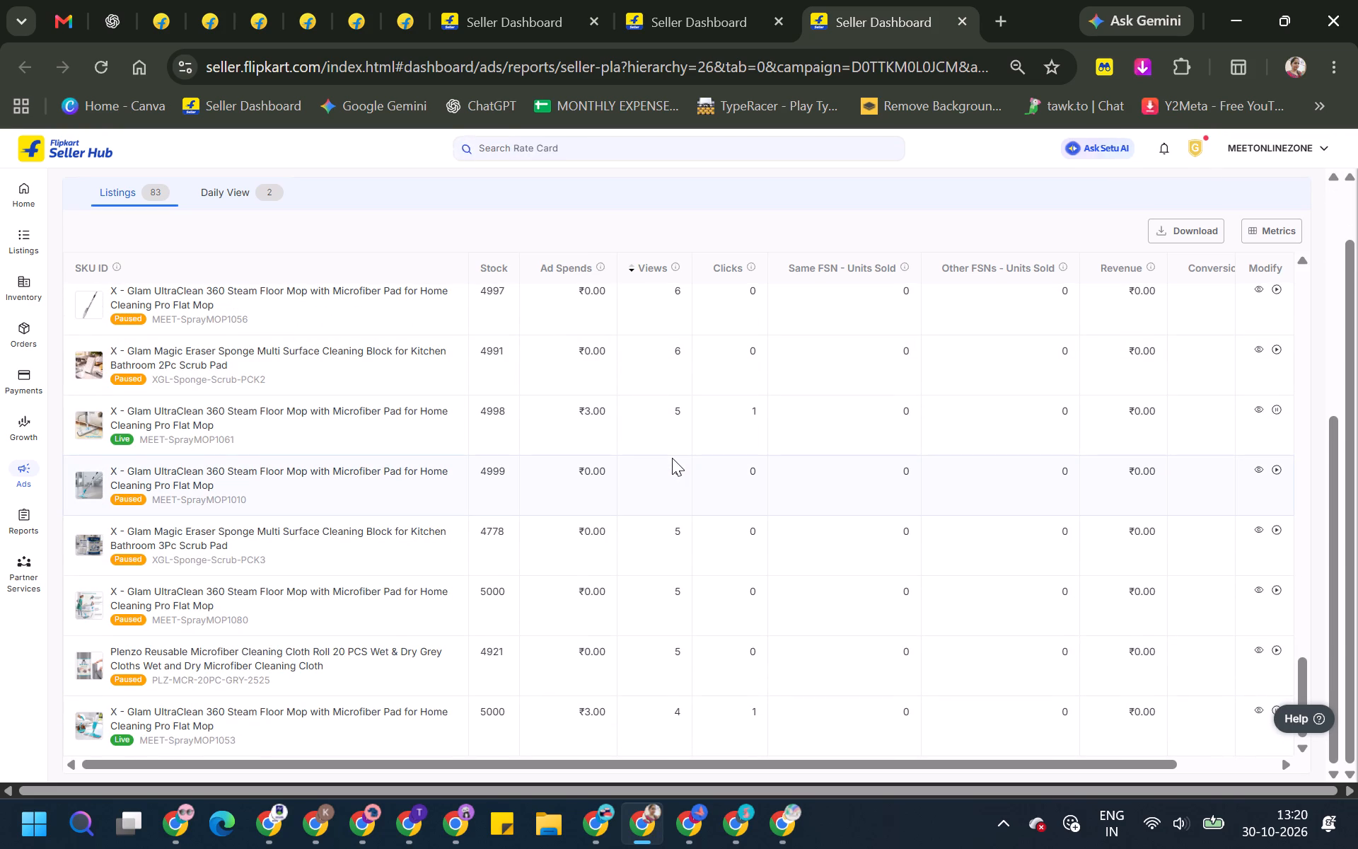
click(1276, 417)
scroll(1207, 496, down, 2)
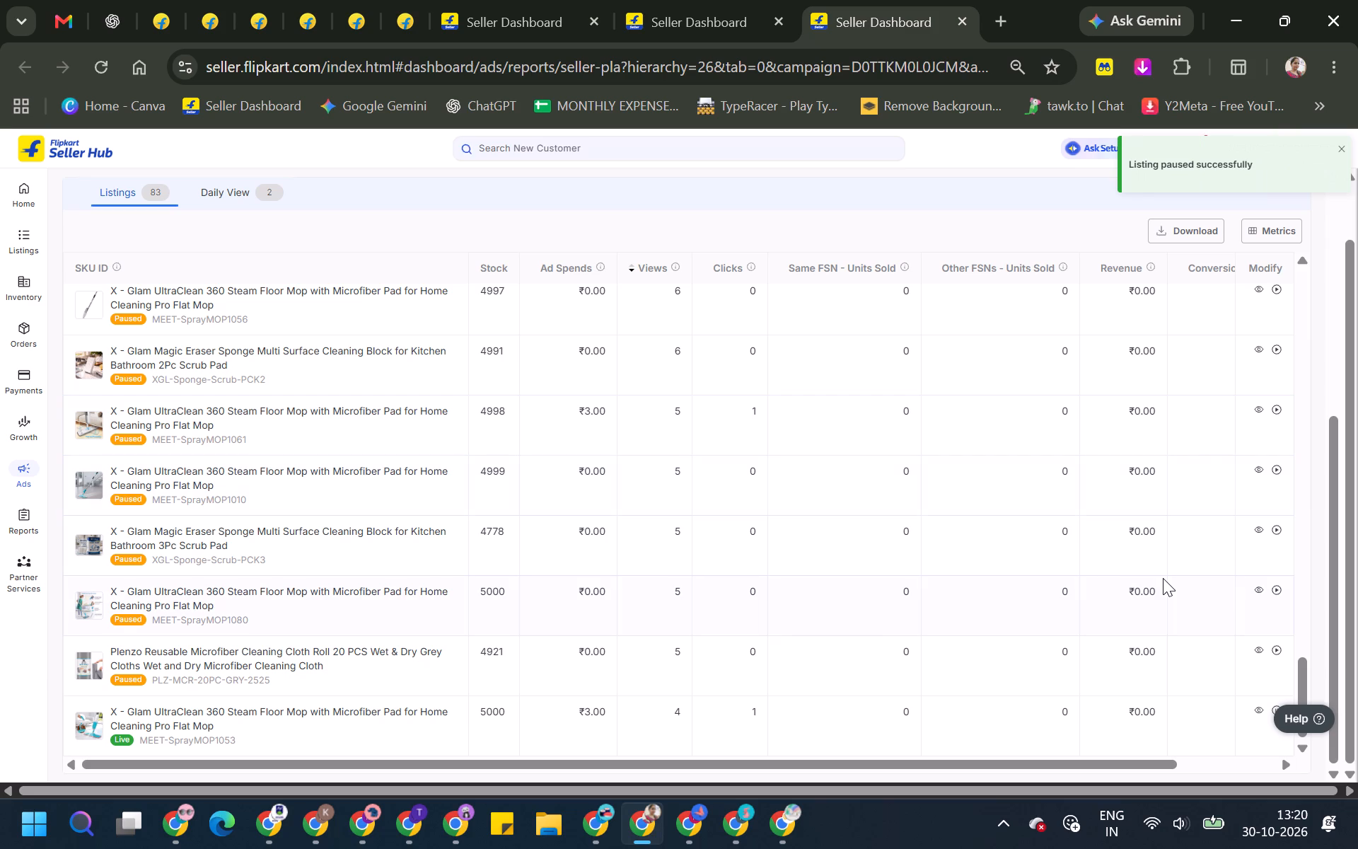
scroll(1163, 578, down, 3)
scroll(1058, 498, down, 3)
scroll(1071, 597, up, 20)
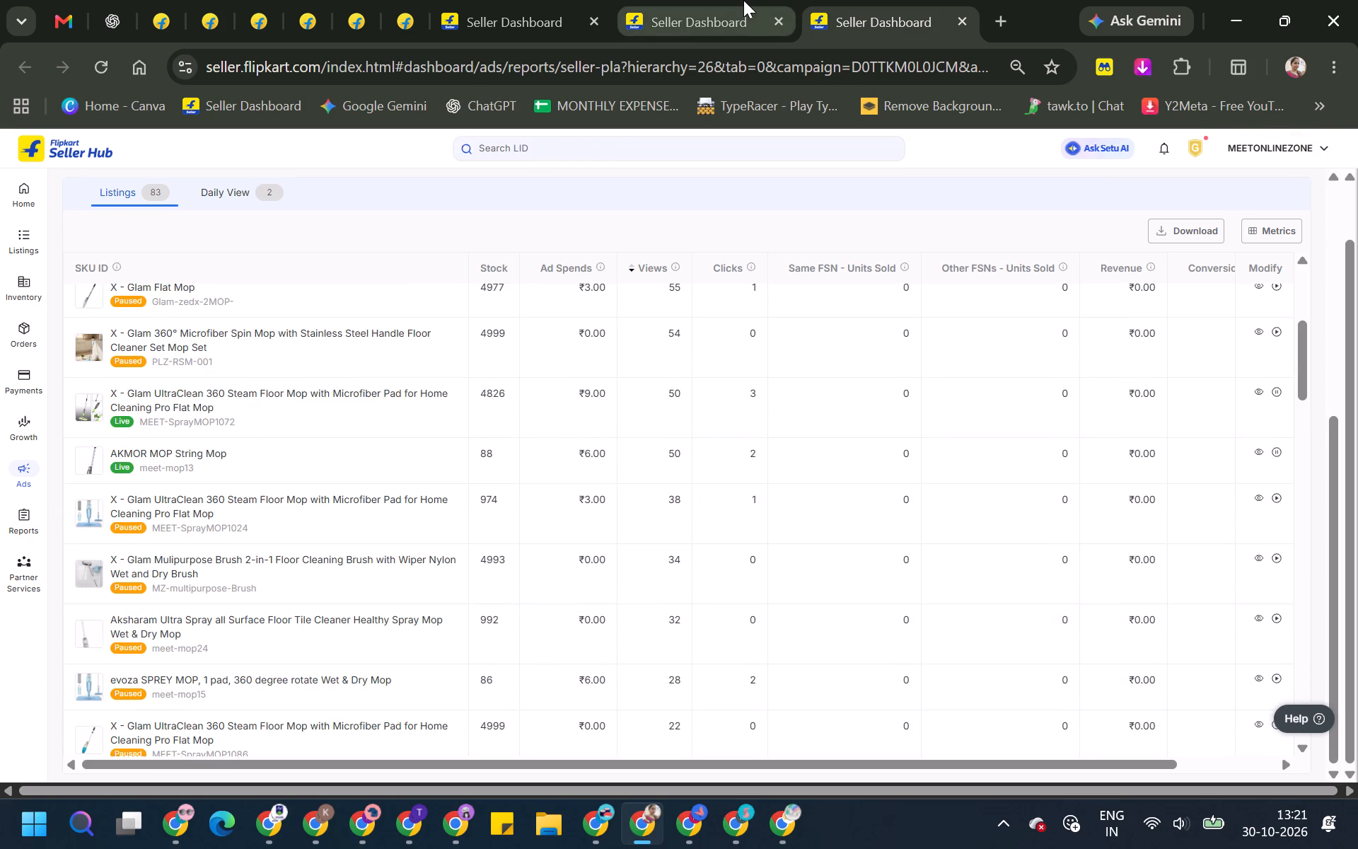
Open QuickCampaign's Home Furnishing ad group report in a new browser tab and close the previous ad group's tab.
click(743, 0)
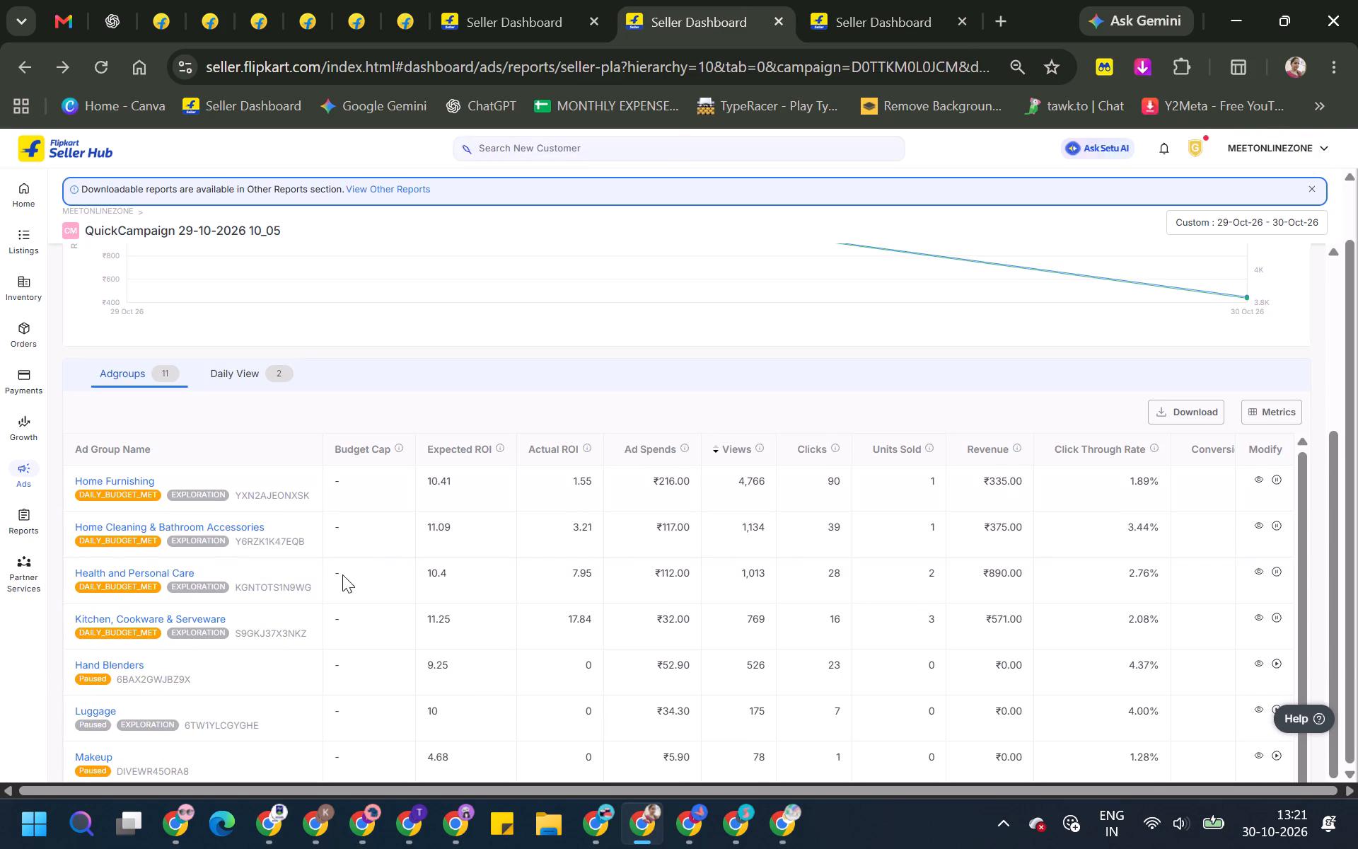
right_click(142, 480)
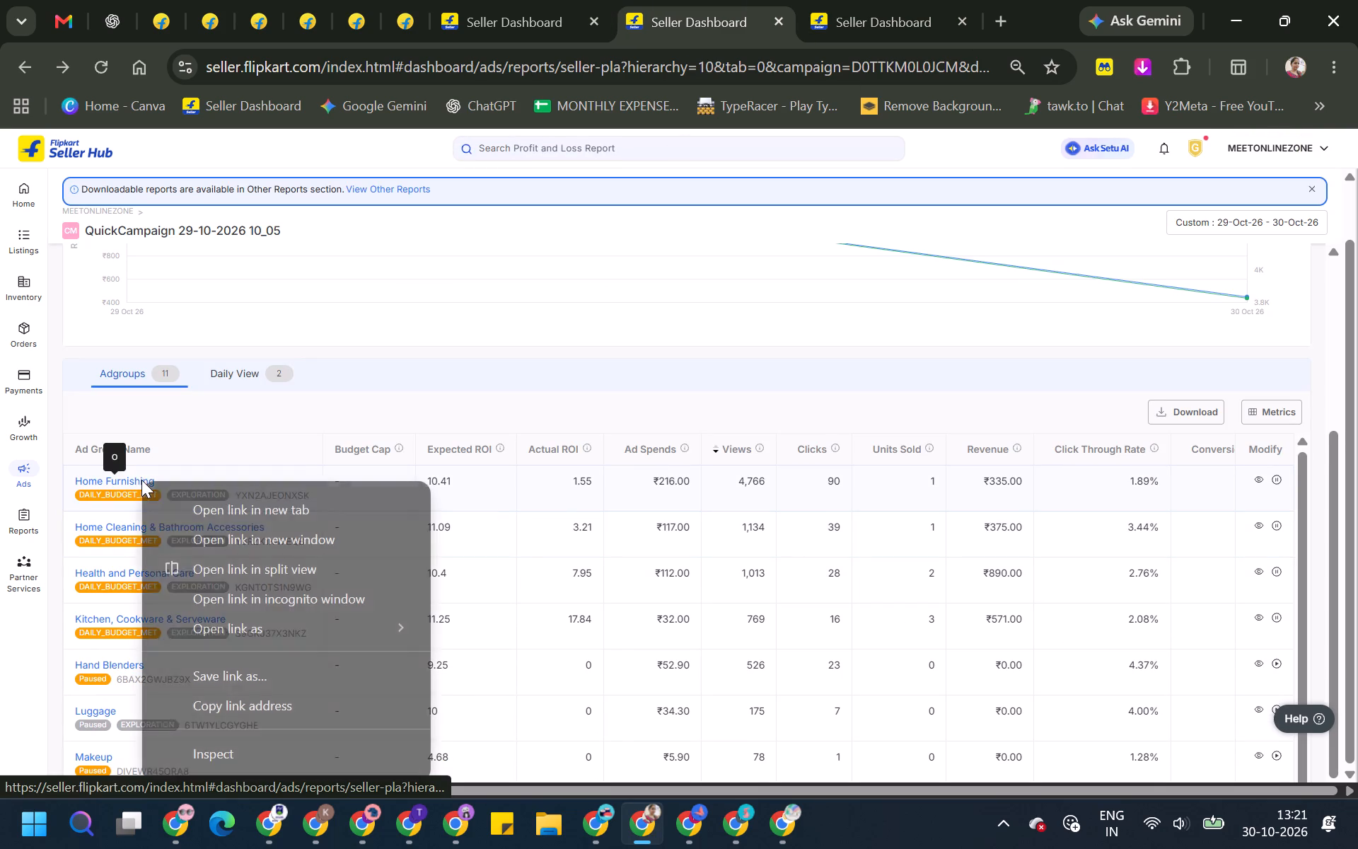
click(187, 501)
click(819, 25)
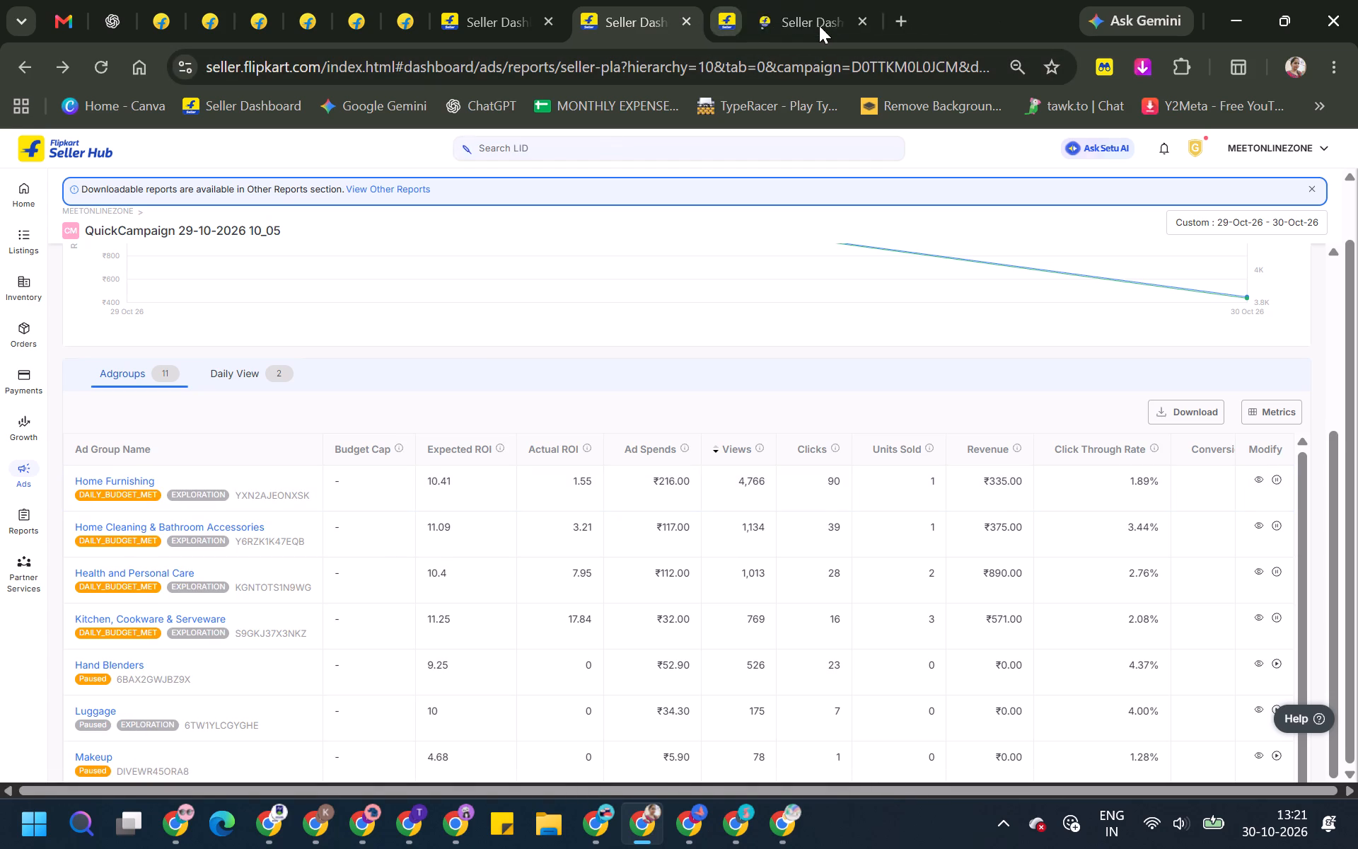
click(773, 0)
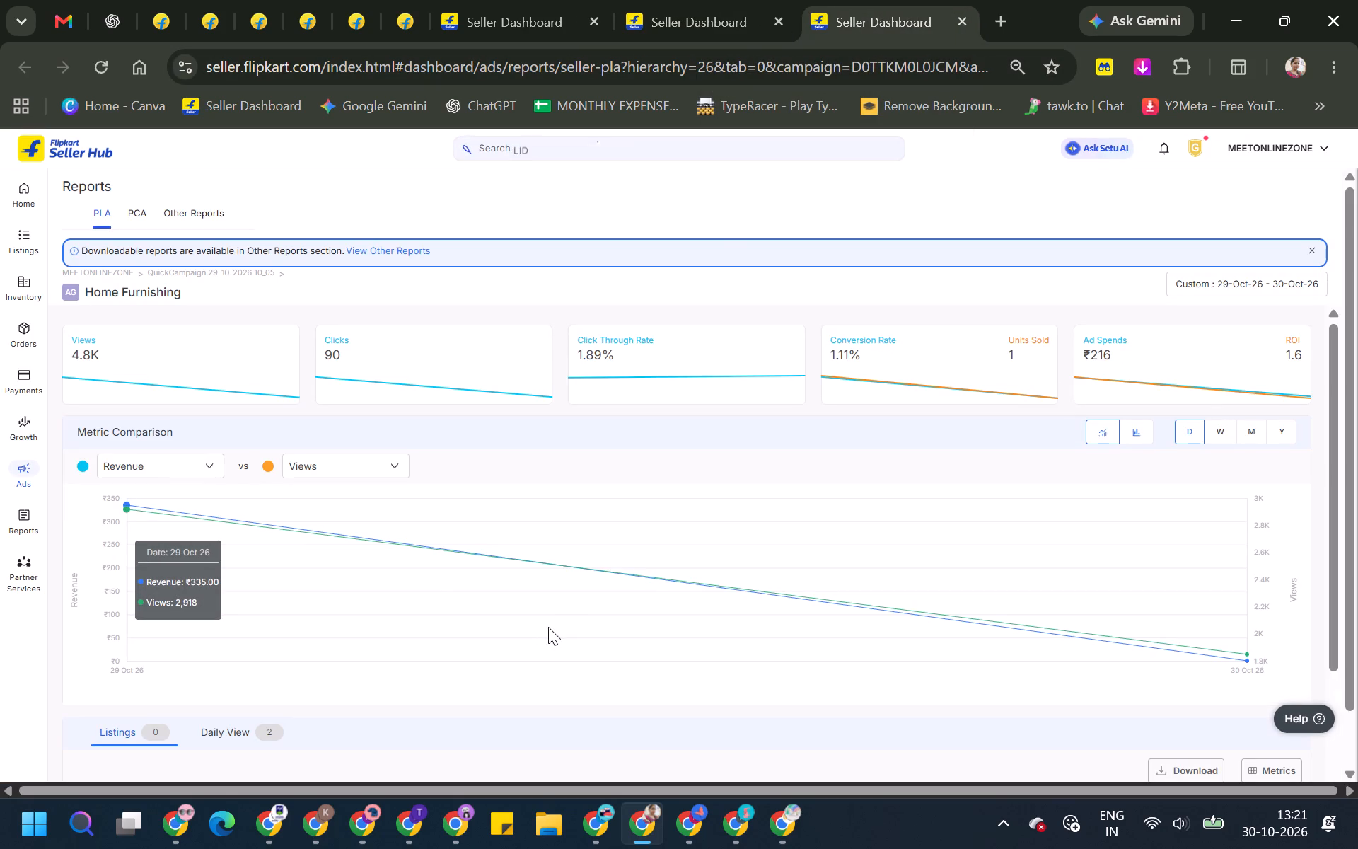
Go to the Listings table of the Home Furnishing report, refreshing the page to load it.
scroll(424, 577, down, 2)
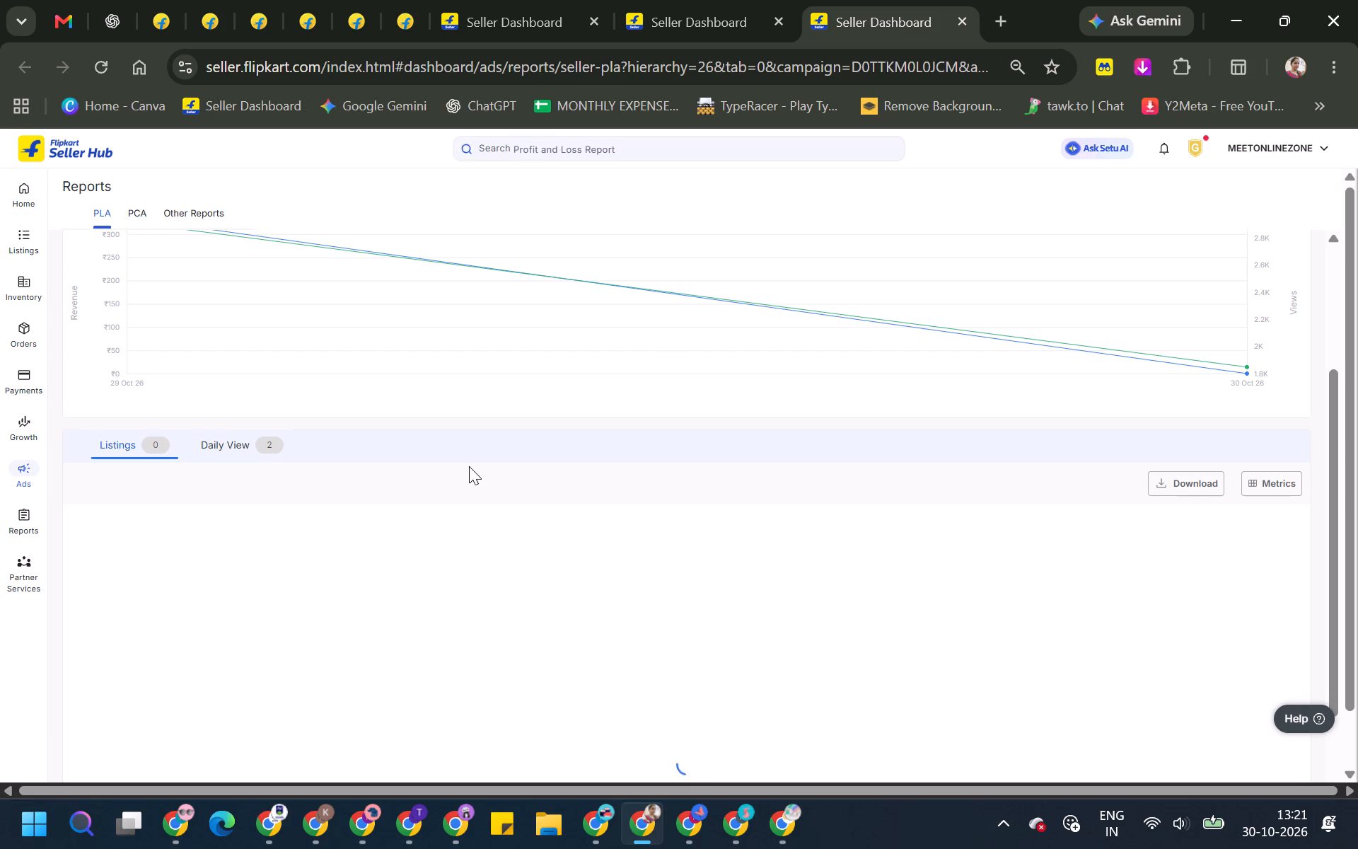
scroll(468, 472, down, 3)
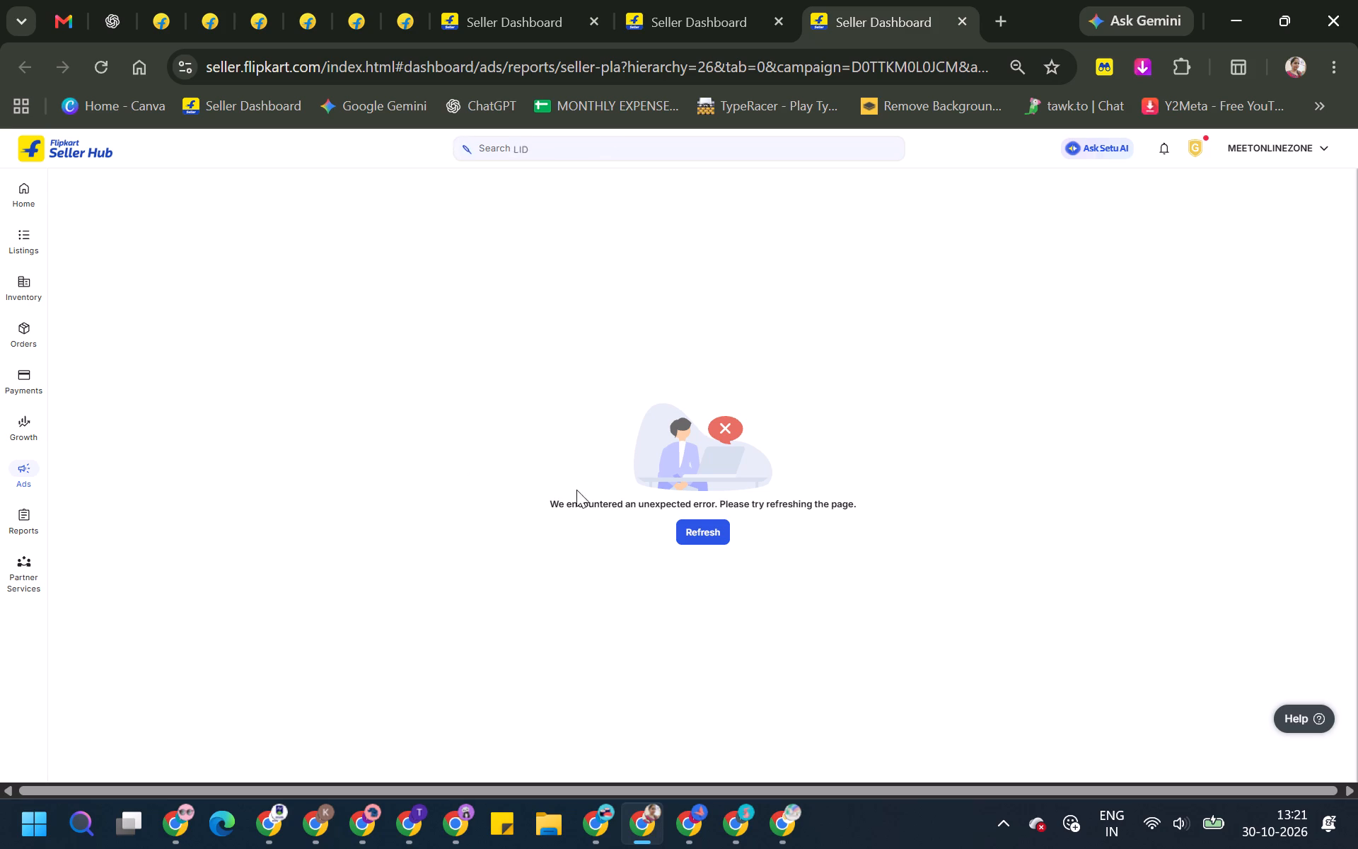
click(675, 532)
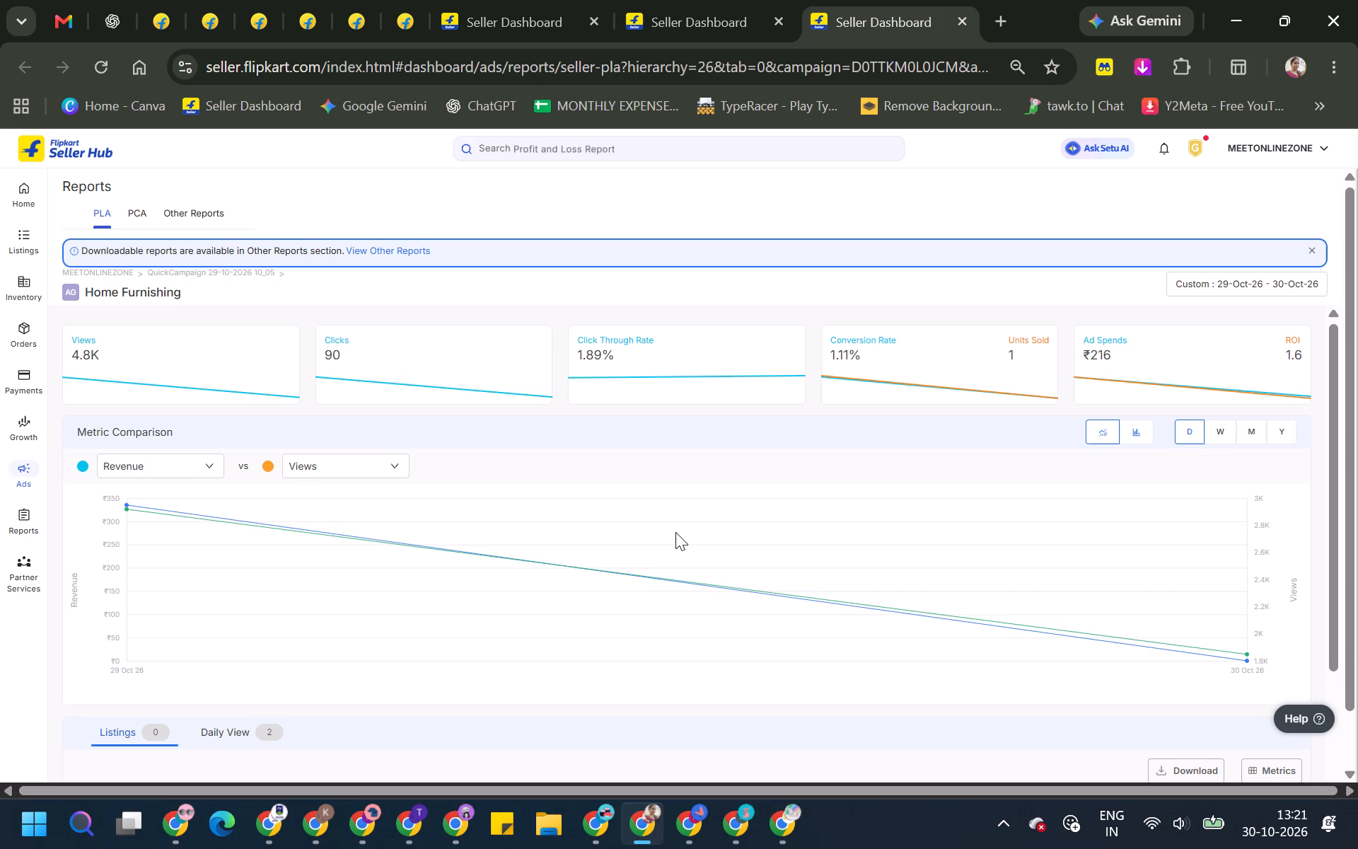
scroll(478, 434, down, 5)
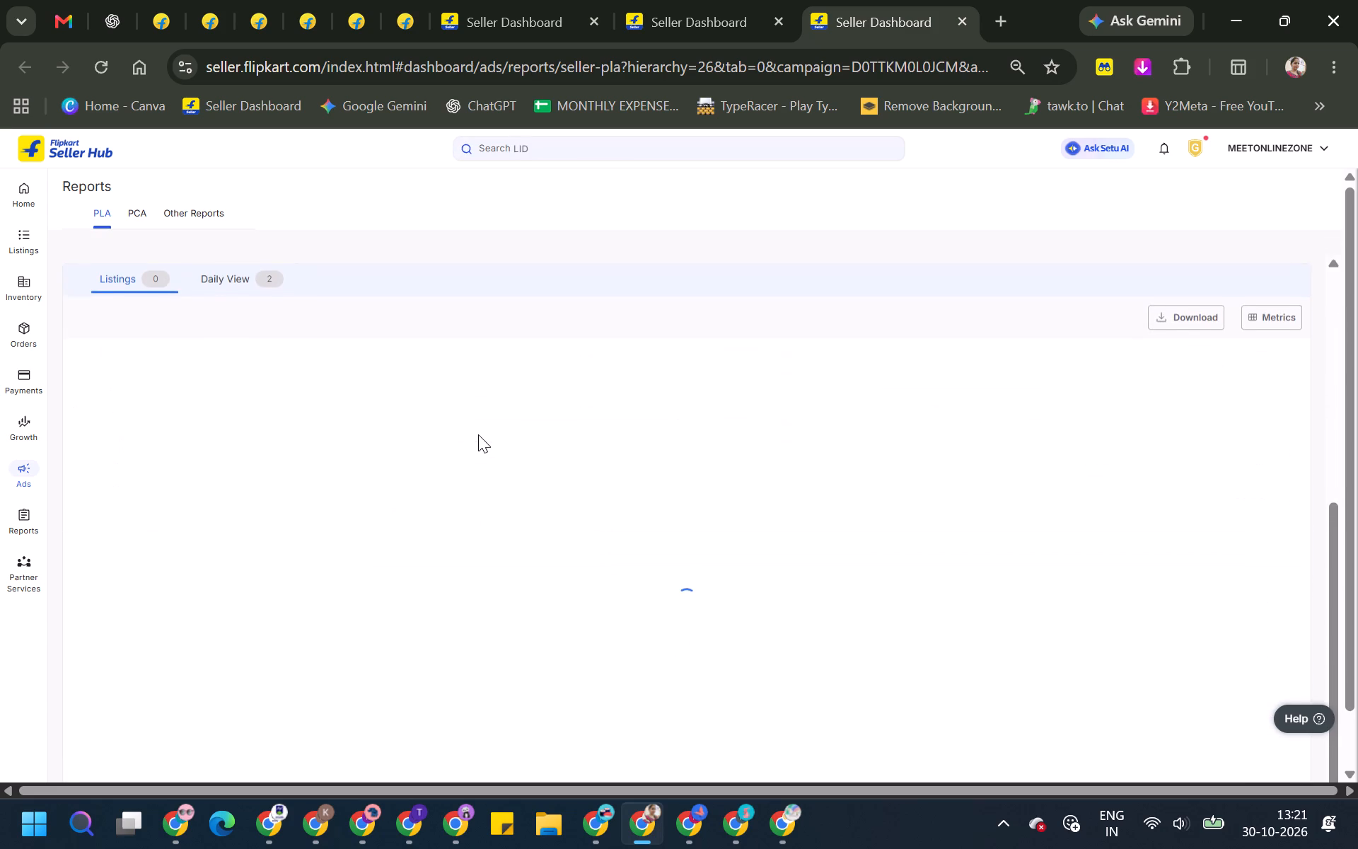
scroll(505, 451, down, 2)
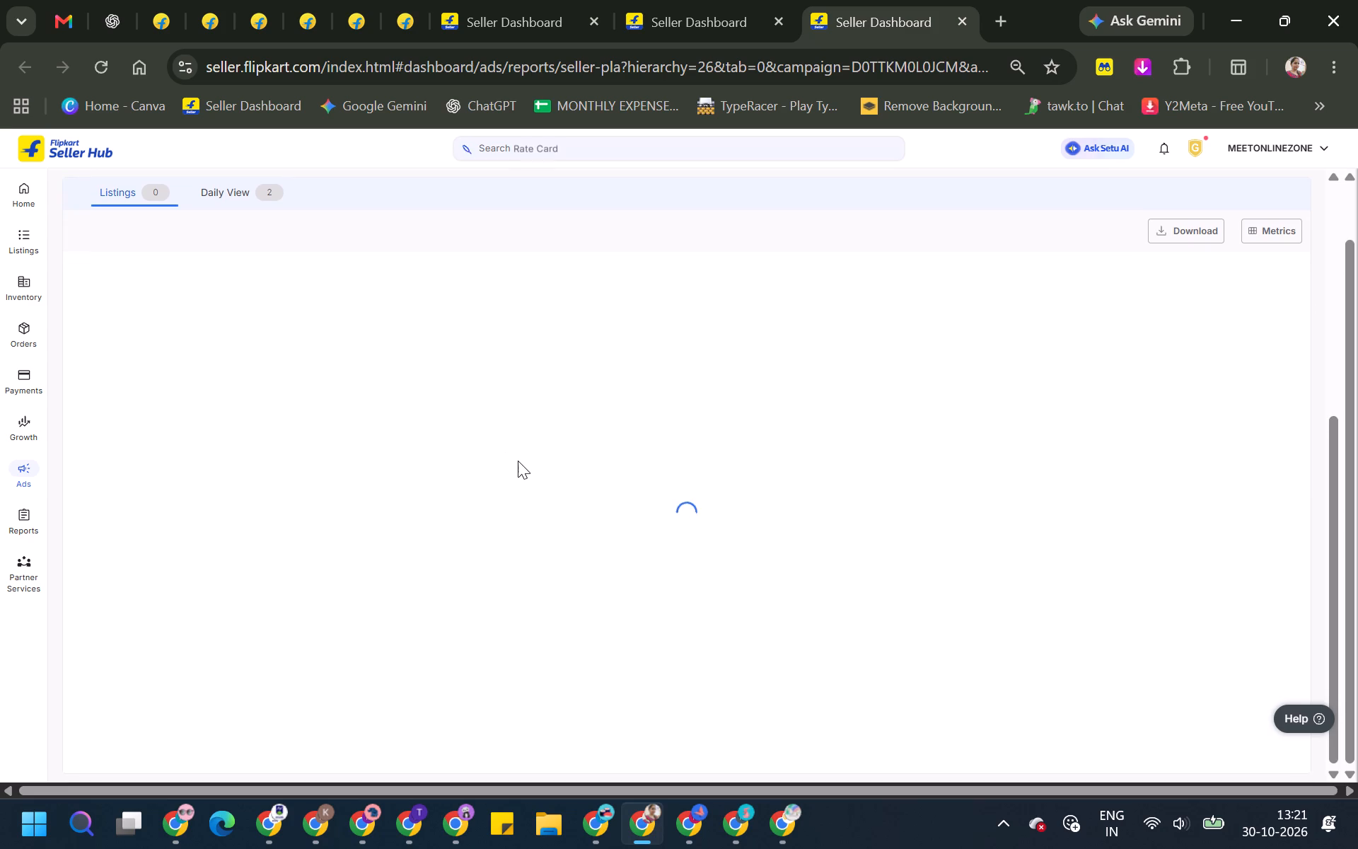
scroll(518, 461, down, 1)
scroll(518, 461, up, 2)
scroll(325, 242, down, 3)
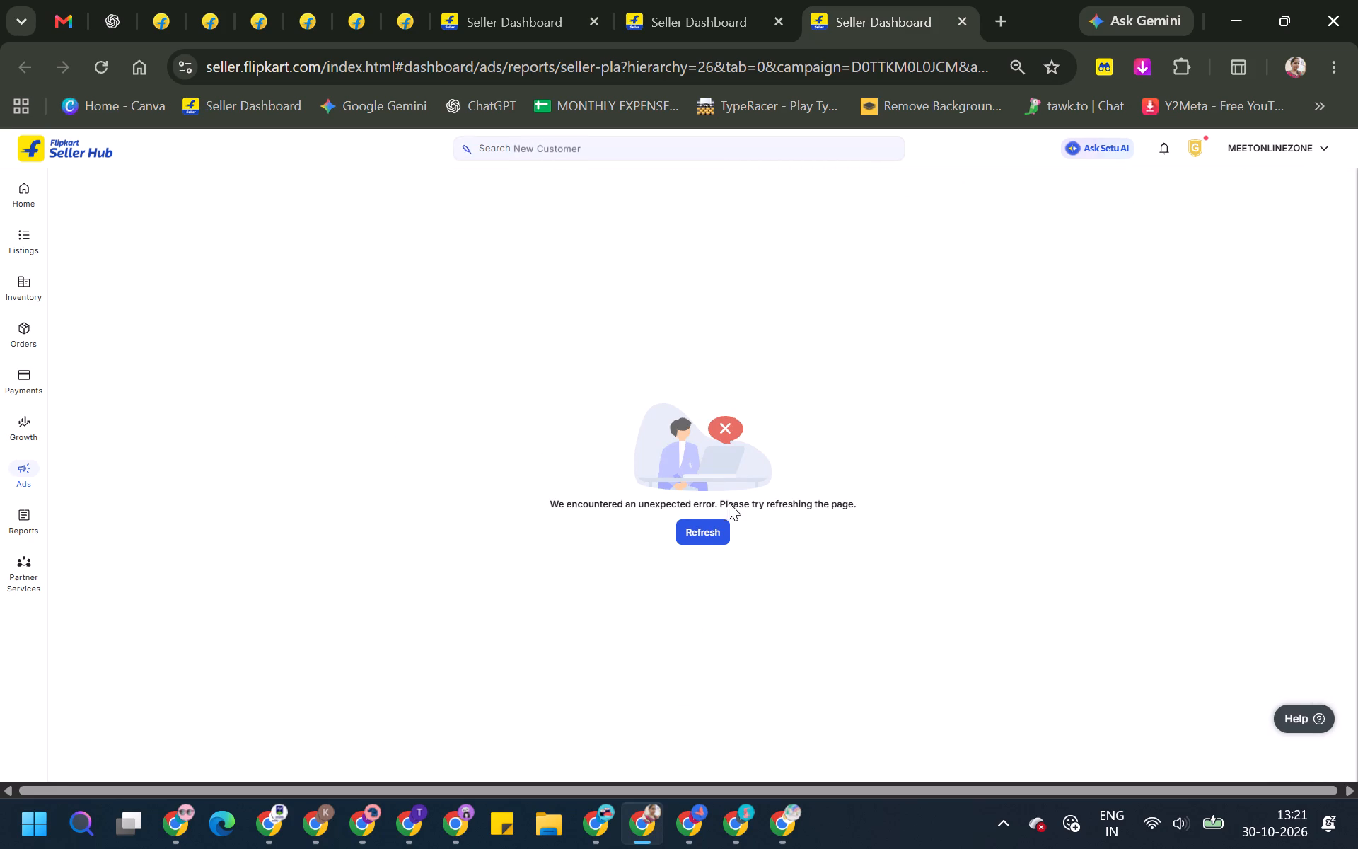
Refresh the Home Furnishing report again and try to view its Listings table.
click(695, 525)
scroll(433, 468, up, 2)
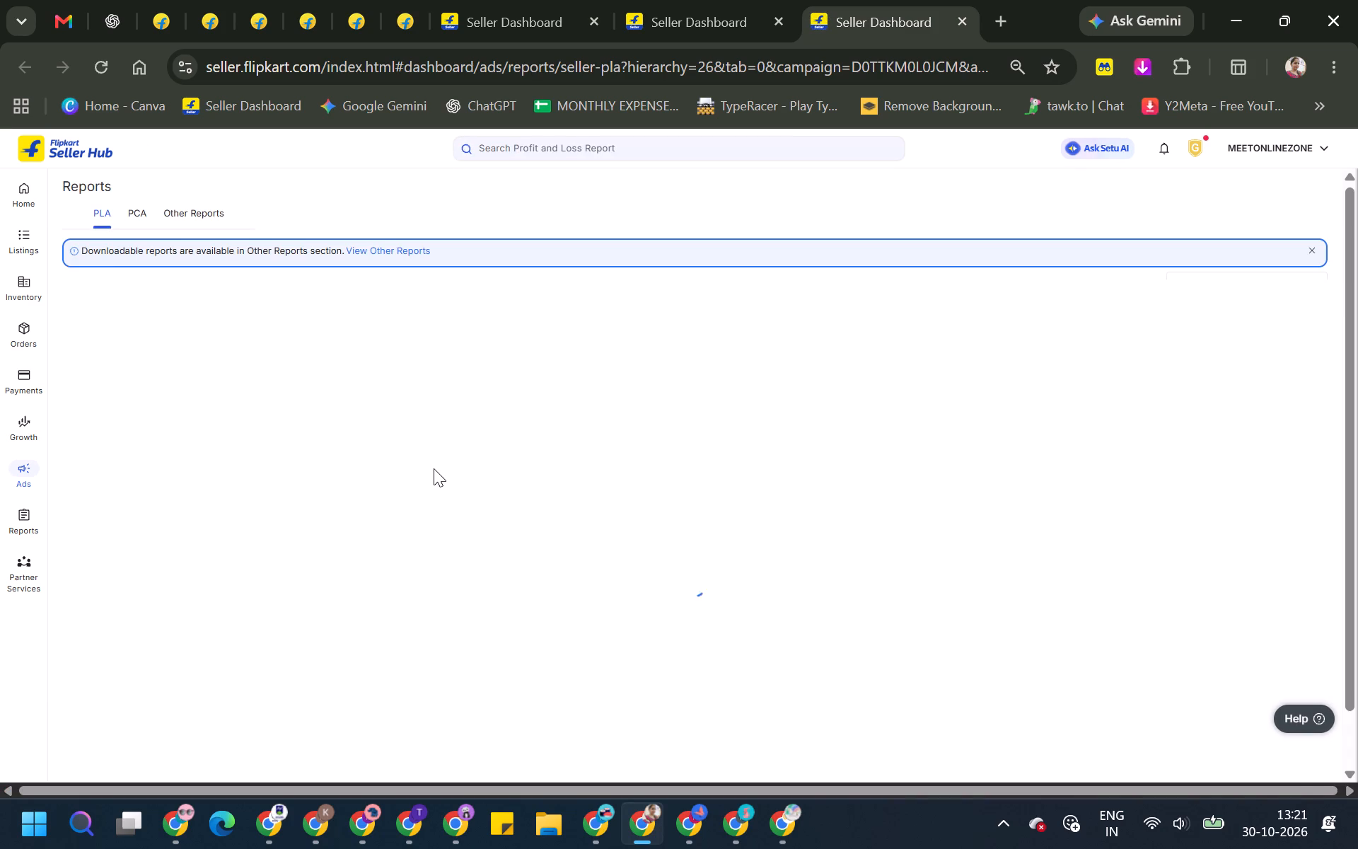
scroll(434, 468, up, 2)
scroll(434, 468, down, 7)
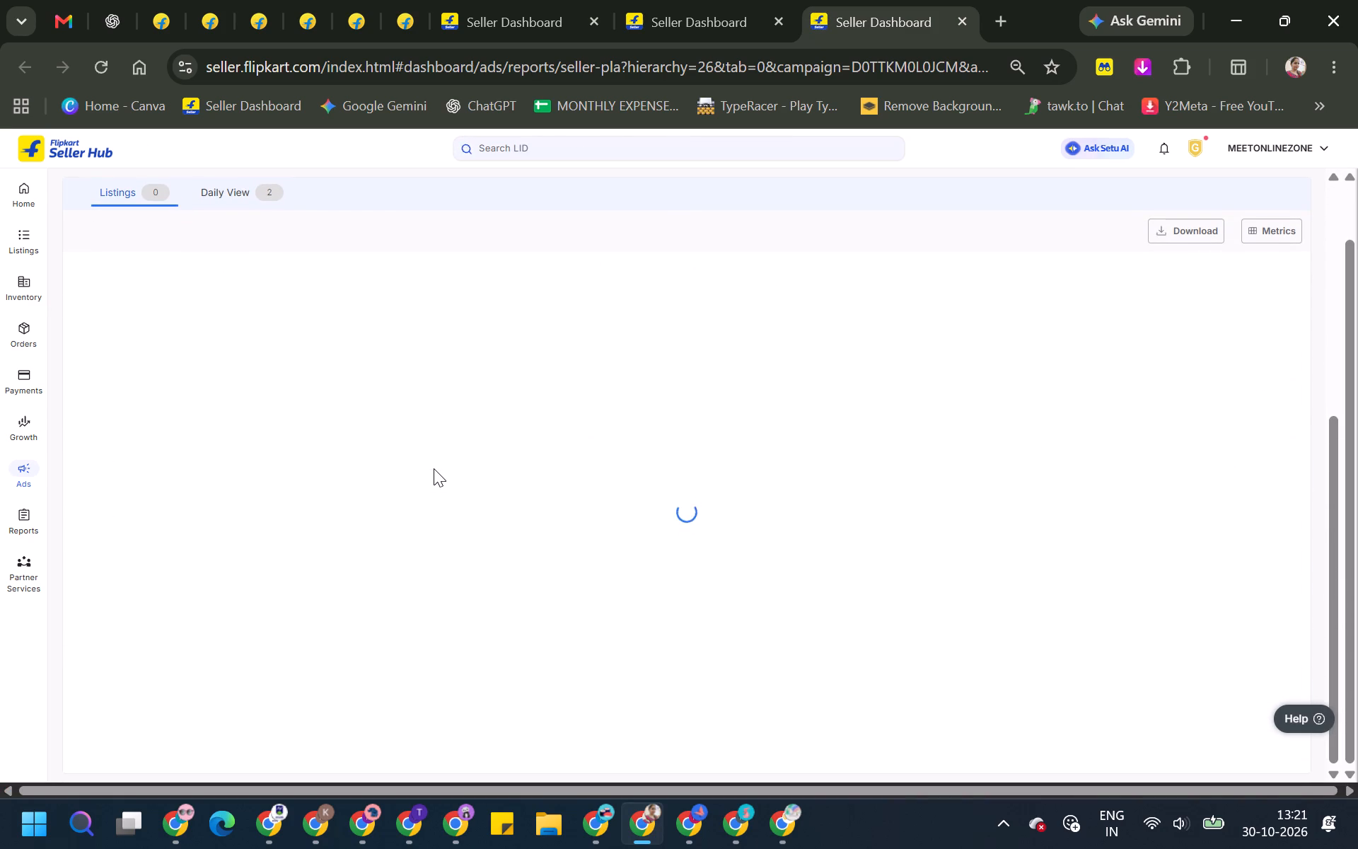
scroll(434, 468, down, 5)
scroll(434, 468, up, 2)
scroll(434, 468, down, 3)
scroll(434, 468, up, 4)
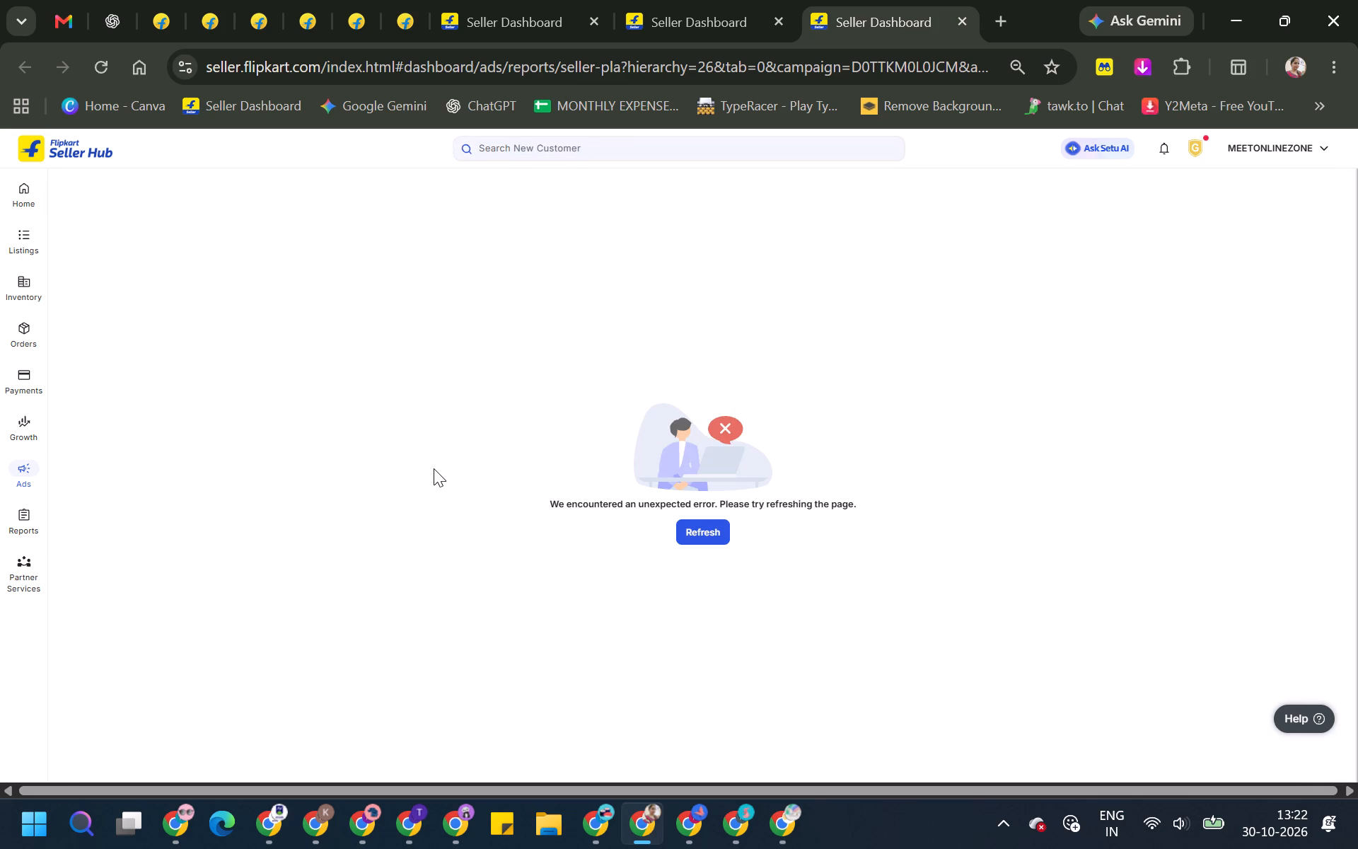
Reload the Home Furnishing ad group report once more to bring up its listings.
key(ctrl+r)
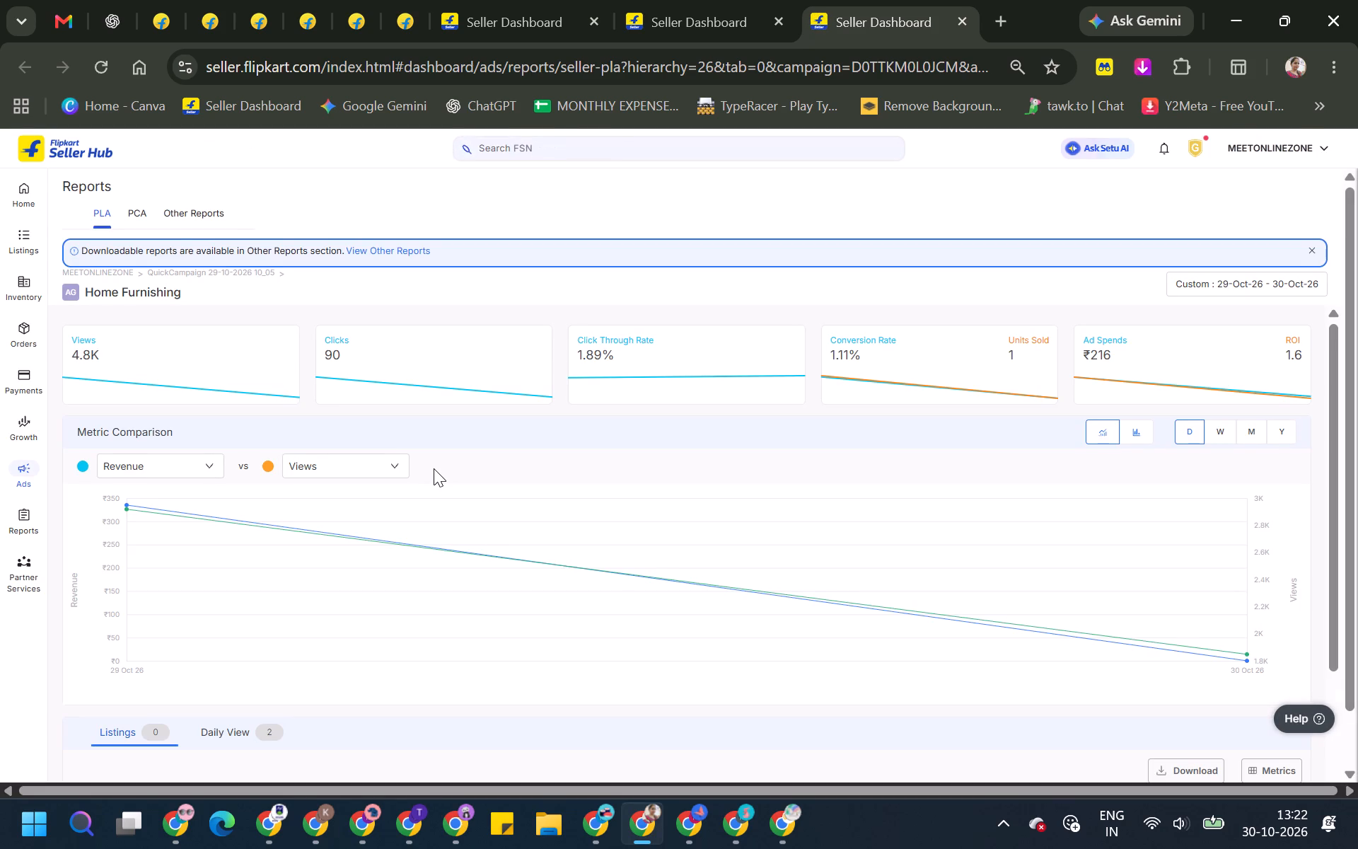
scroll(434, 468, down, 5)
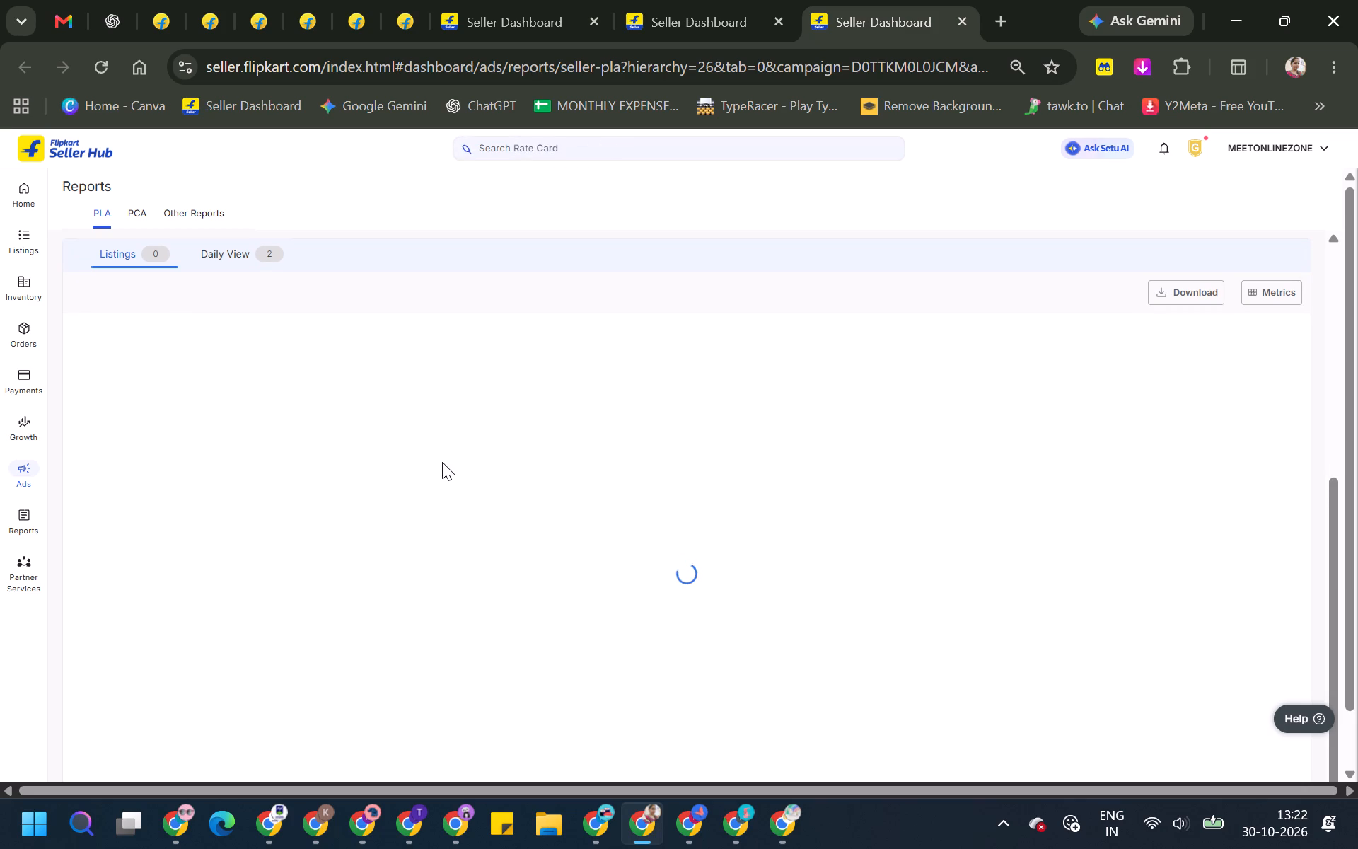
scroll(442, 462, down, 3)
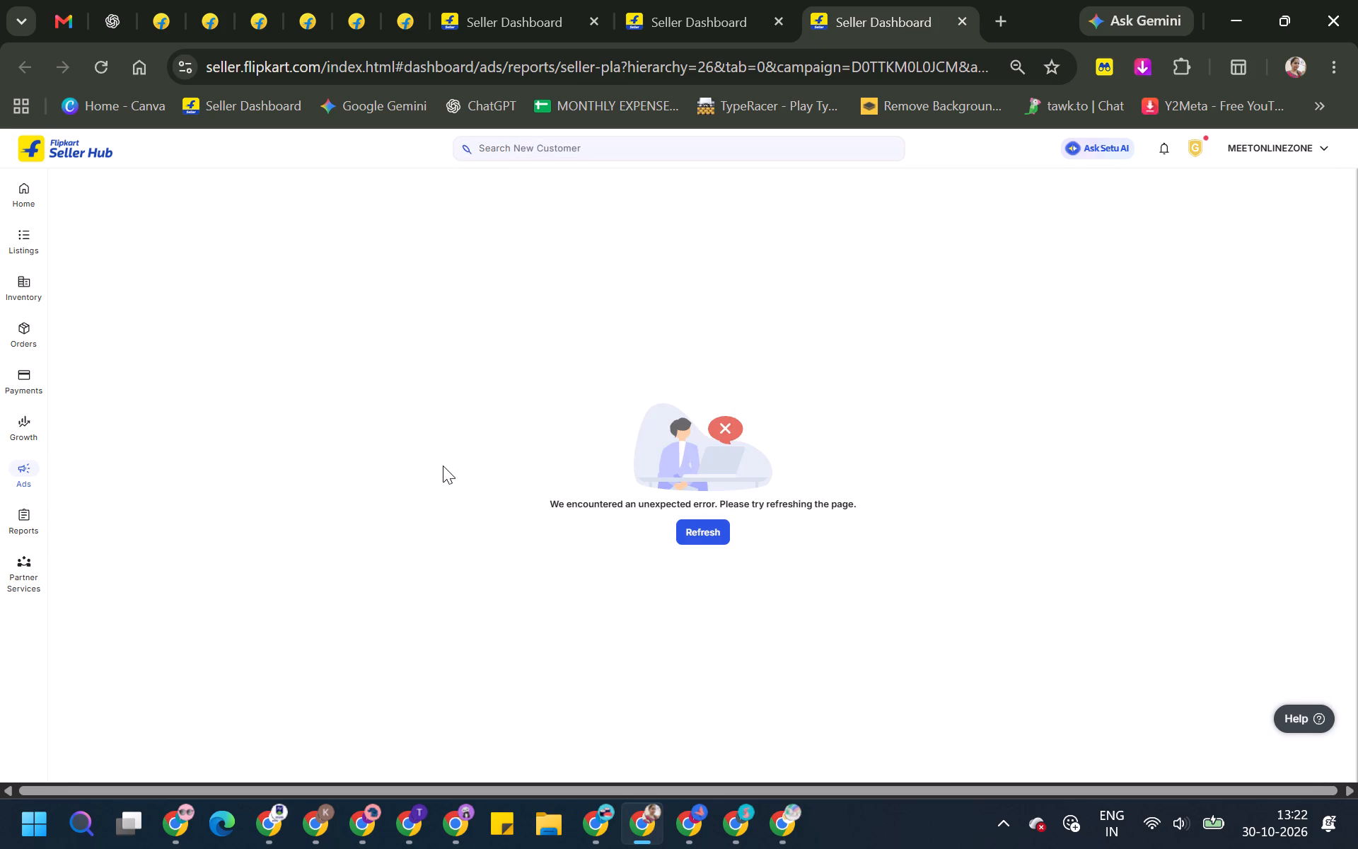
scroll(443, 466, down, 1)
click(689, 531)
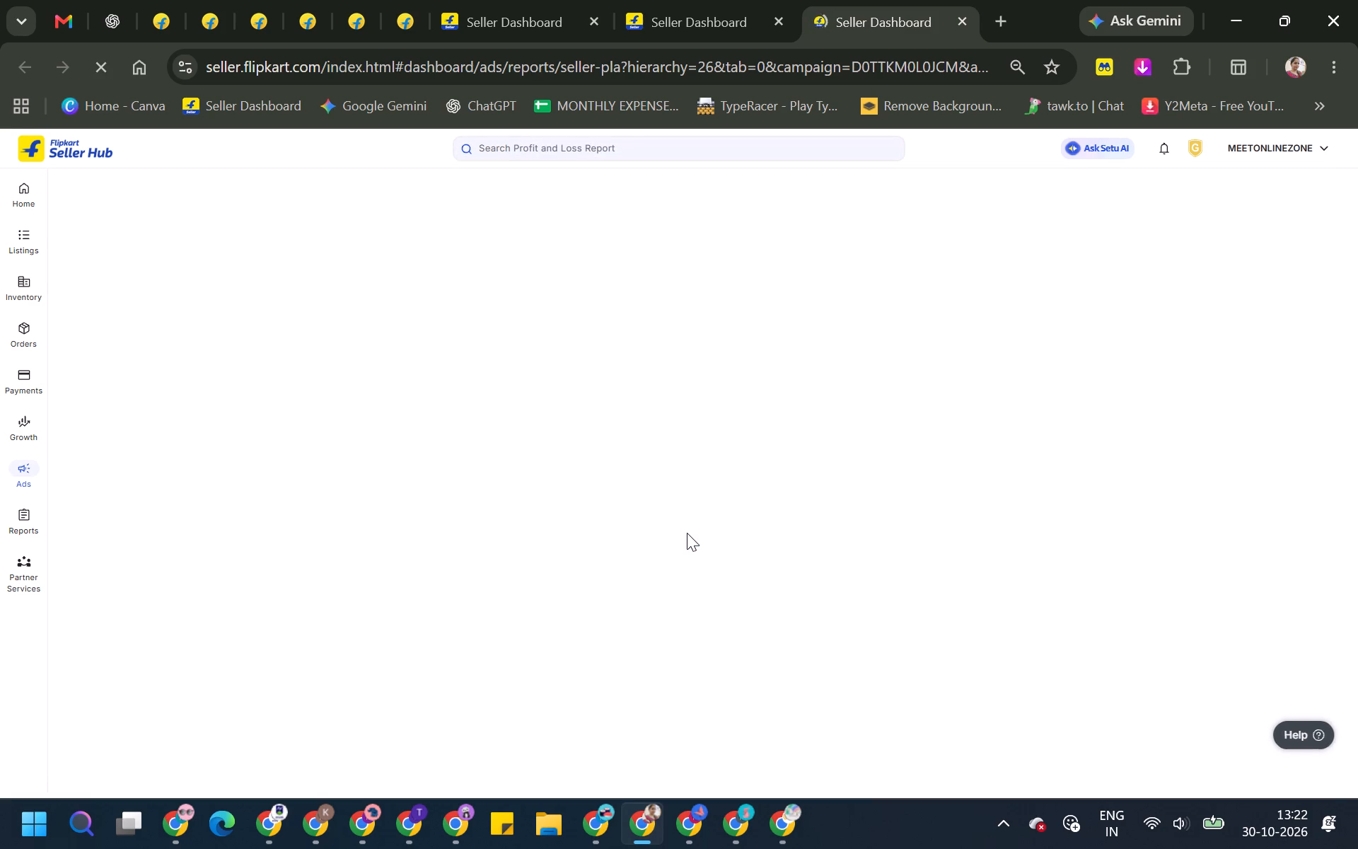
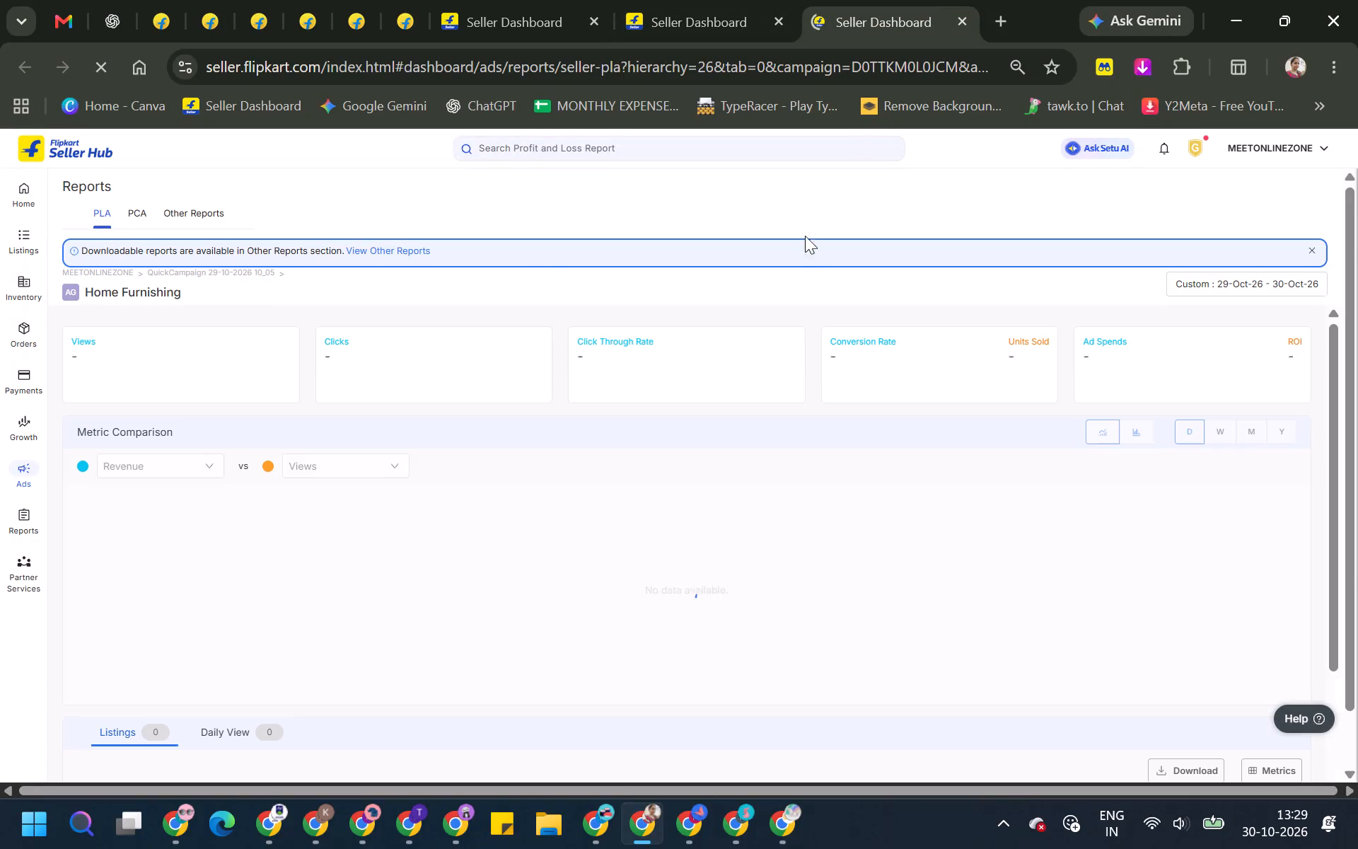
Go to the Listings table of the reloaded Home Furnishing ad group report and wait for its listings to load.
scroll(549, 259, down, 4)
scroll(457, 419, down, 6)
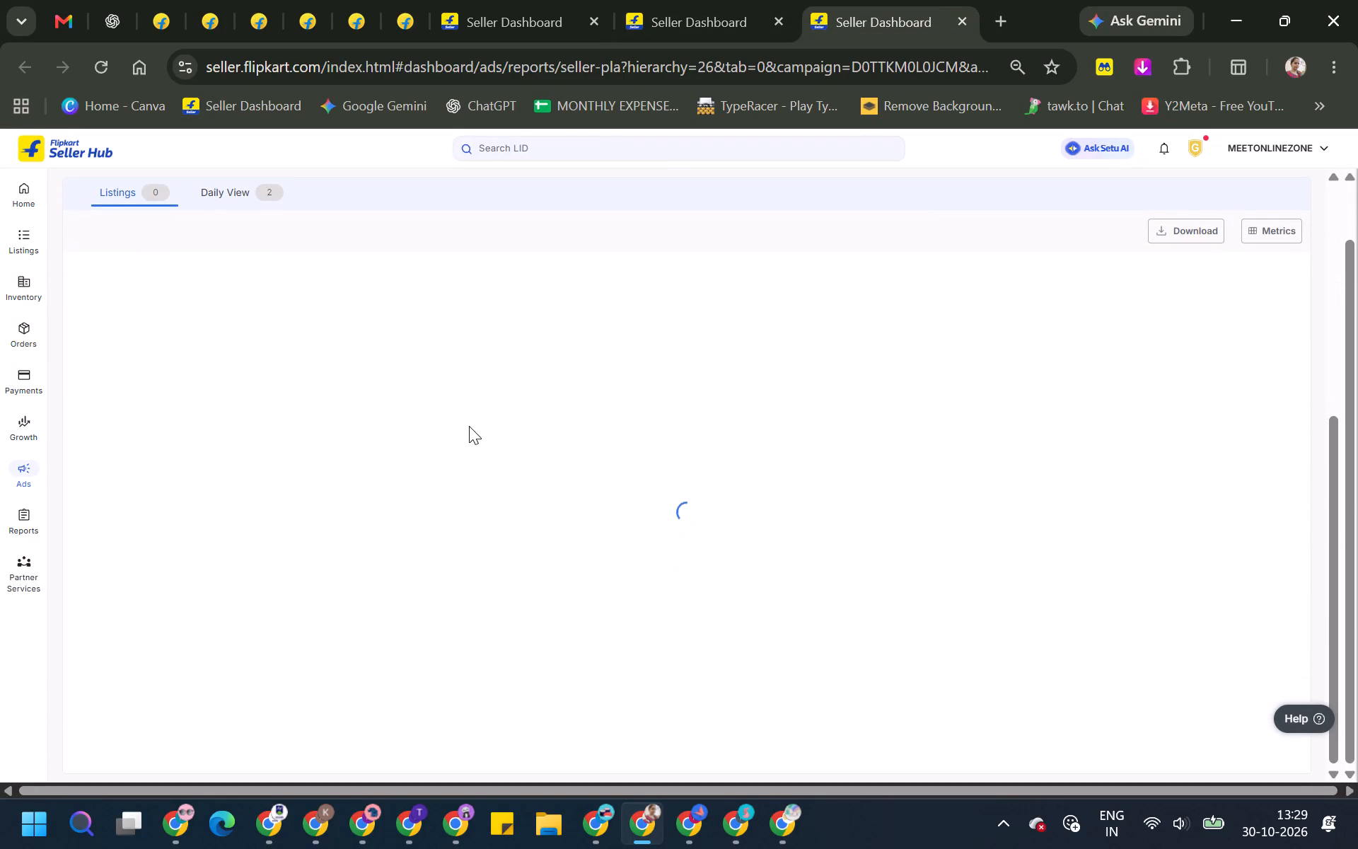
scroll(470, 427, up, 3)
scroll(470, 427, down, 2)
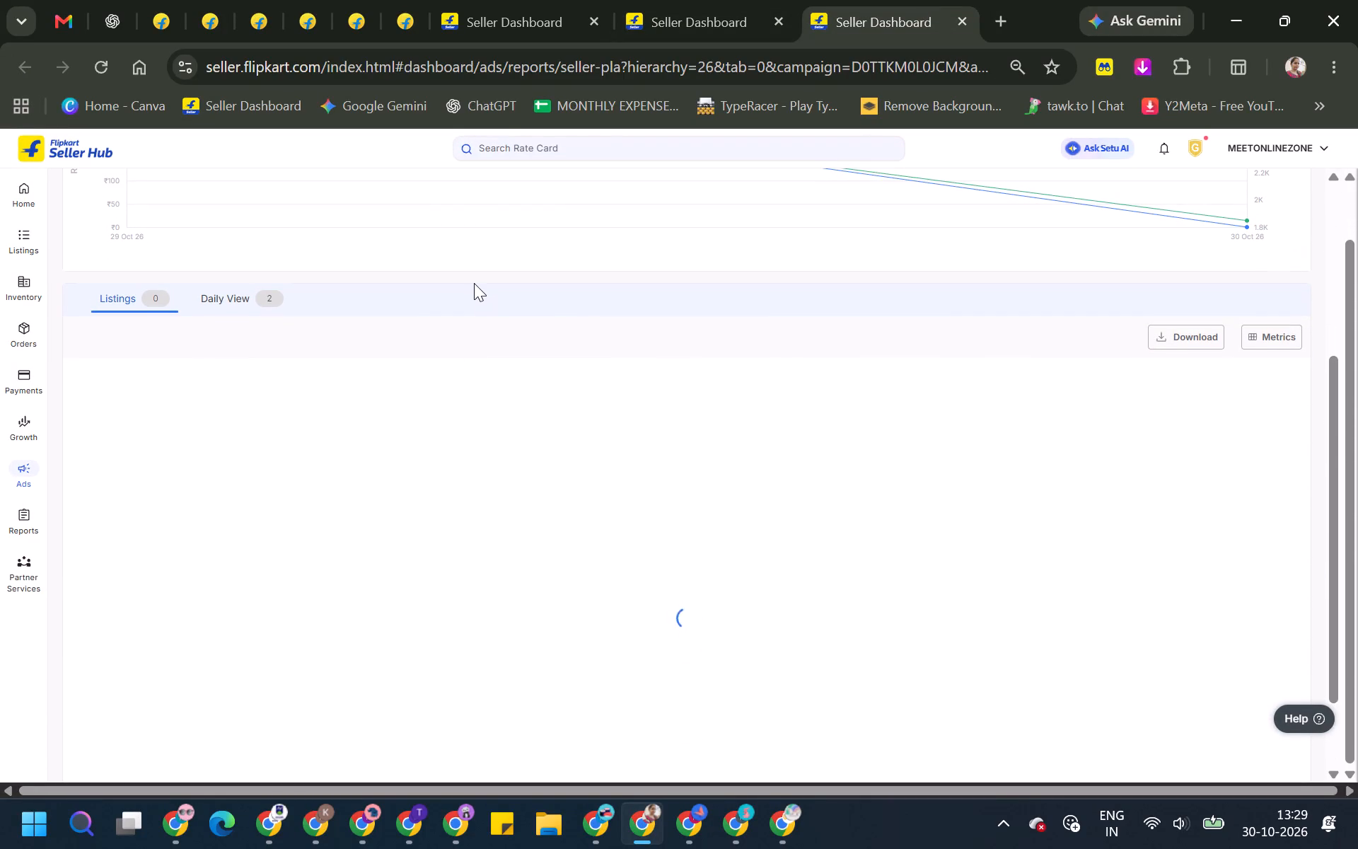
click(474, 283)
drag(455, 258, 470, 322)
click(489, 282)
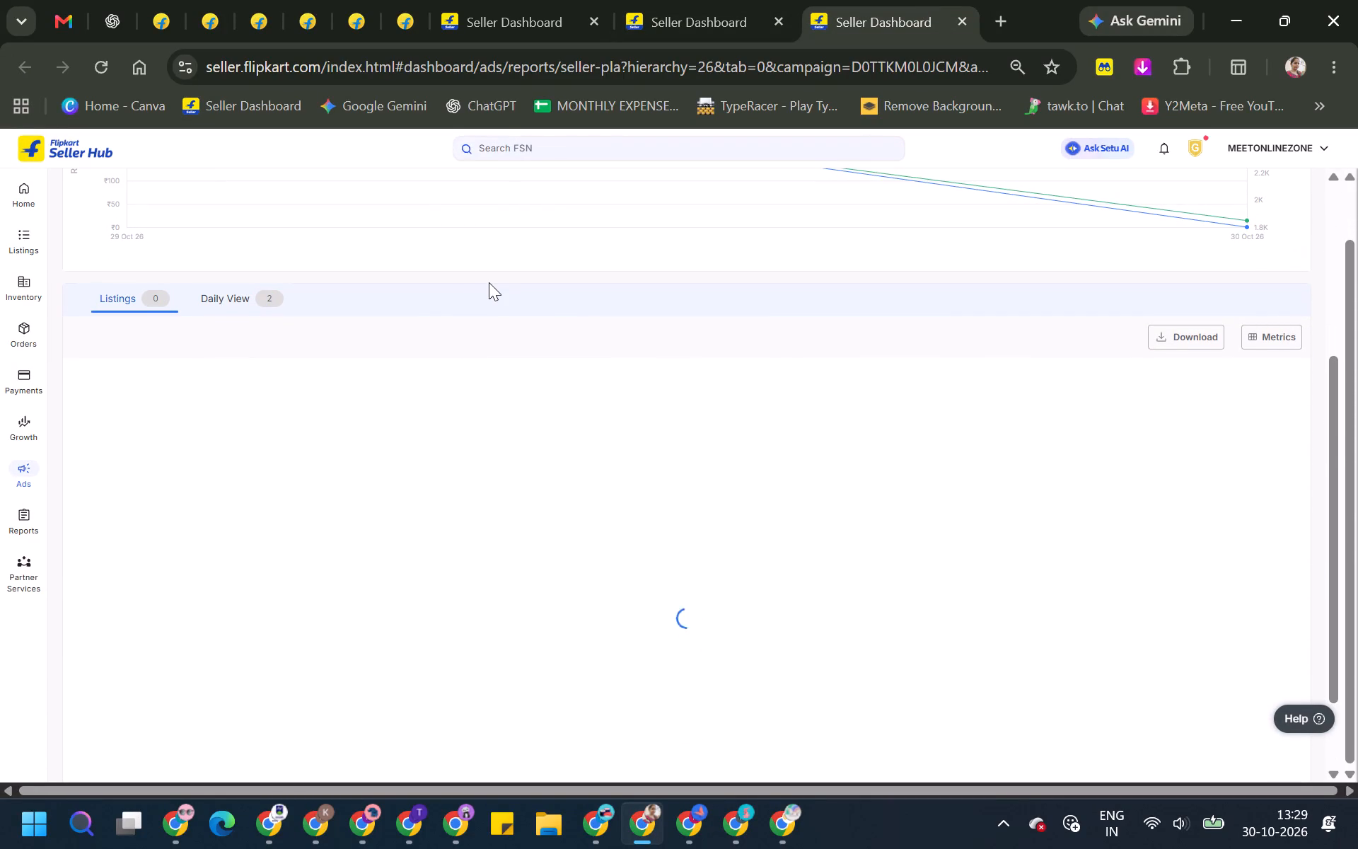
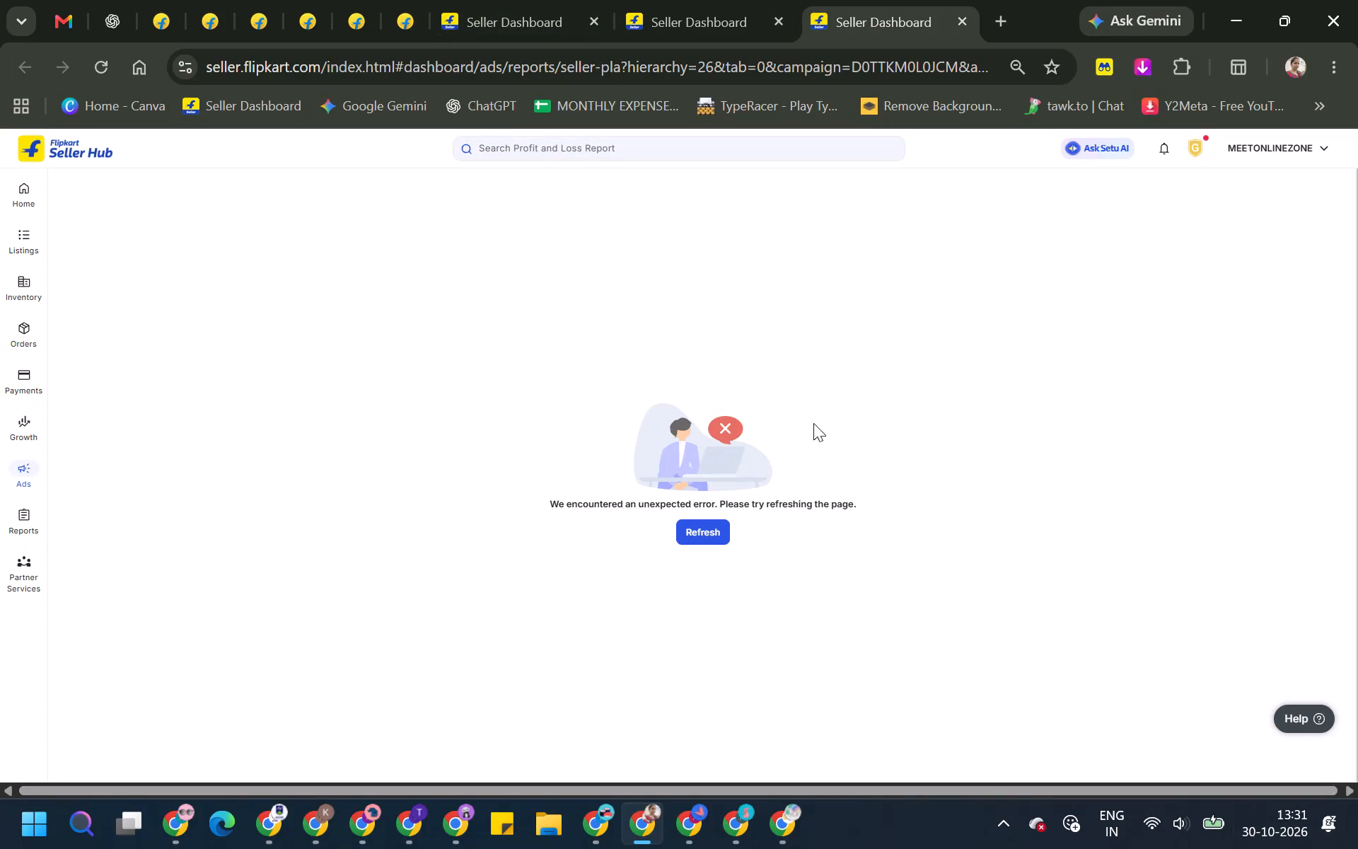
Refresh the failed Home Furnishing ad group report and go to its Listings table.
click(724, 538)
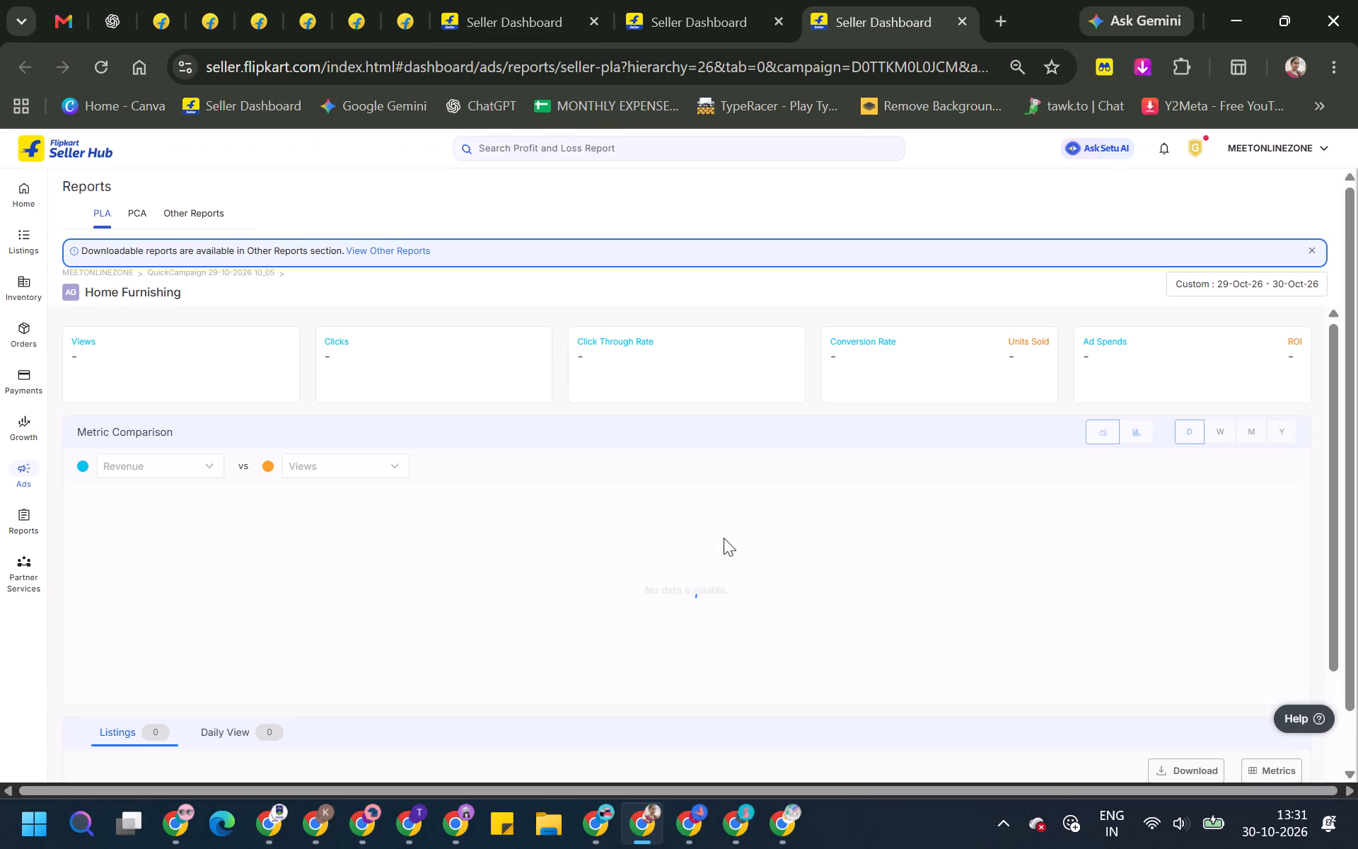
scroll(487, 555, down, 5)
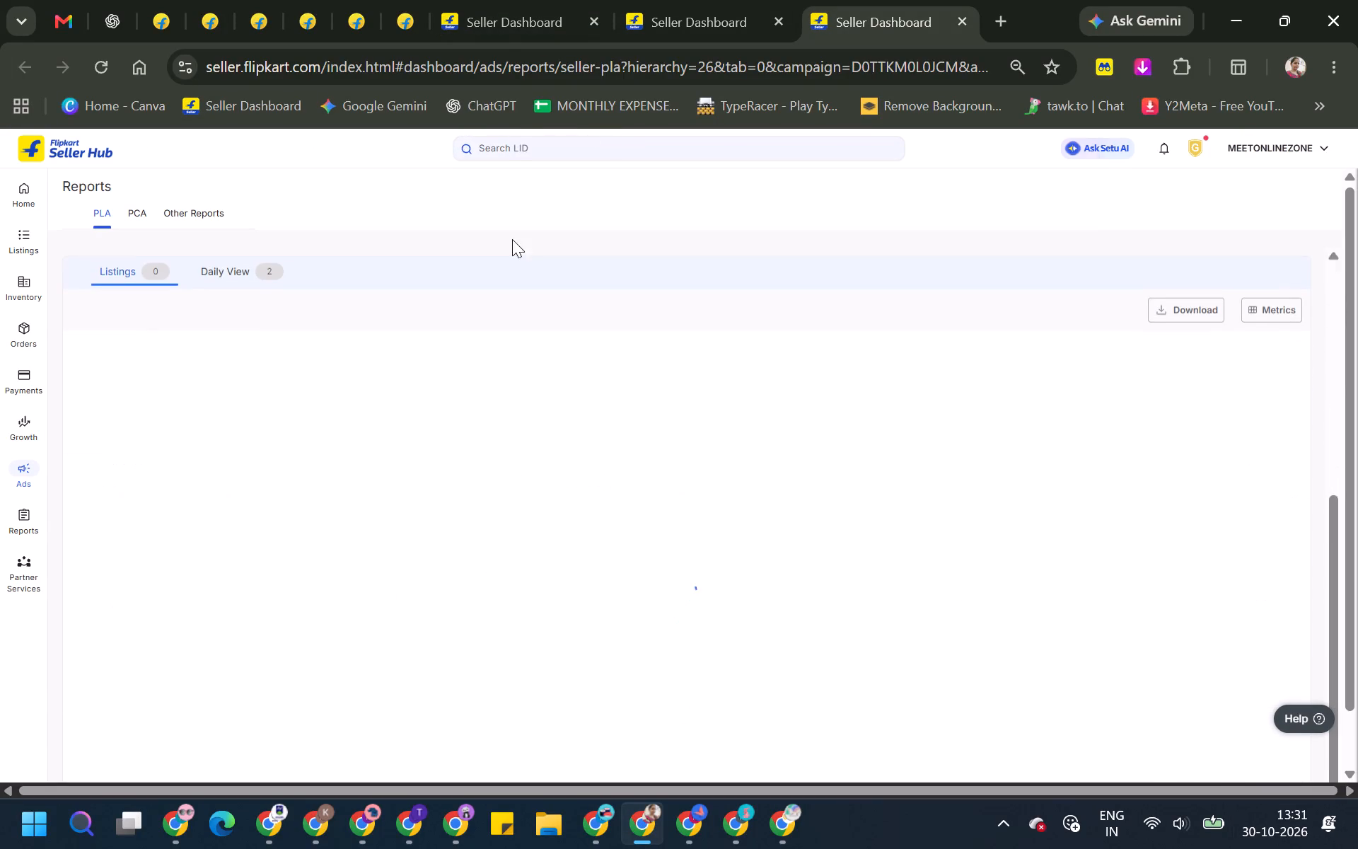
Switch to the open Seller Hub home page and reload it.
click(499, 30)
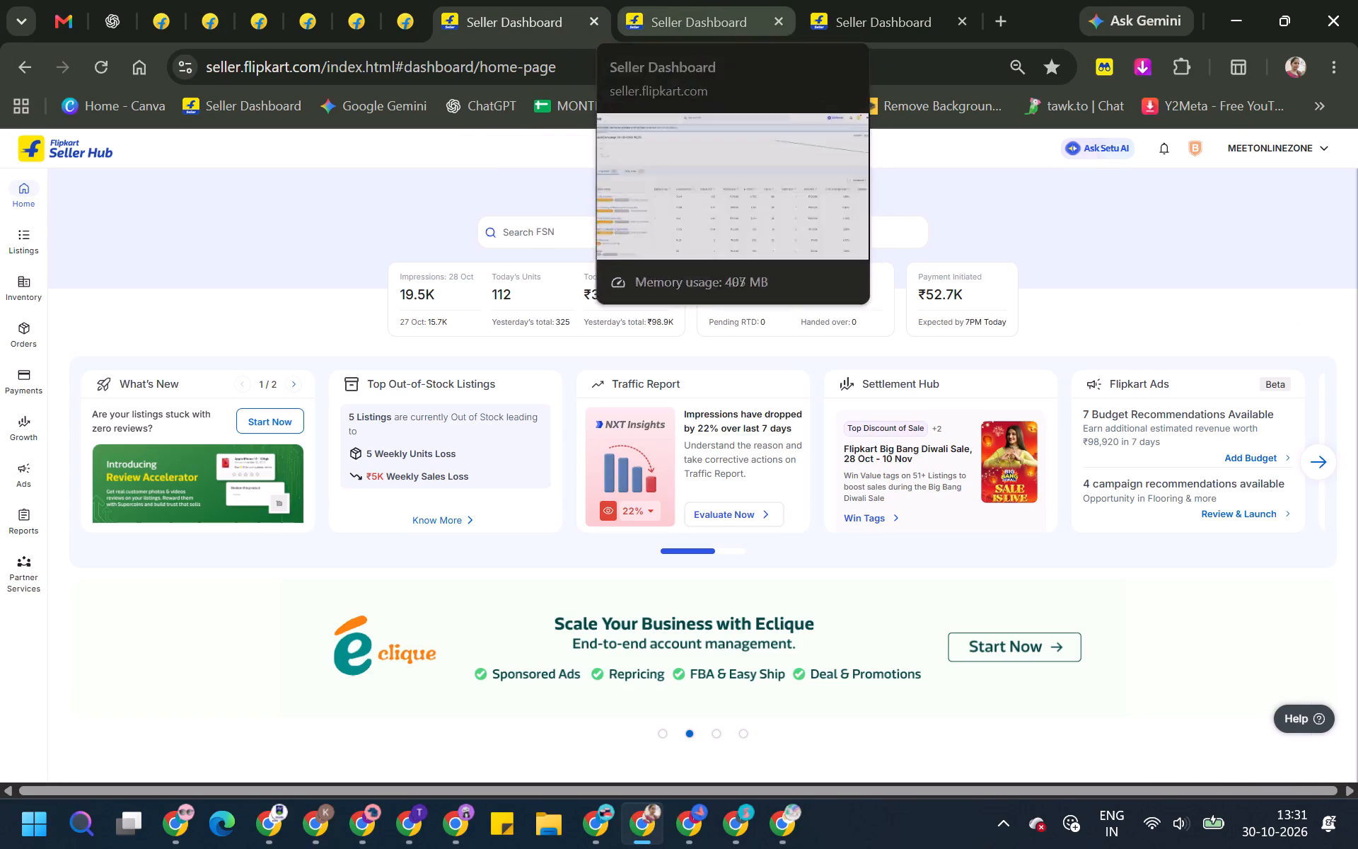
click(93, 44)
click(103, 57)
click(718, 0)
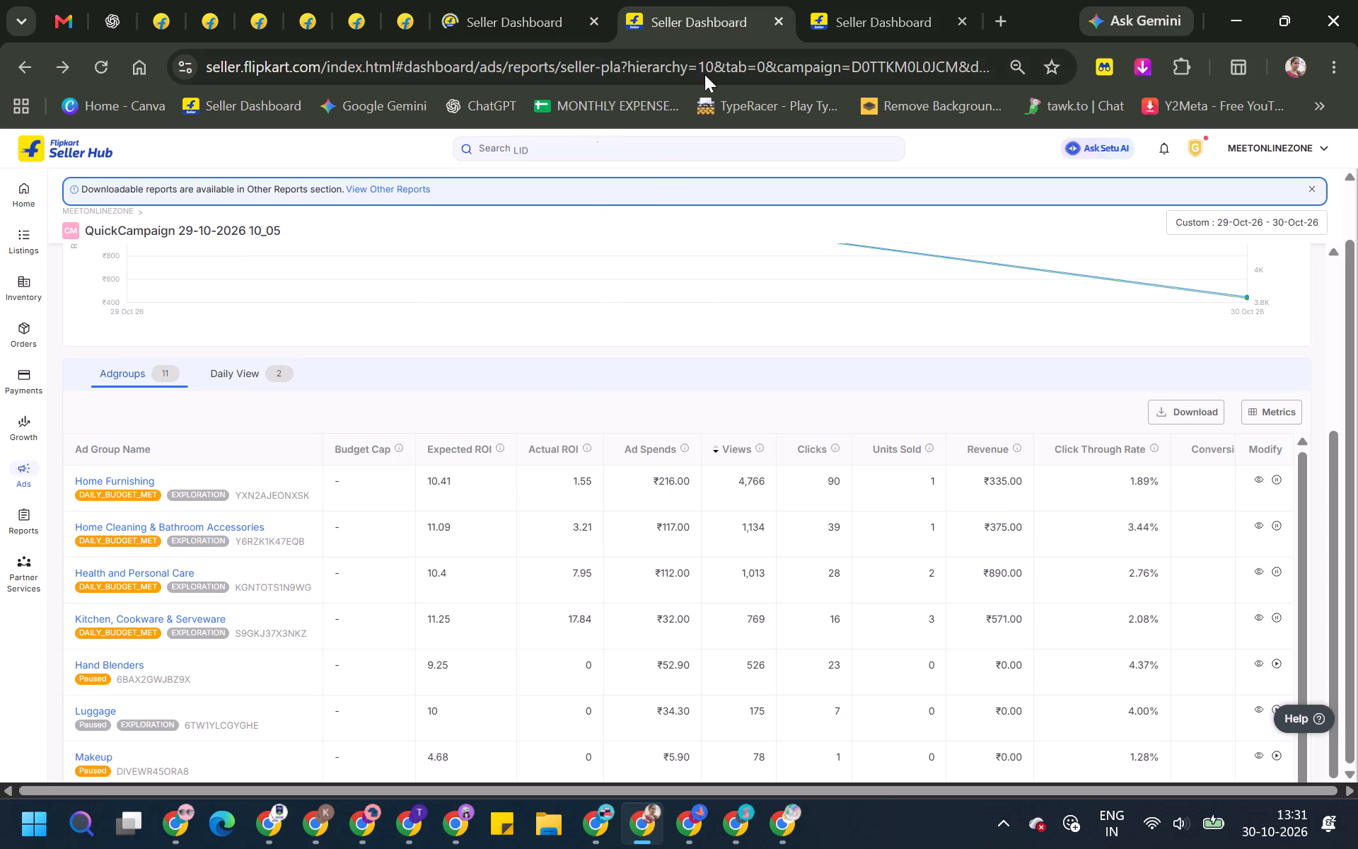
scroll(458, 427, down, 3)
scroll(219, 386, up, 1)
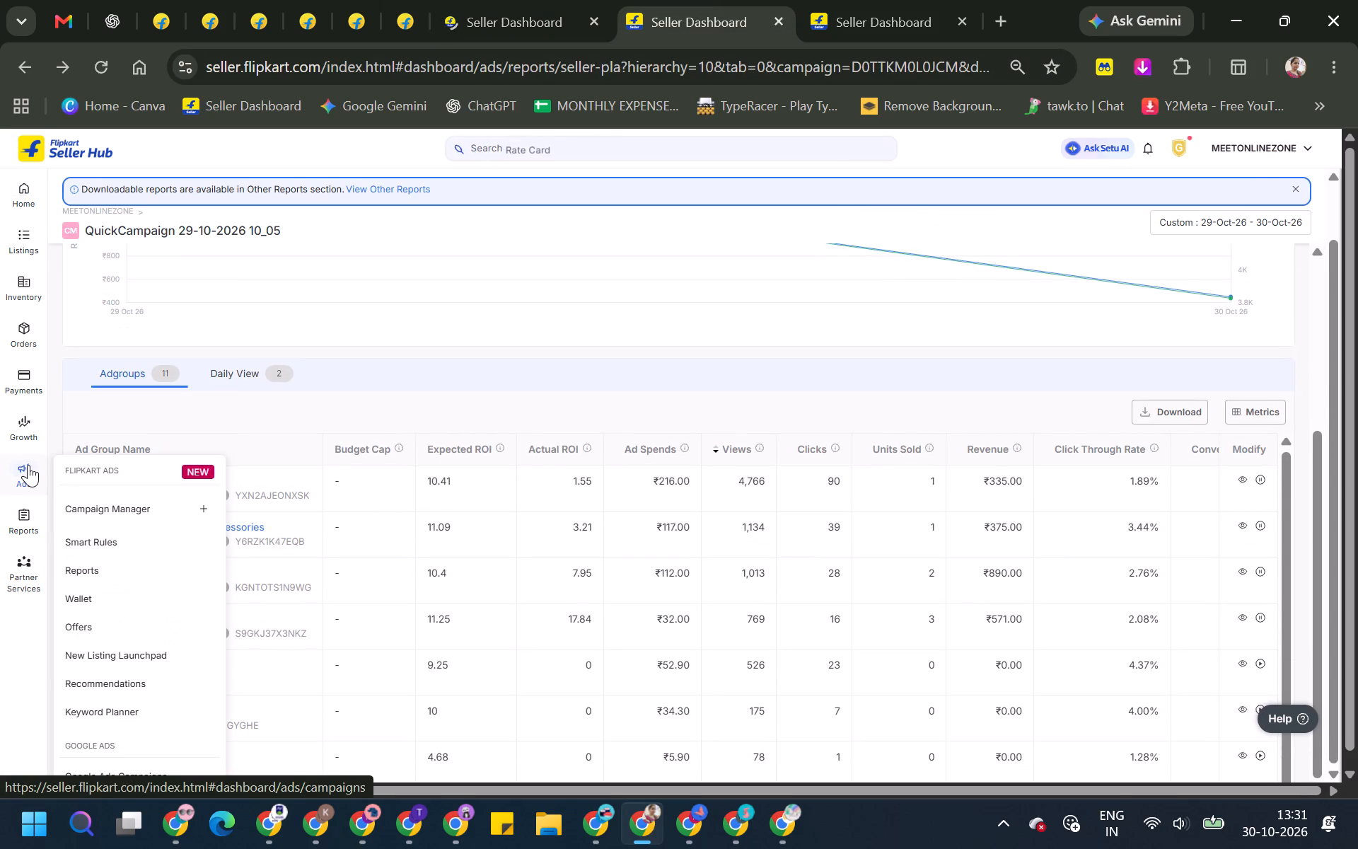
click(28, 465)
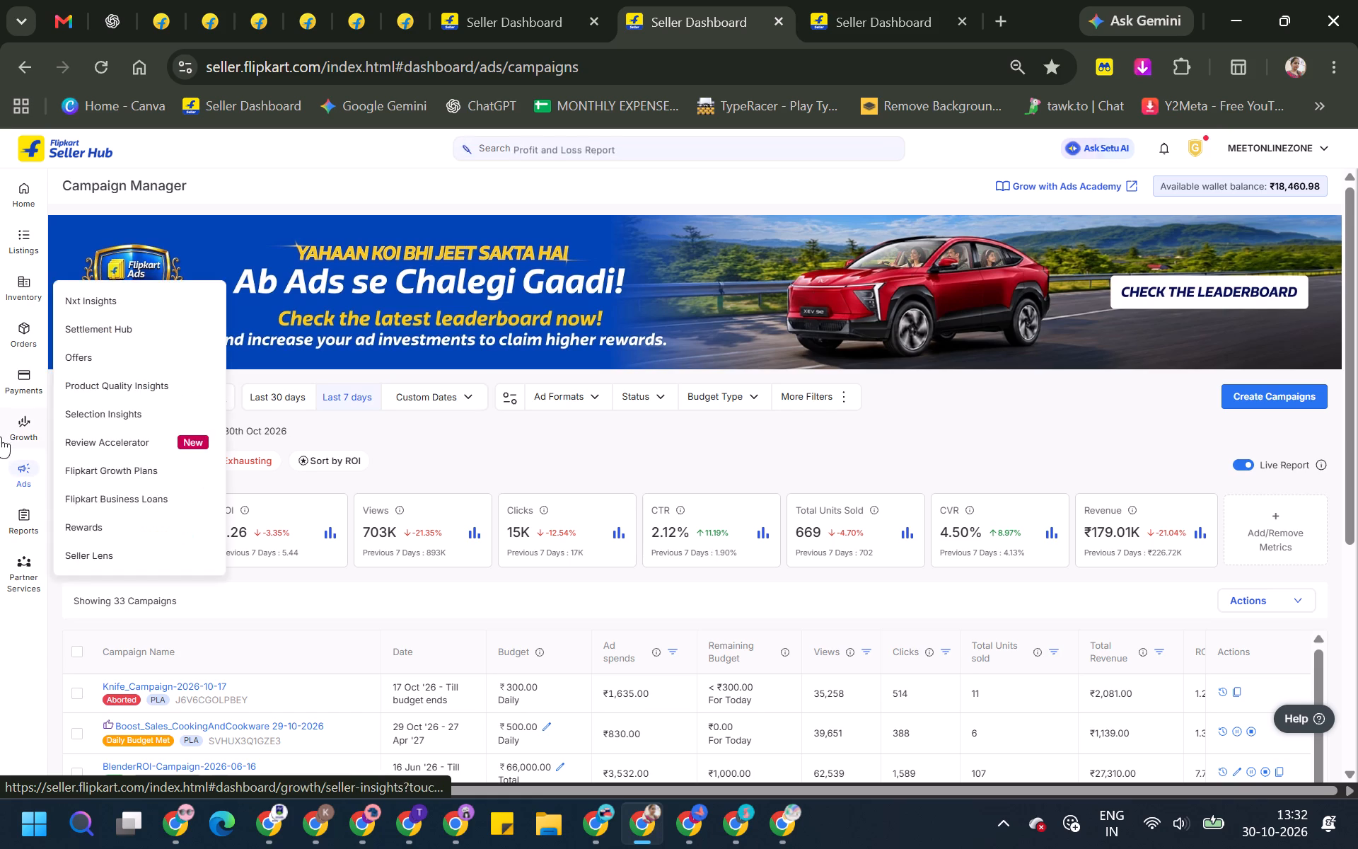
scroll(0, 441, down, 2)
scroll(662, 472, down, 4)
scroll(622, 456, up, 2)
scroll(622, 456, down, 2)
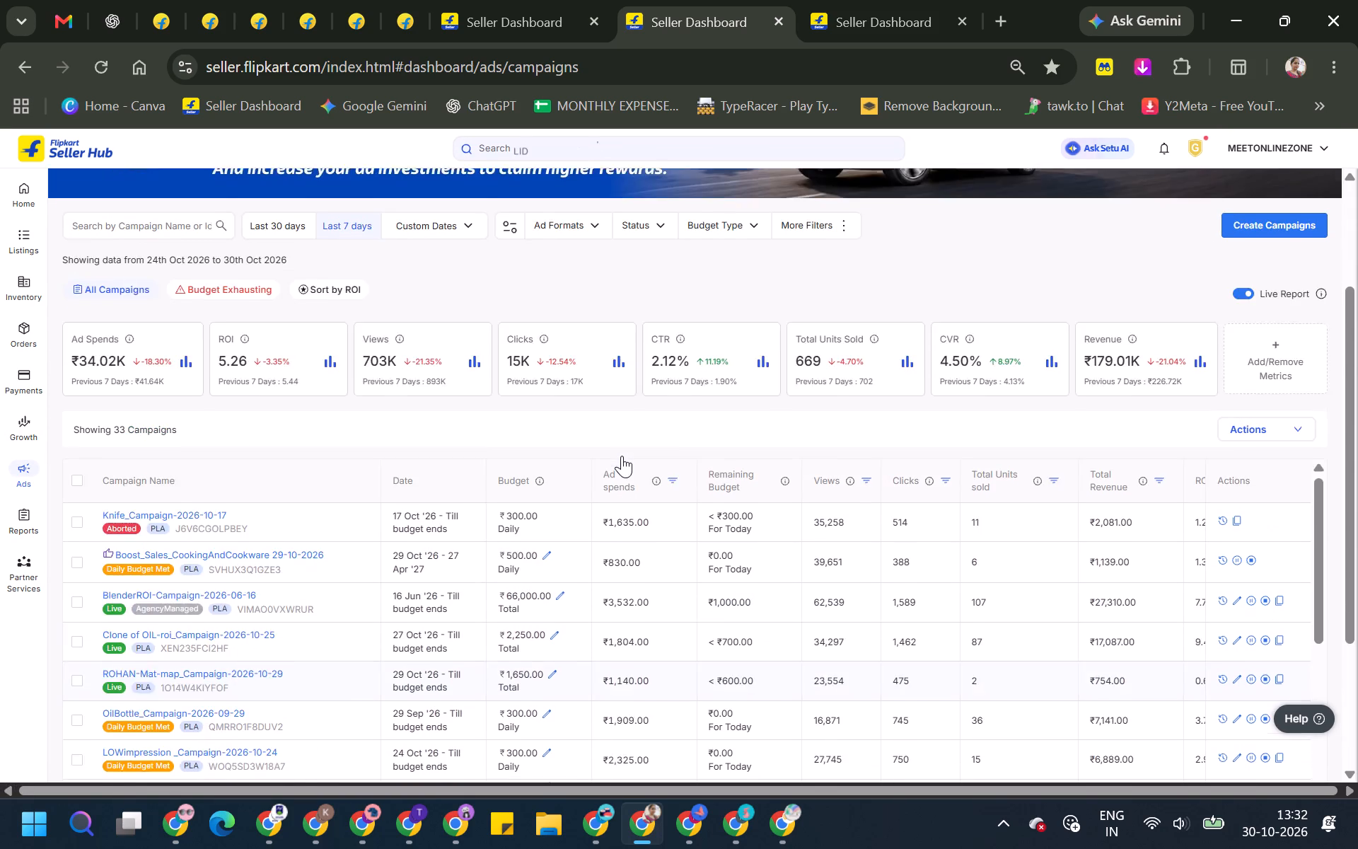
scroll(622, 456, down, 1)
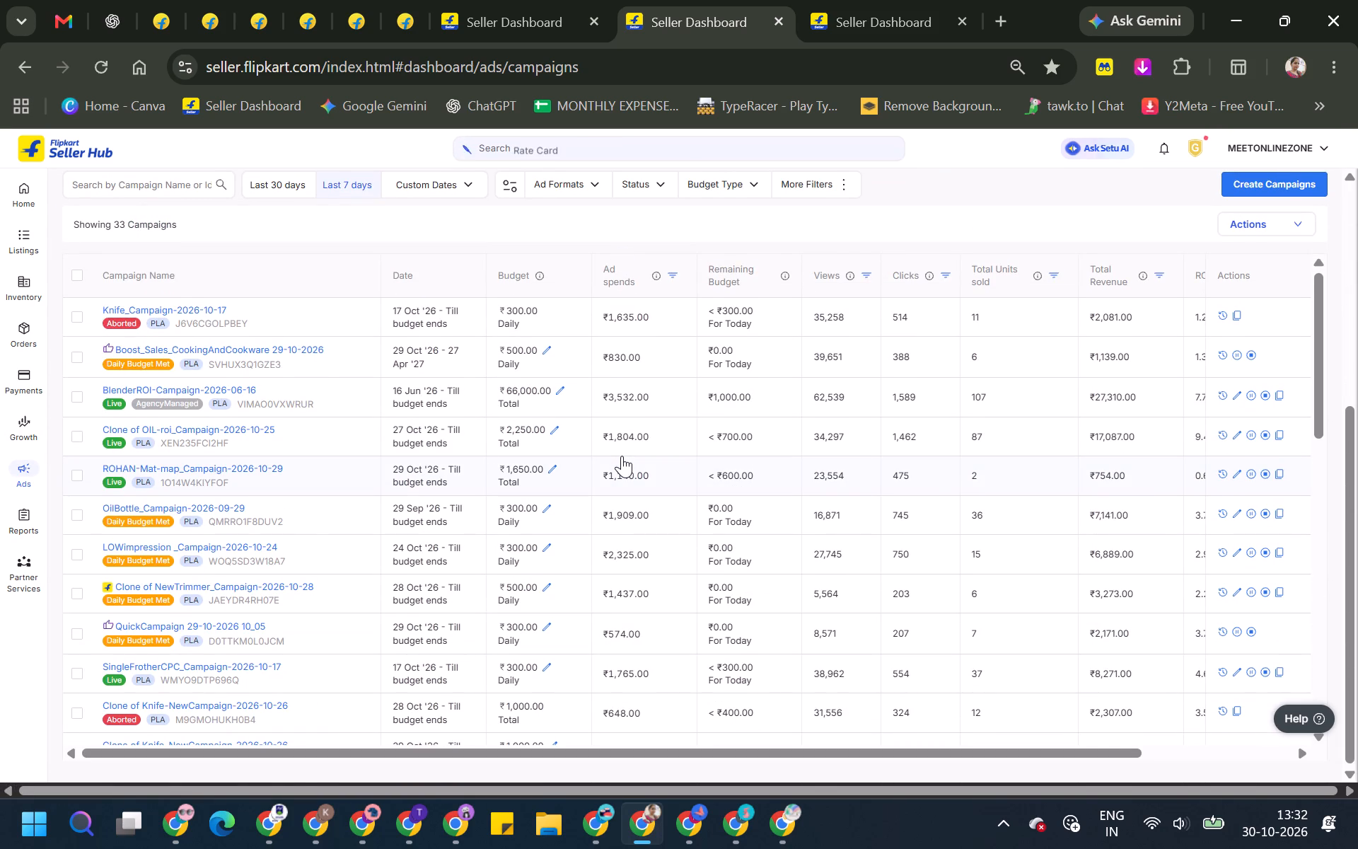